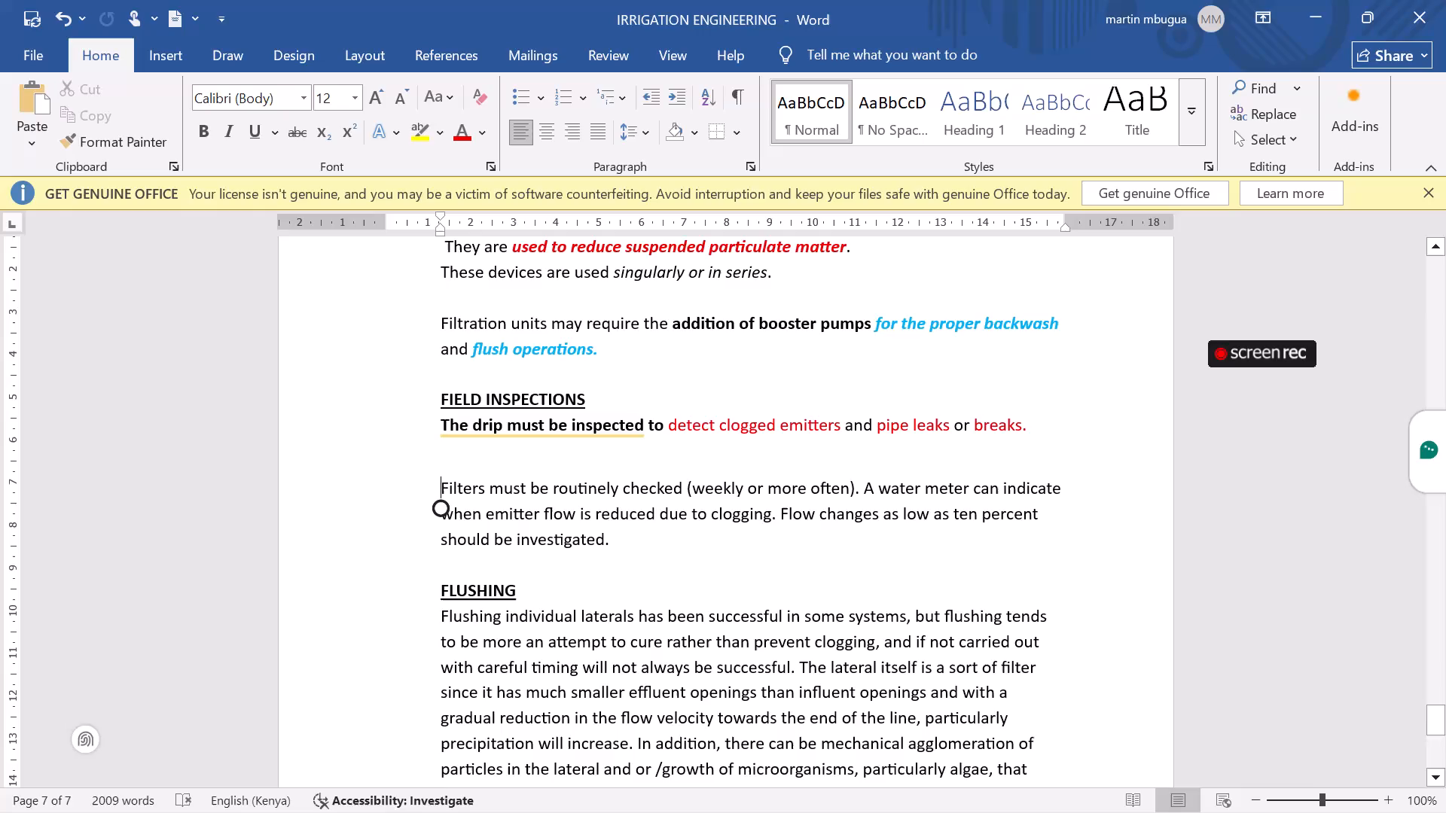
Make "Filters must be routinely checked" bold and italic in the paragraph under FIELD INSPECTIONS.
{"action": "left_click_drag", "start_coordinate": [440, 483], "coordinate": [521, 485]}
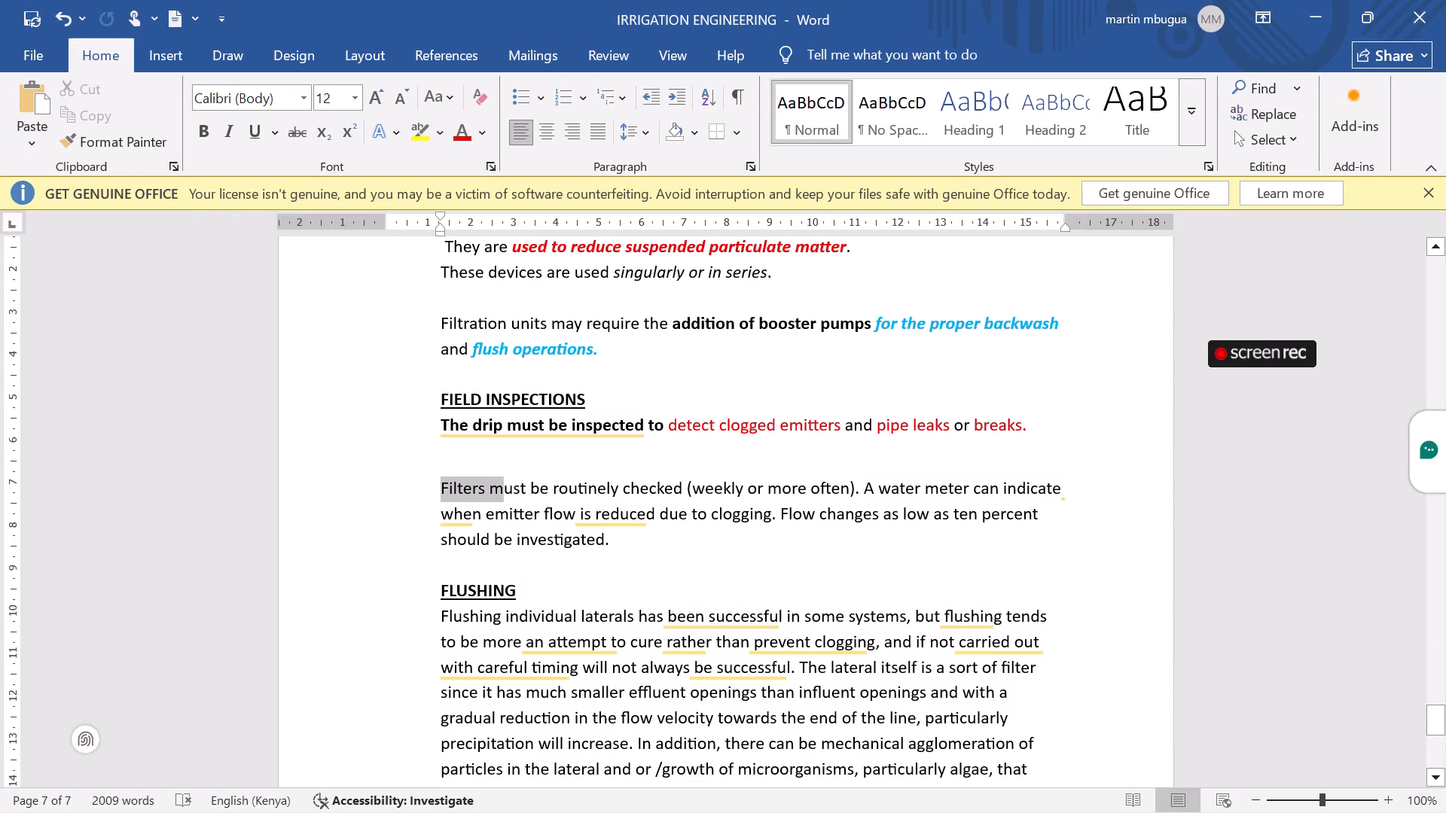
{"action": "left_click_drag", "start_coordinate": [521, 485], "coordinate": [576, 487]}
{"action": "left_click", "coordinate": [576, 487]}
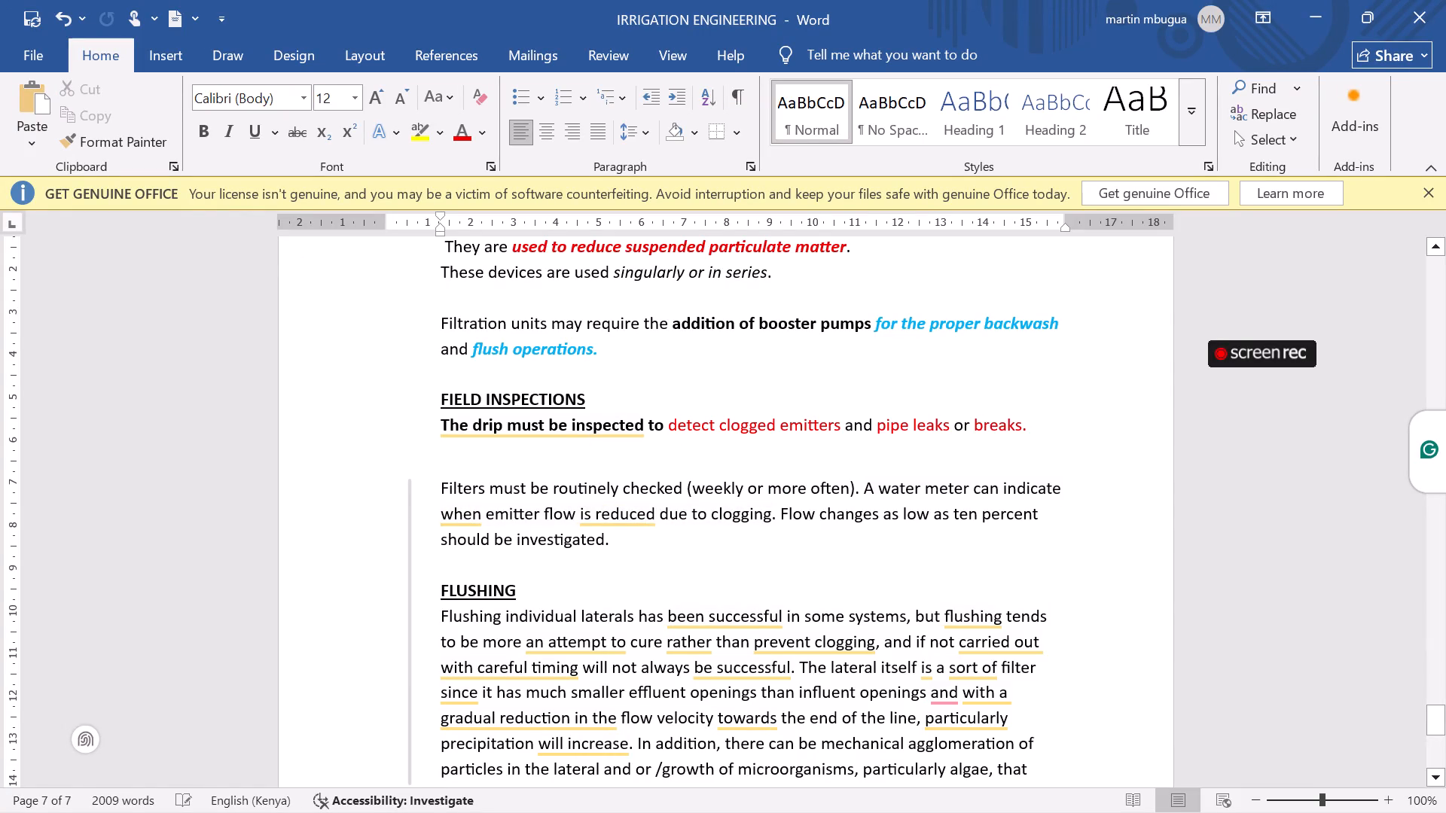
{"action": "left_click_drag", "start_coordinate": [440, 485], "coordinate": [653, 489]}
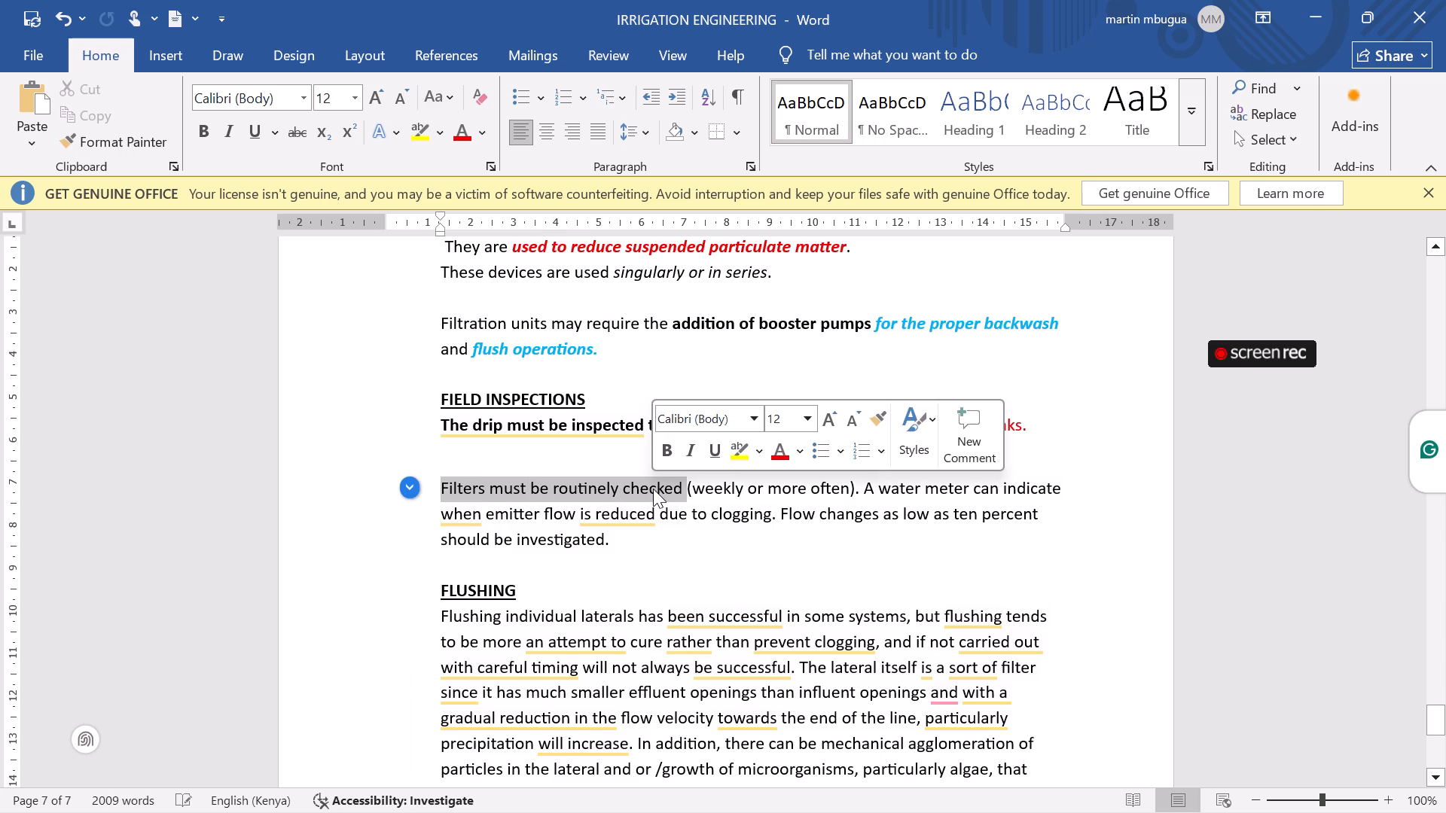
{"action": "left_click", "coordinate": [667, 458]}
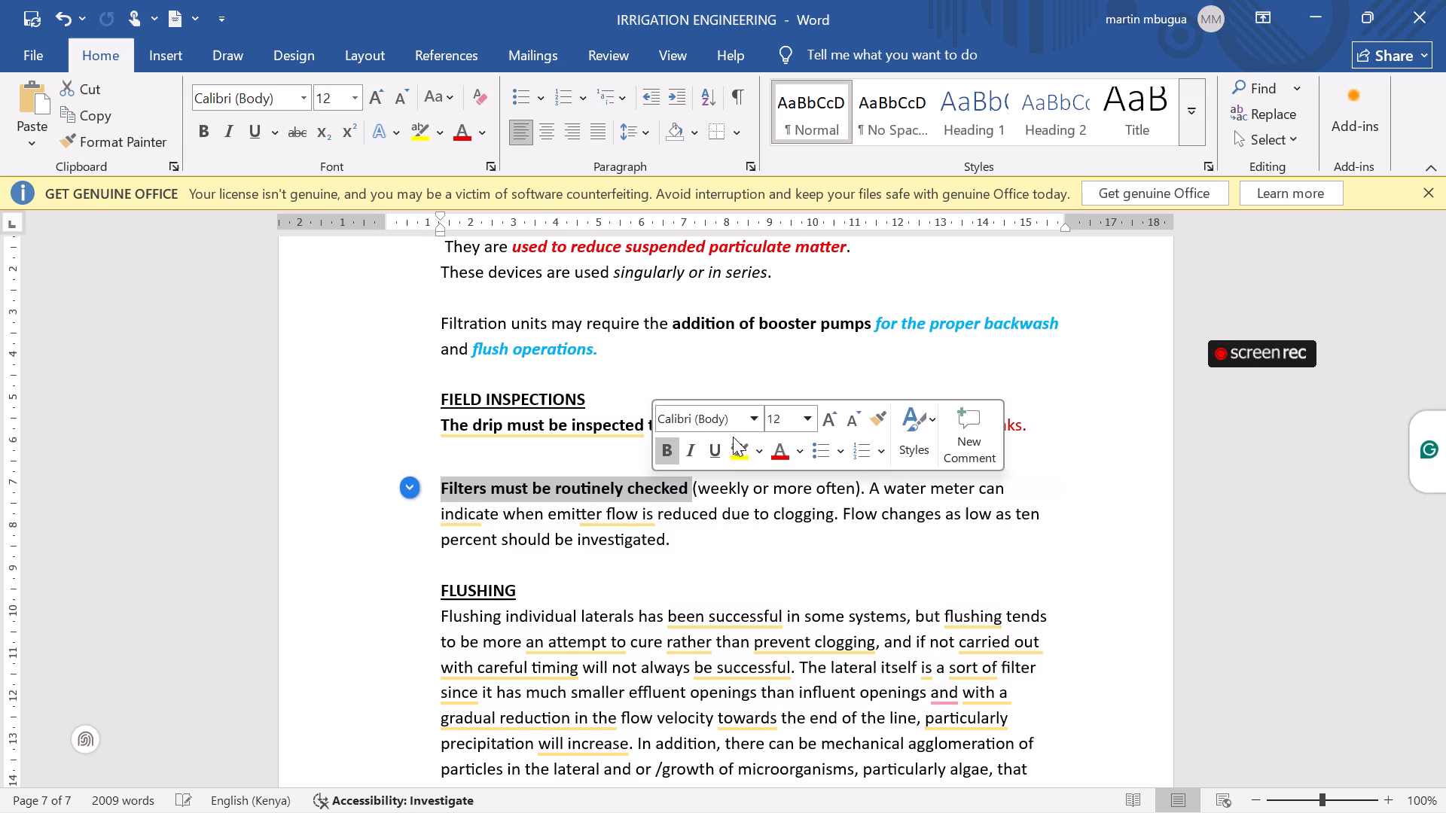
{"action": "left_click", "coordinate": [687, 448]}
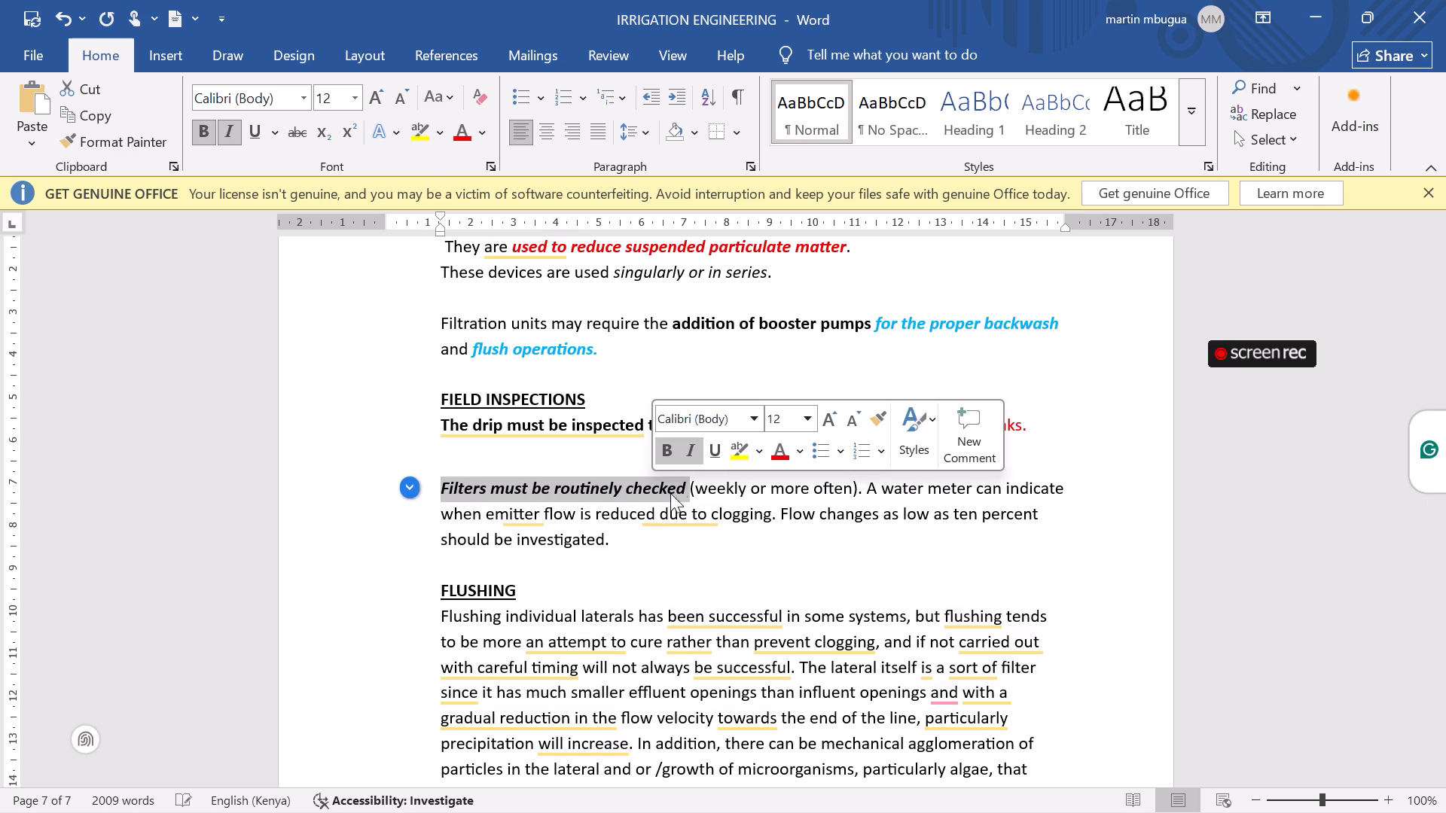
{"action": "left_click", "coordinate": [631, 478]}
Set the font colour of "routinely checked" in the filters sentence to the golden-orange standard colour.
{"action": "left_click_drag", "start_coordinate": [557, 488], "coordinate": [669, 492]}
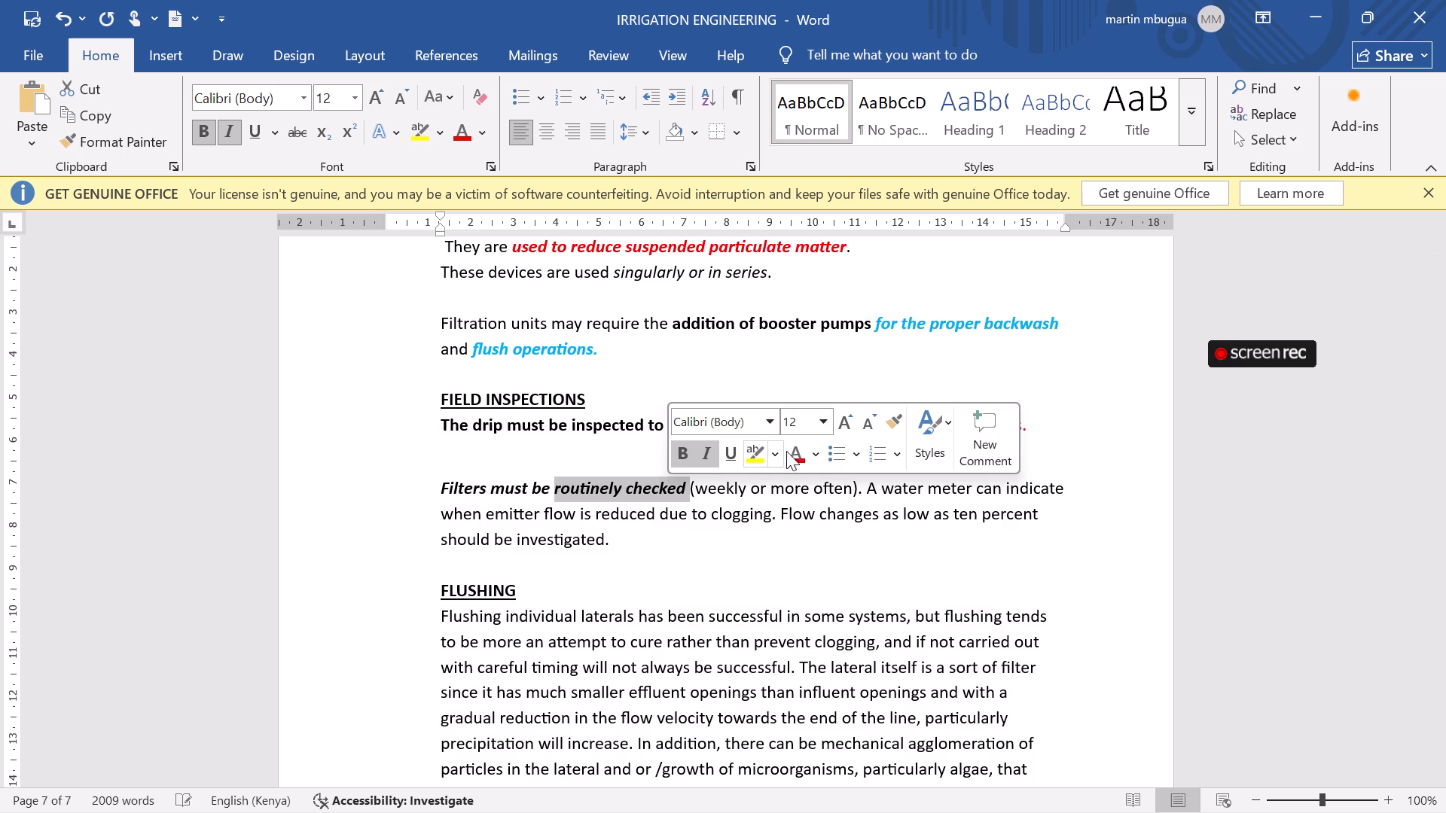
{"action": "left_click", "coordinate": [813, 452]}
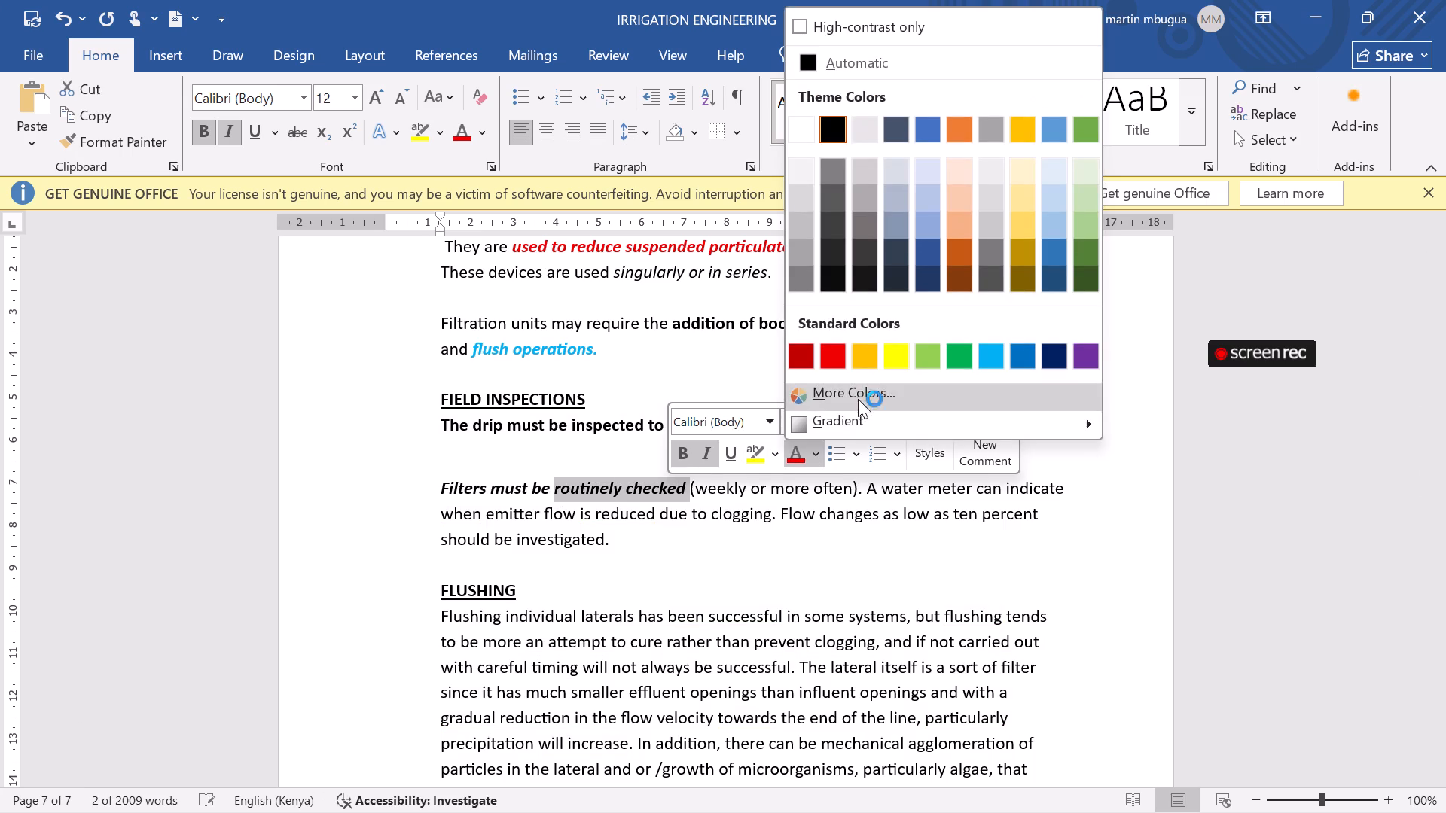
{"action": "left_click", "coordinate": [855, 349]}
{"action": "left_click", "coordinate": [779, 560]}
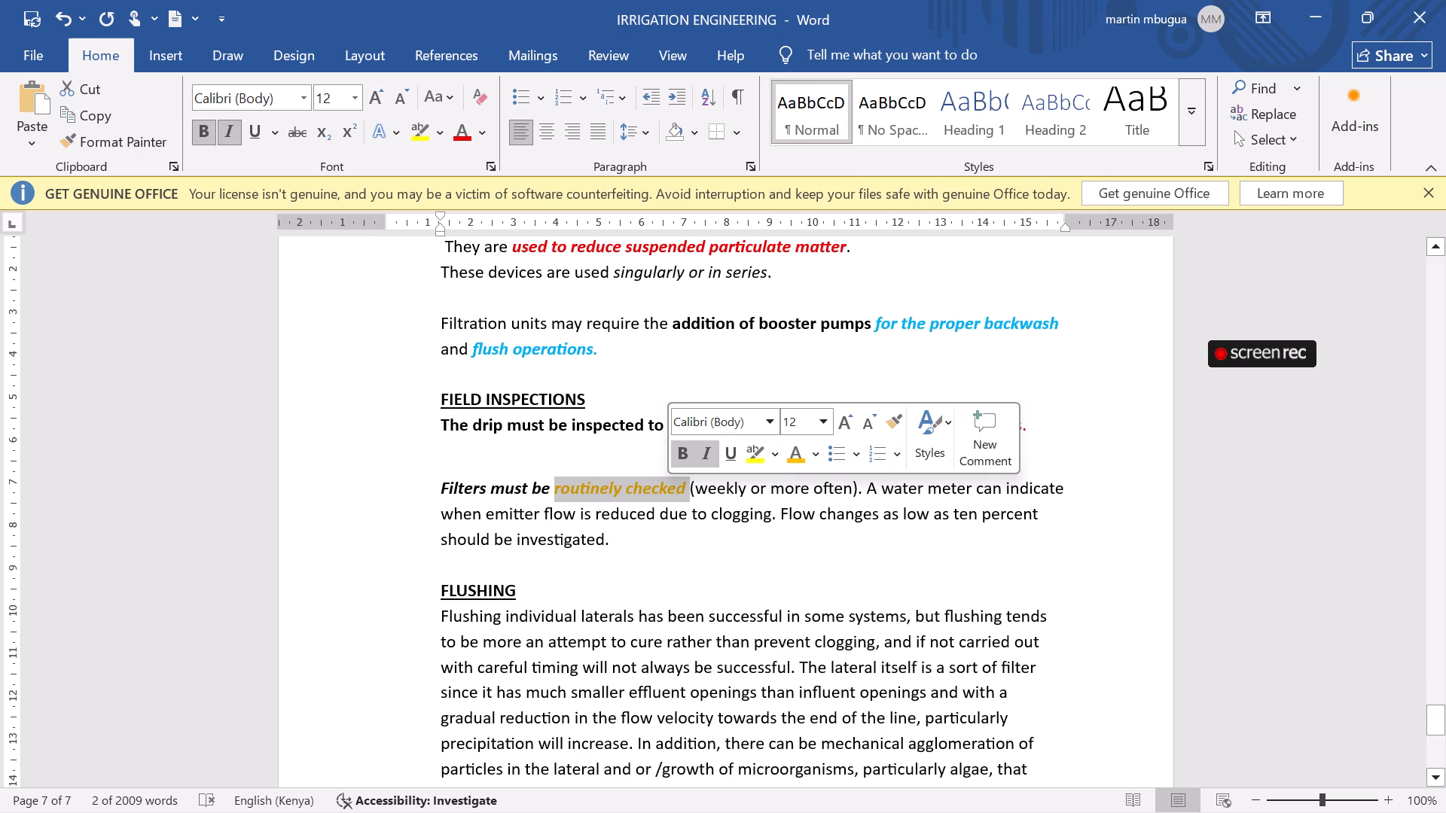
Insert a line break after "(weekly or more often)." so "A water meter" starts on its own line.
{"action": "scroll", "coordinate": [891, 515], "scroll_direction": "down", "scroll_amount": 1}
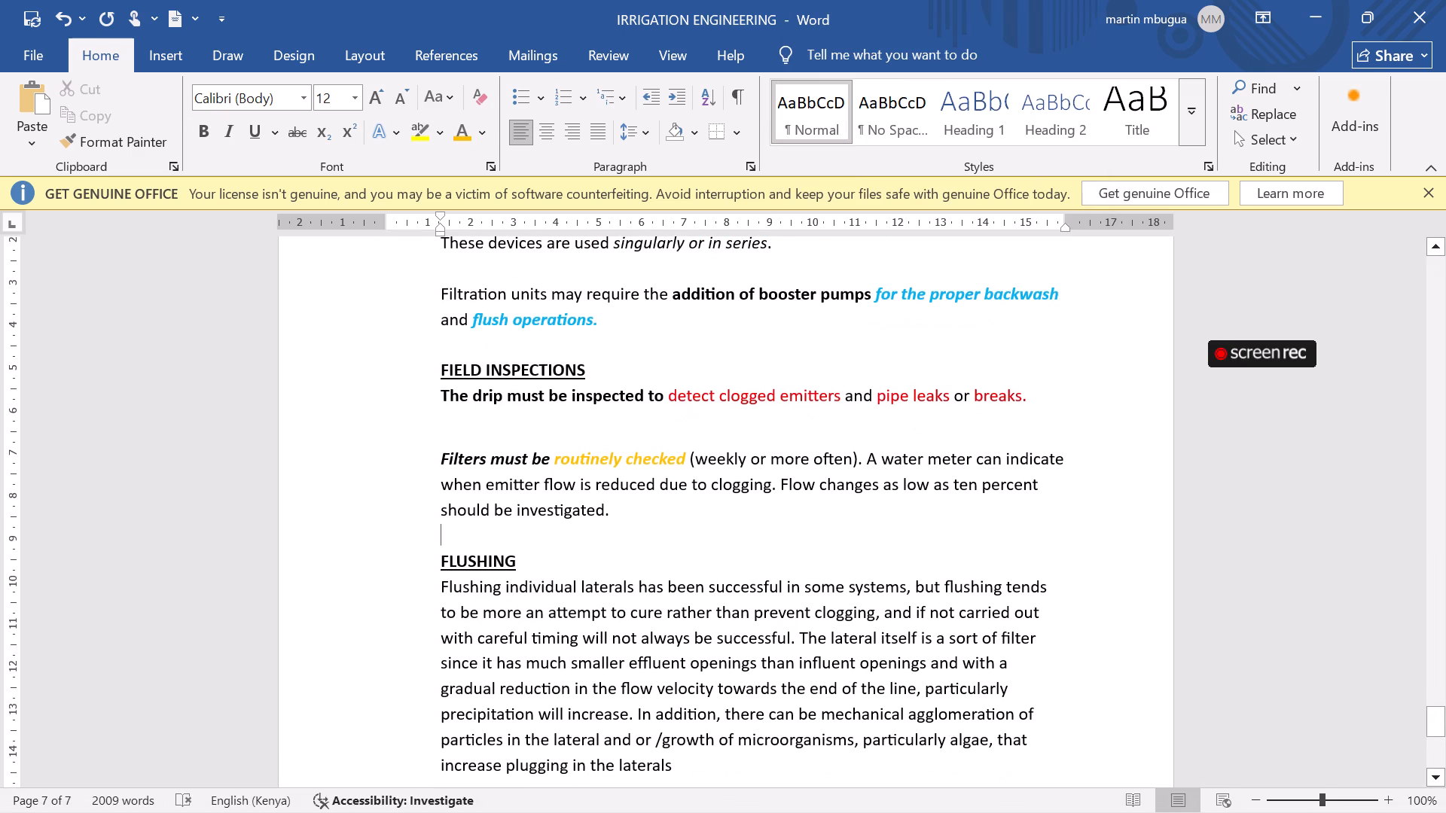
{"action": "left_click", "coordinate": [865, 464]}
{"action": "key", "text": "shift+Return"}
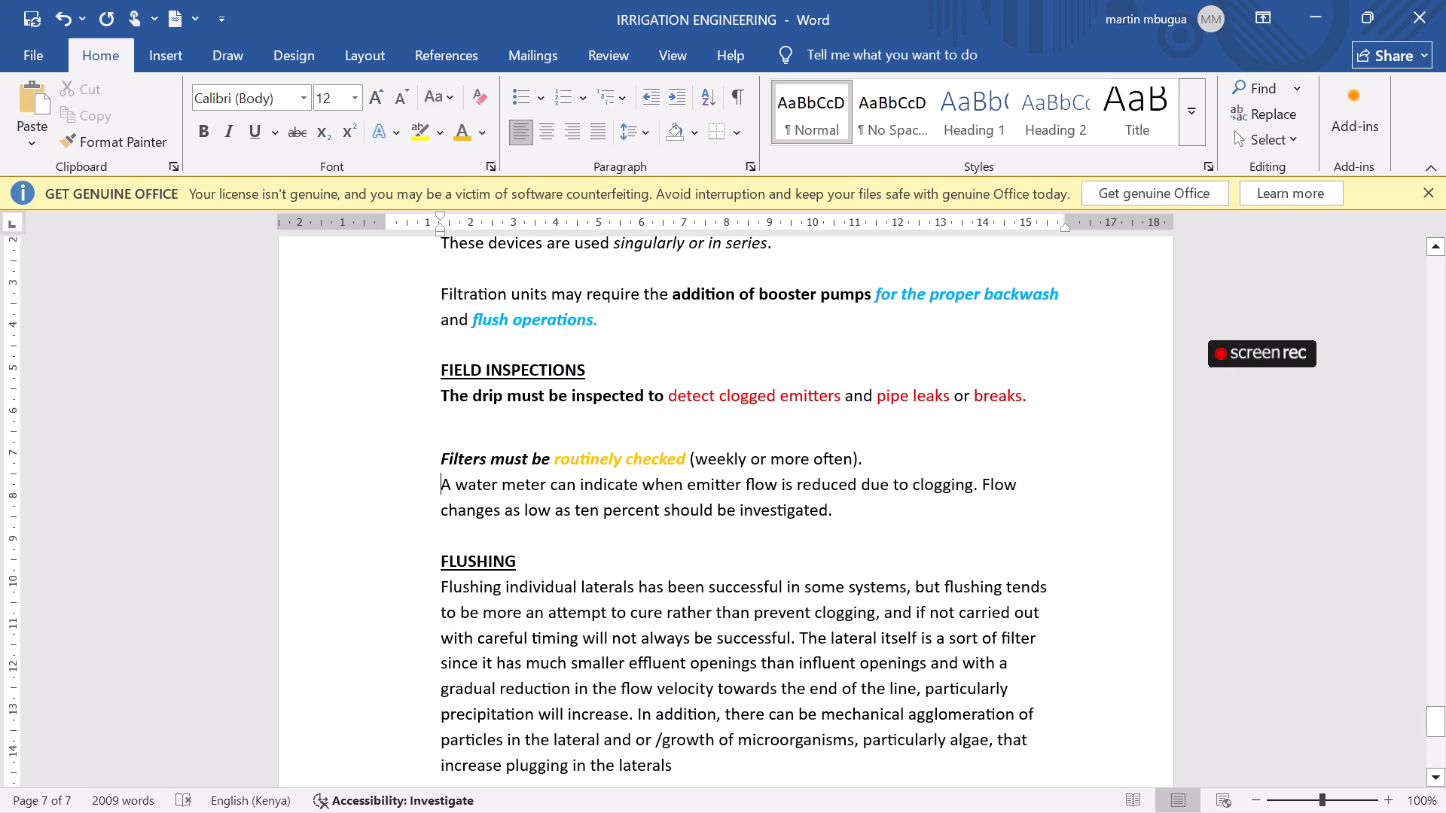
Make "A water meter" bold and italic at the start of its sentence.
{"action": "left_click_drag", "start_coordinate": [437, 483], "coordinate": [479, 481]}
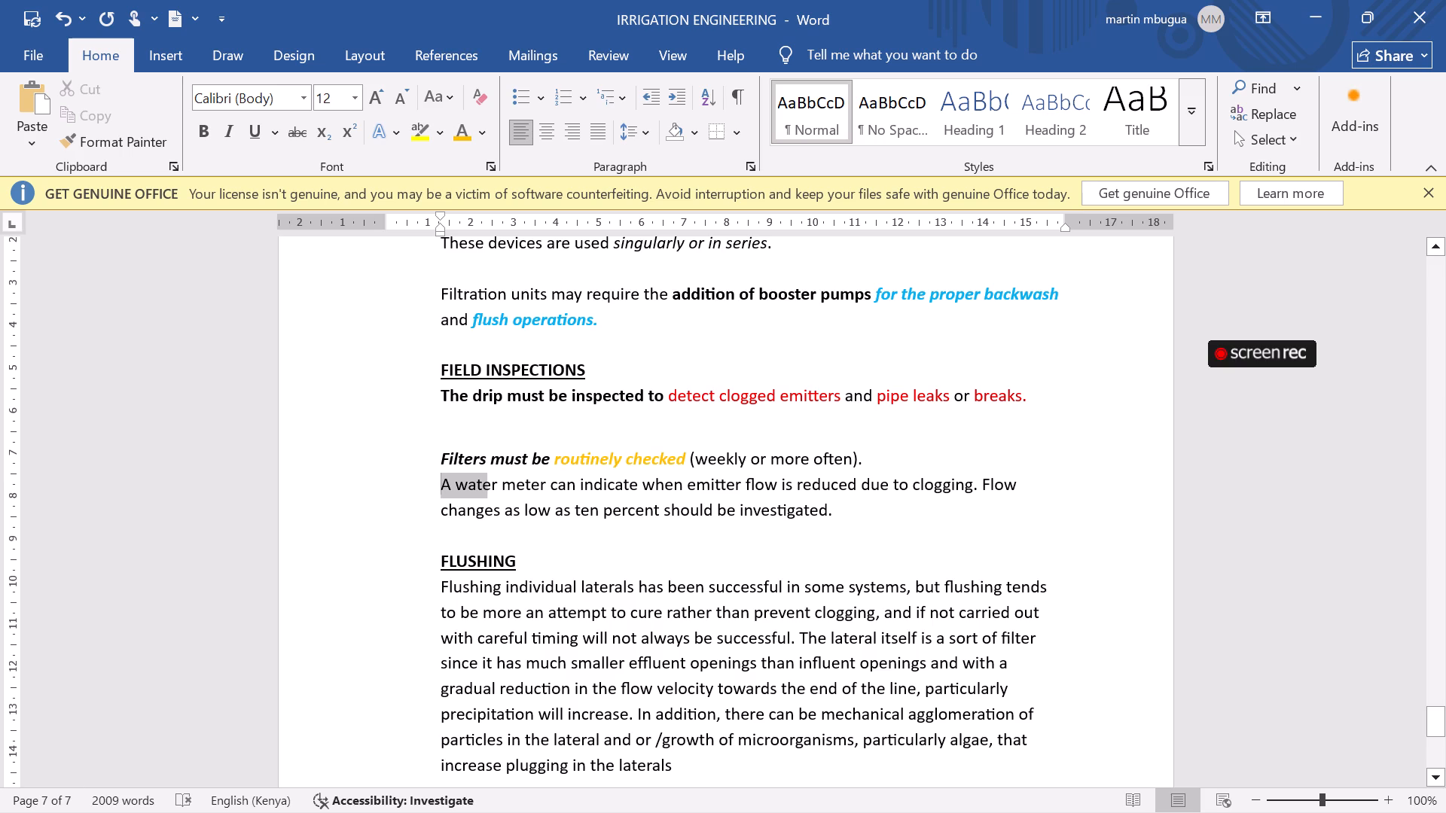
{"action": "left_click_drag", "start_coordinate": [479, 481], "coordinate": [521, 480]}
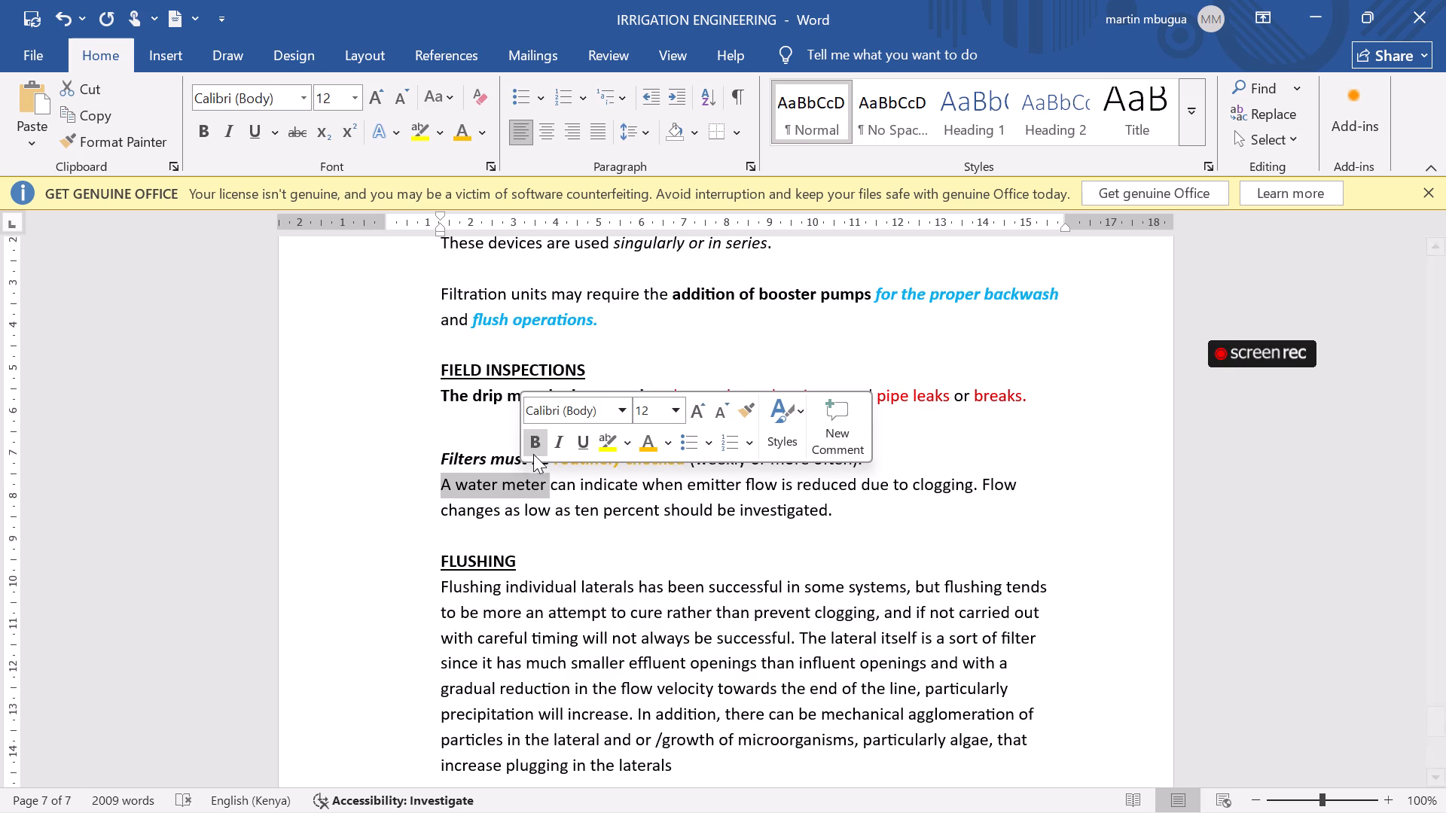
{"action": "left_click", "coordinate": [533, 451]}
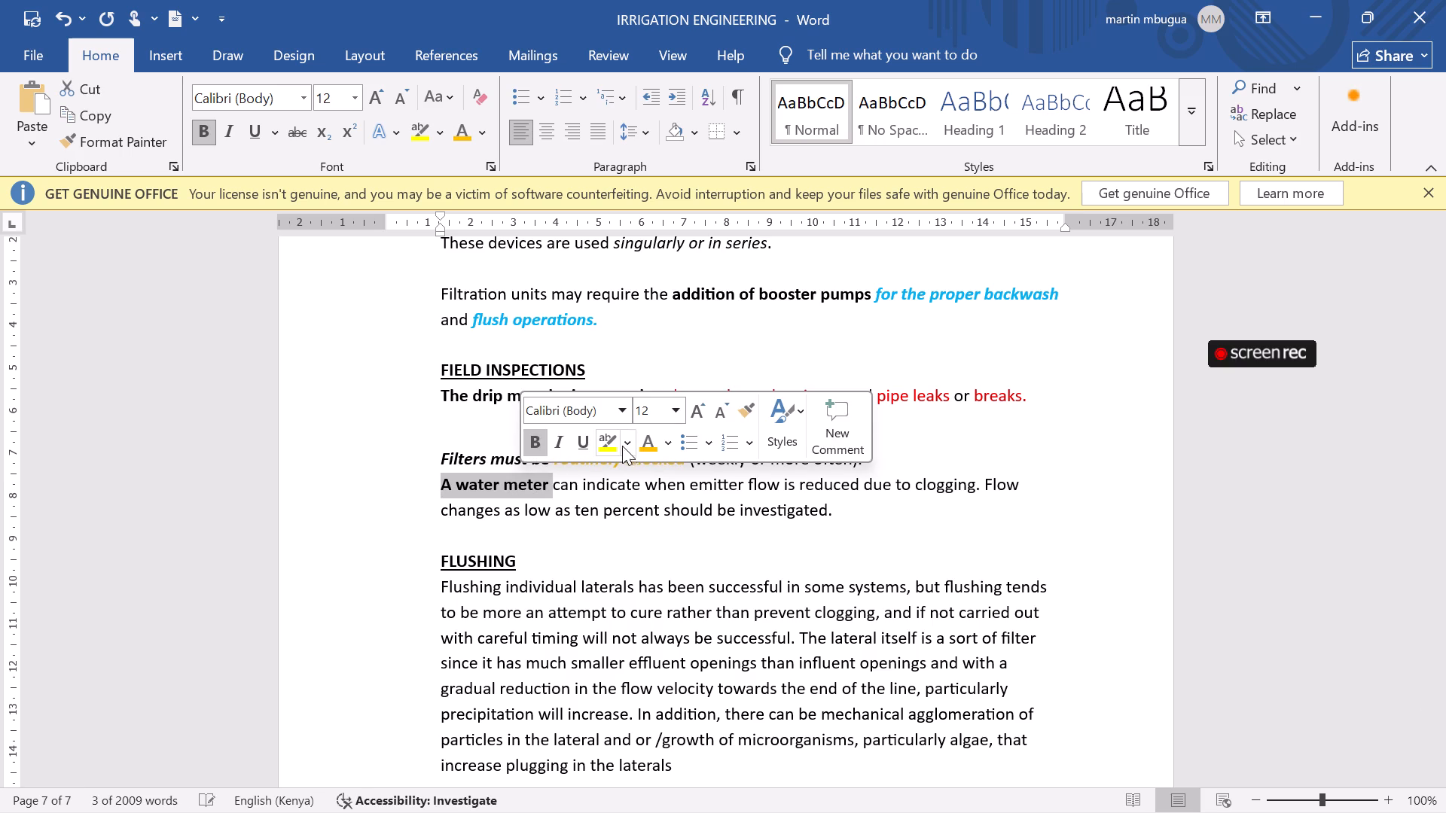
{"action": "left_click", "coordinate": [566, 441]}
{"action": "left_click", "coordinate": [586, 487]}
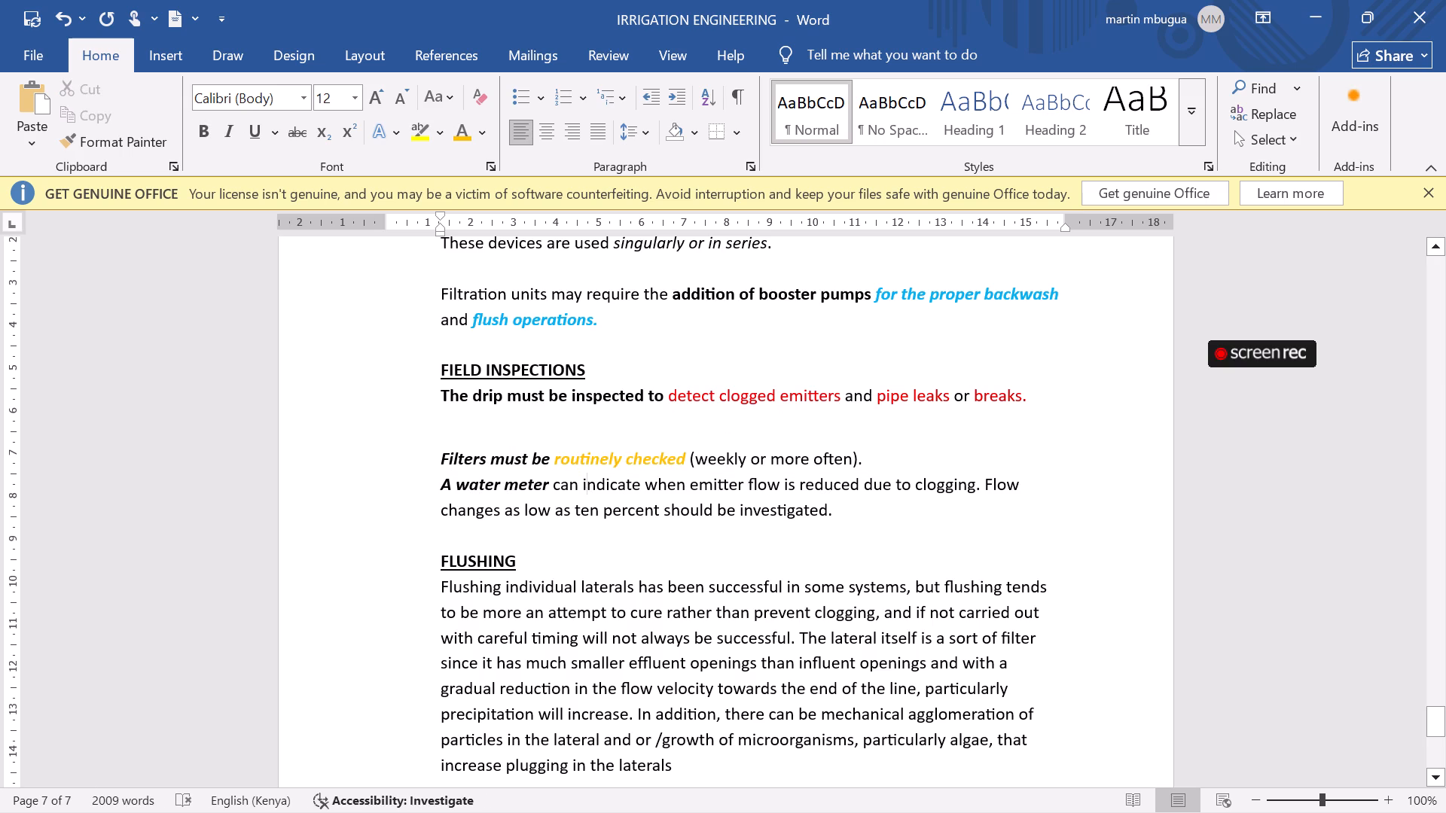
Make "can indicate when emitter flow is reduced due to clogging" bold in the water meter sentence.
{"action": "left_click_drag", "start_coordinate": [580, 484], "coordinate": [881, 504]}
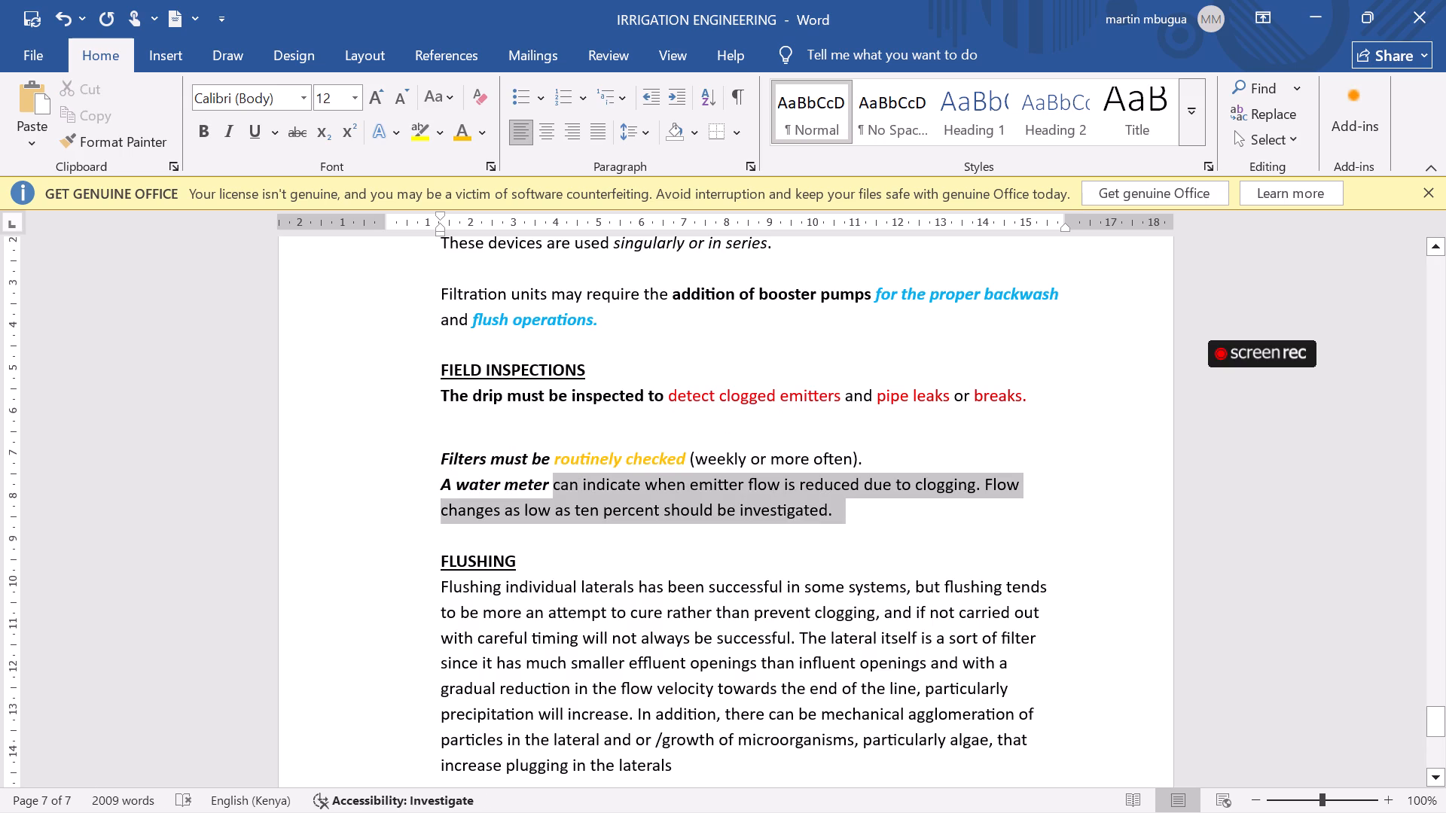
{"action": "left_click_drag", "start_coordinate": [881, 504], "coordinate": [934, 481]}
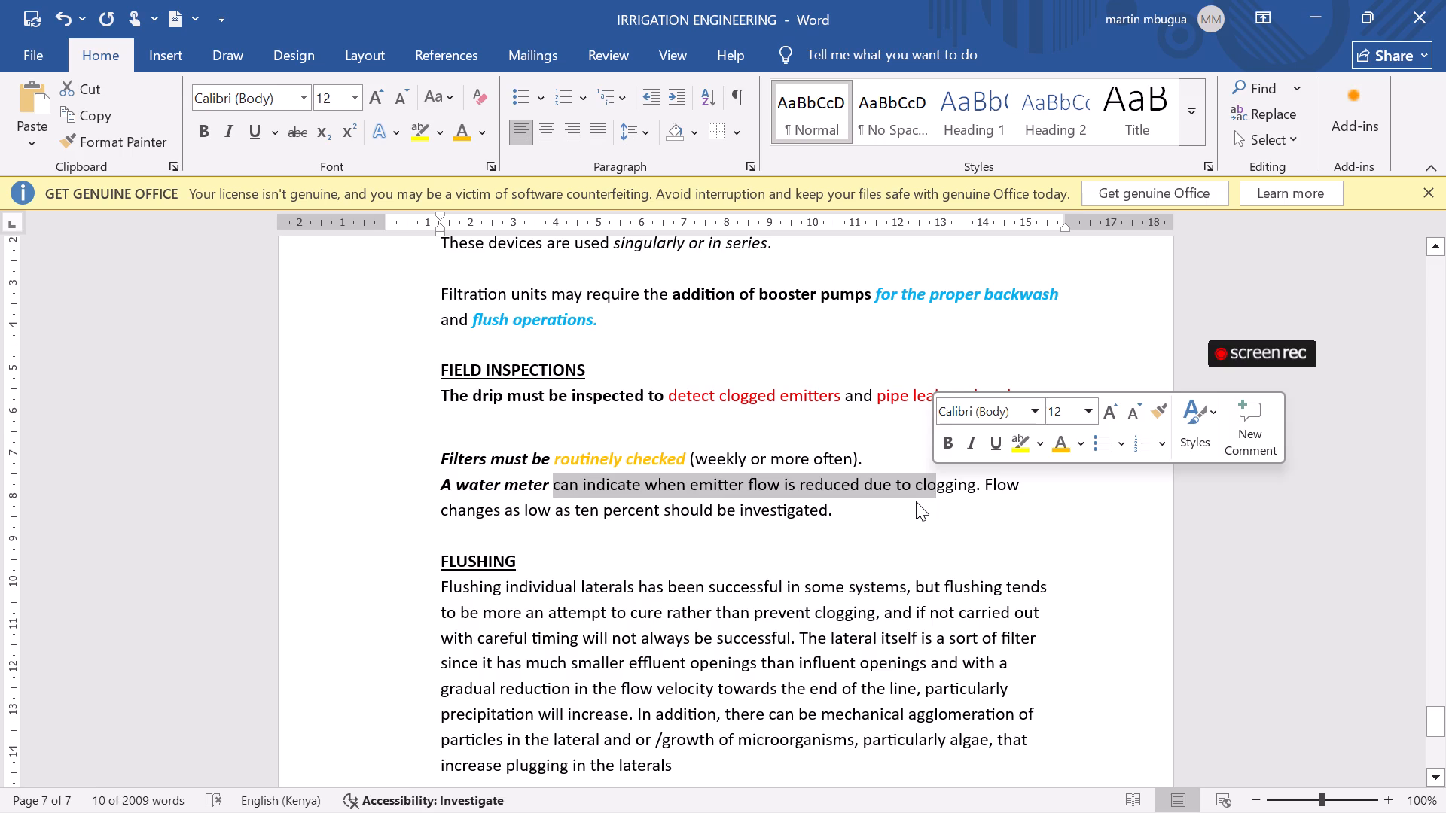
{"action": "left_click", "coordinate": [916, 501]}
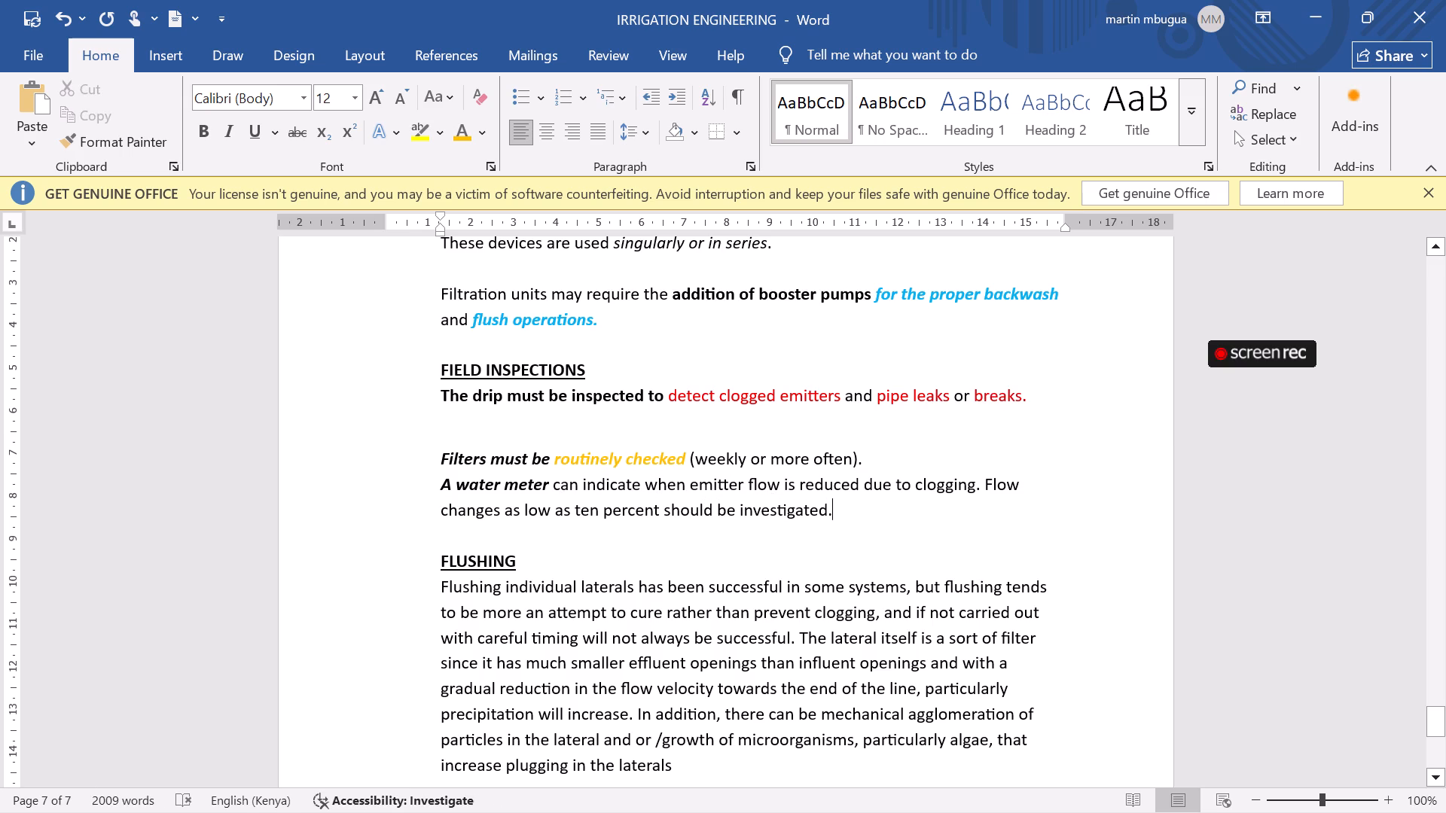
{"action": "left_click_drag", "start_coordinate": [551, 485], "coordinate": [575, 487]}
{"action": "left_click", "coordinate": [575, 487]}
{"action": "left_click_drag", "start_coordinate": [553, 485], "coordinate": [961, 498]}
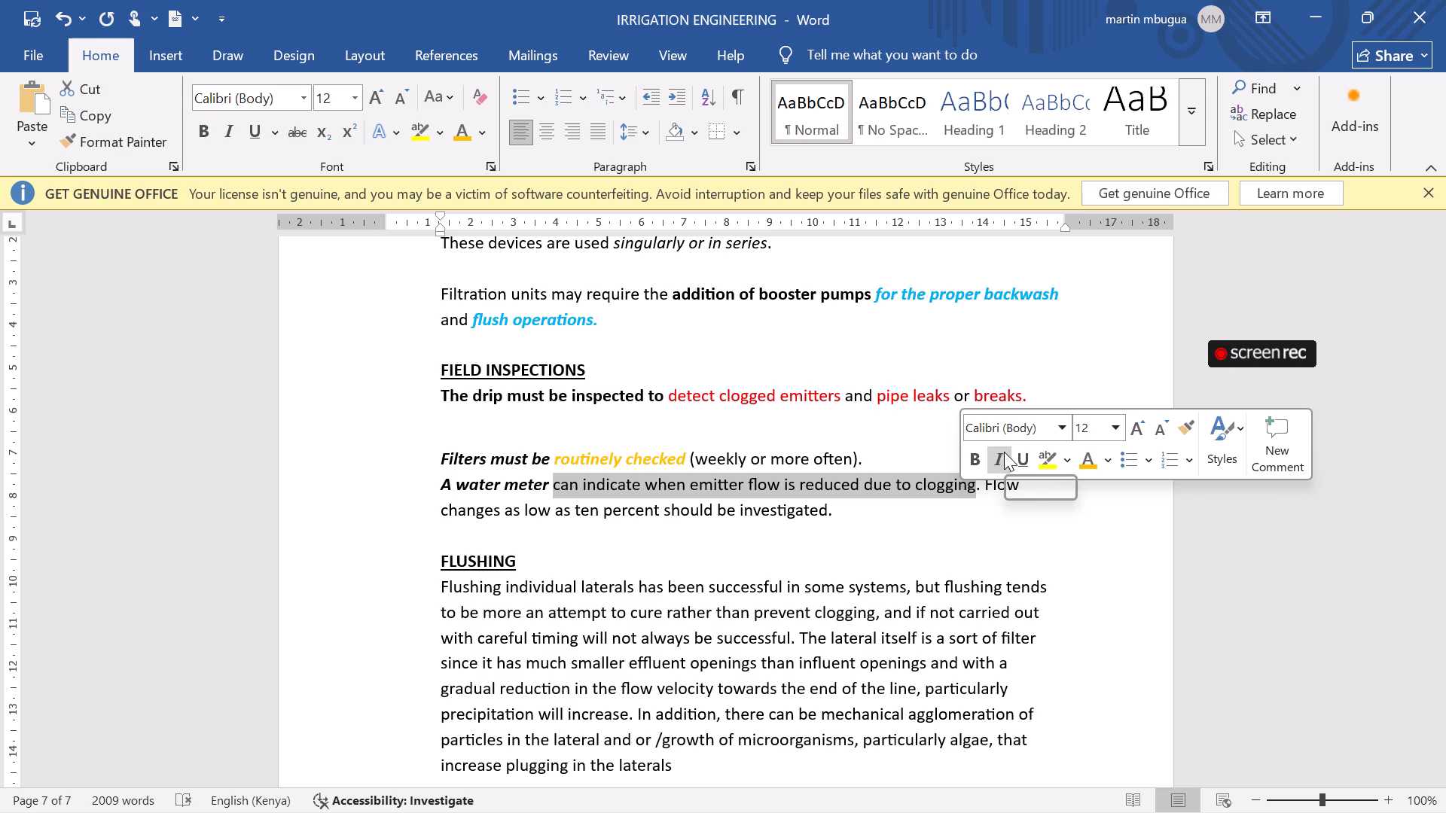
{"action": "left_click", "coordinate": [969, 454]}
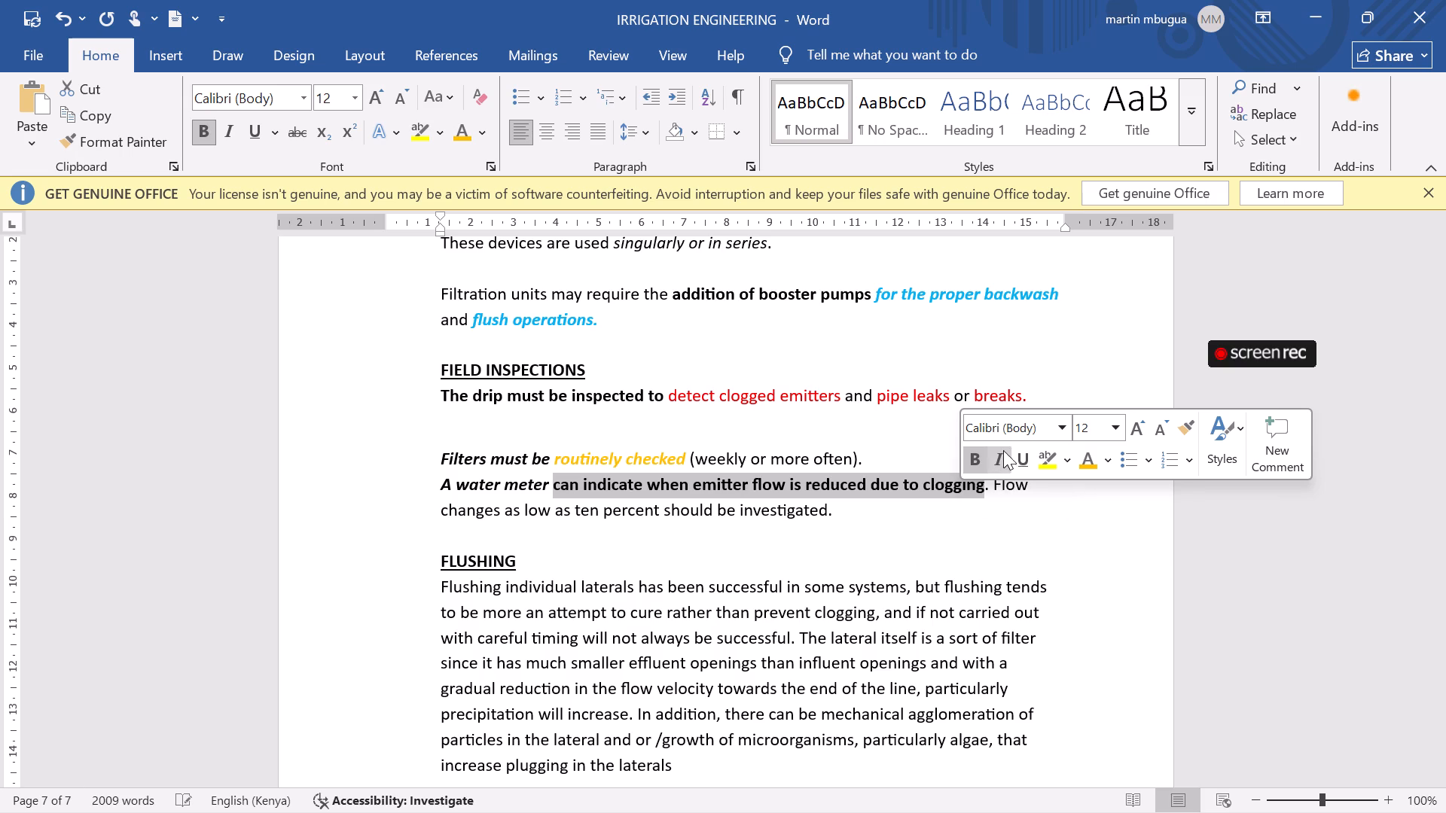
{"action": "left_click", "coordinate": [860, 512]}
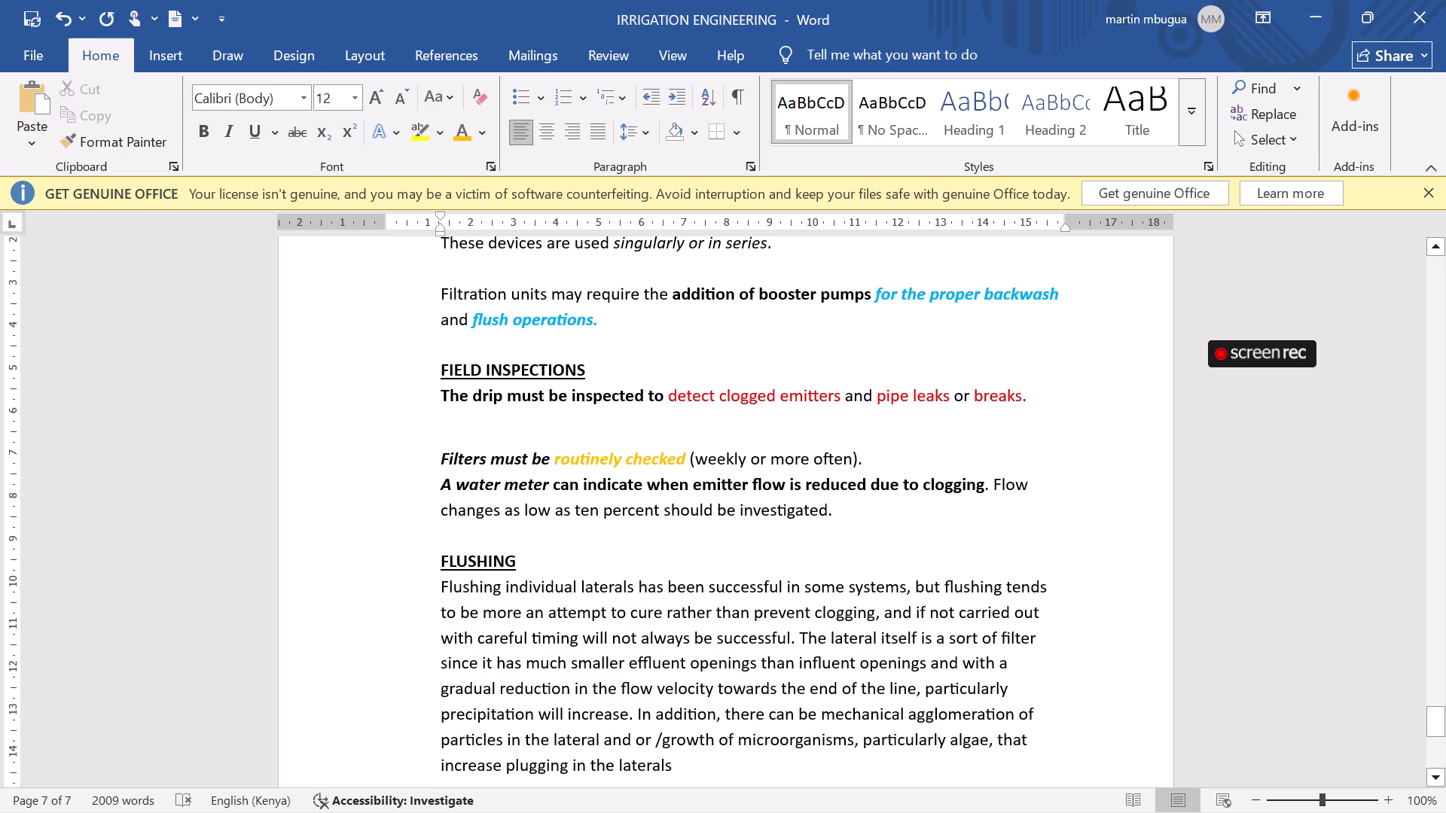
Set the font colour of "when emitter flow is reduced due to clogging" to the lighter blue theme colour.
{"action": "left_click_drag", "start_coordinate": [644, 483], "coordinate": [712, 487]}
{"action": "left_click", "coordinate": [712, 487]}
{"action": "left_click_drag", "start_coordinate": [645, 484], "coordinate": [825, 492]}
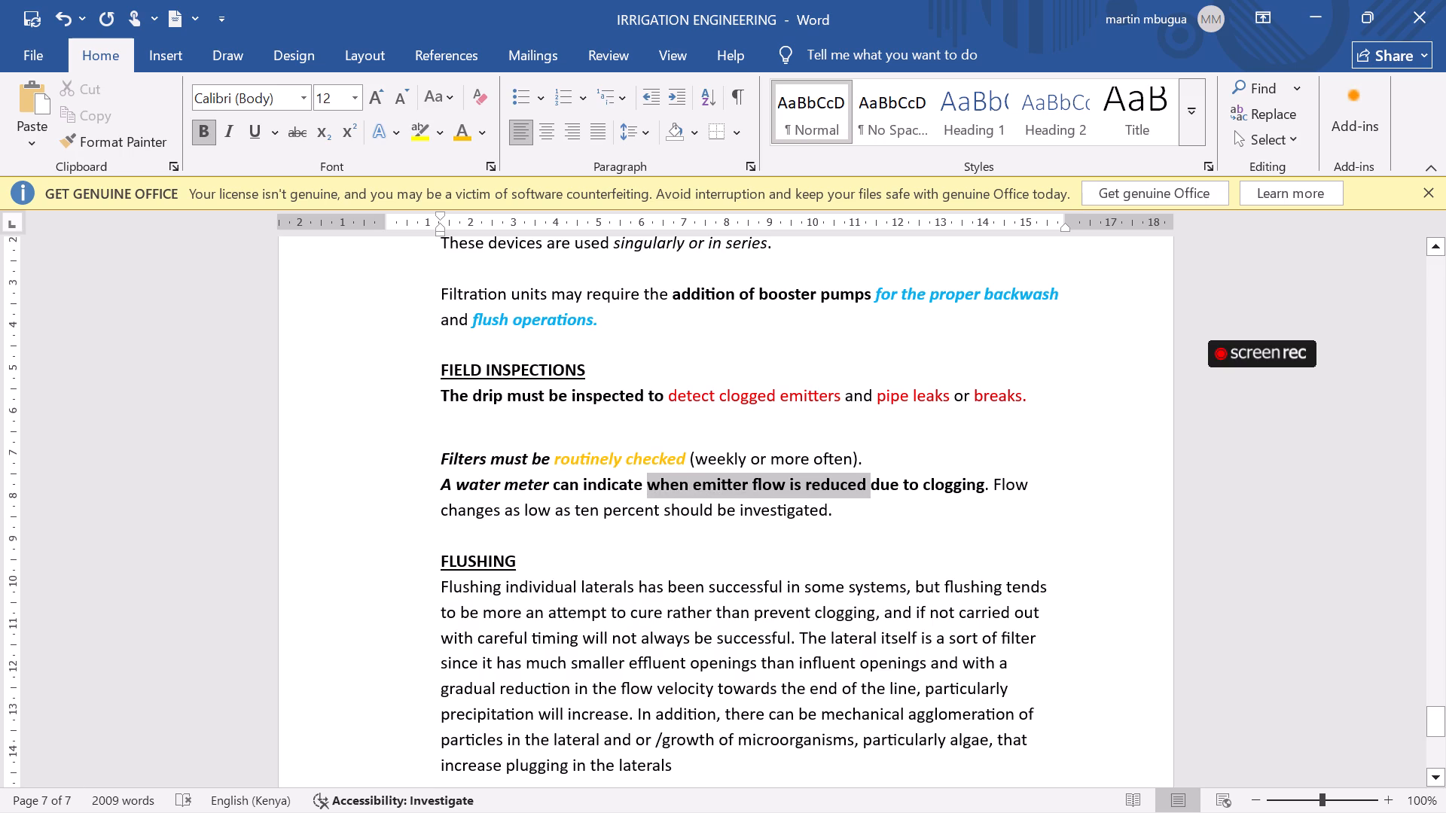
{"action": "left_click_drag", "start_coordinate": [825, 492], "coordinate": [947, 483]}
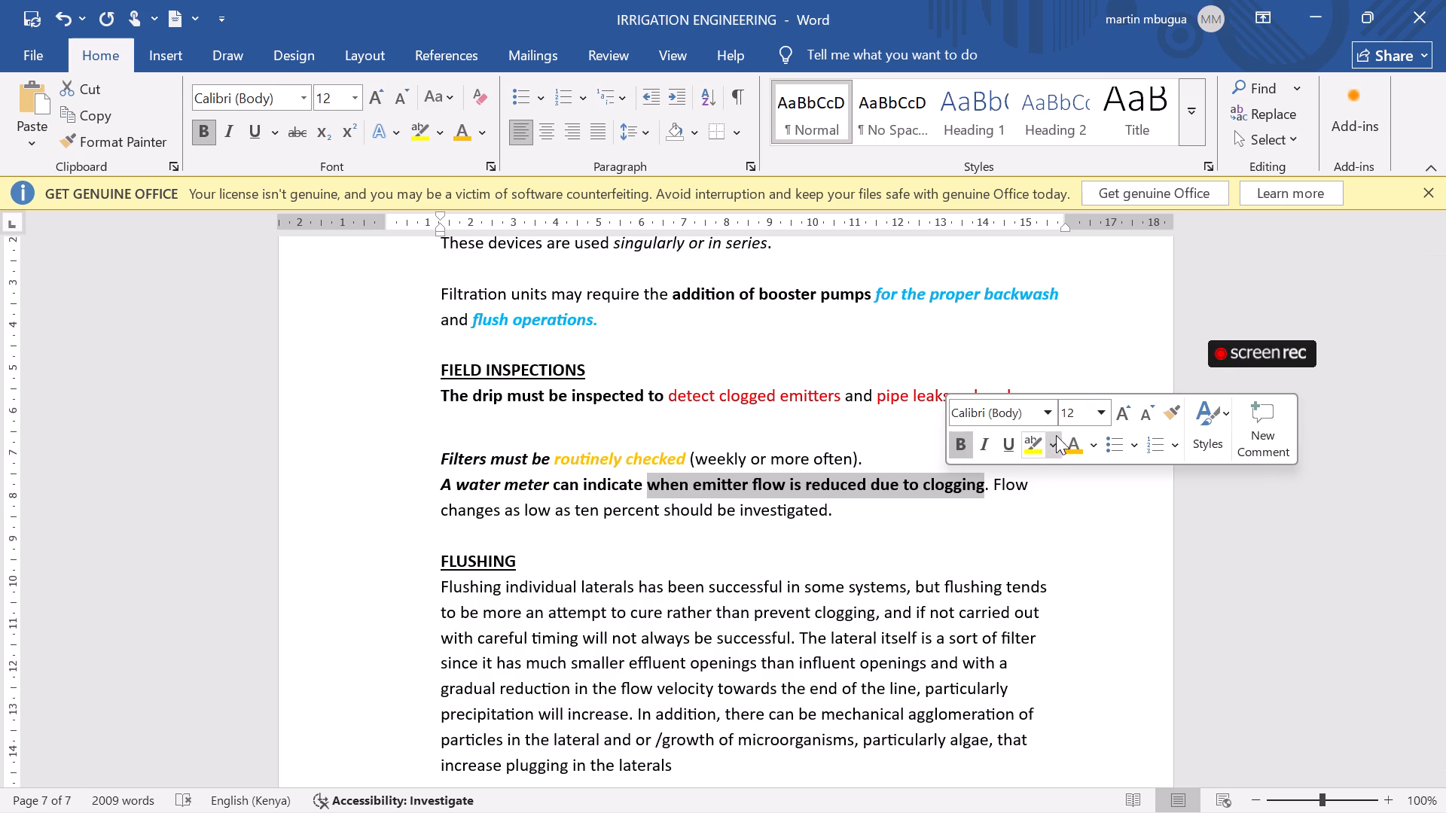
{"action": "left_click", "coordinate": [1090, 434]}
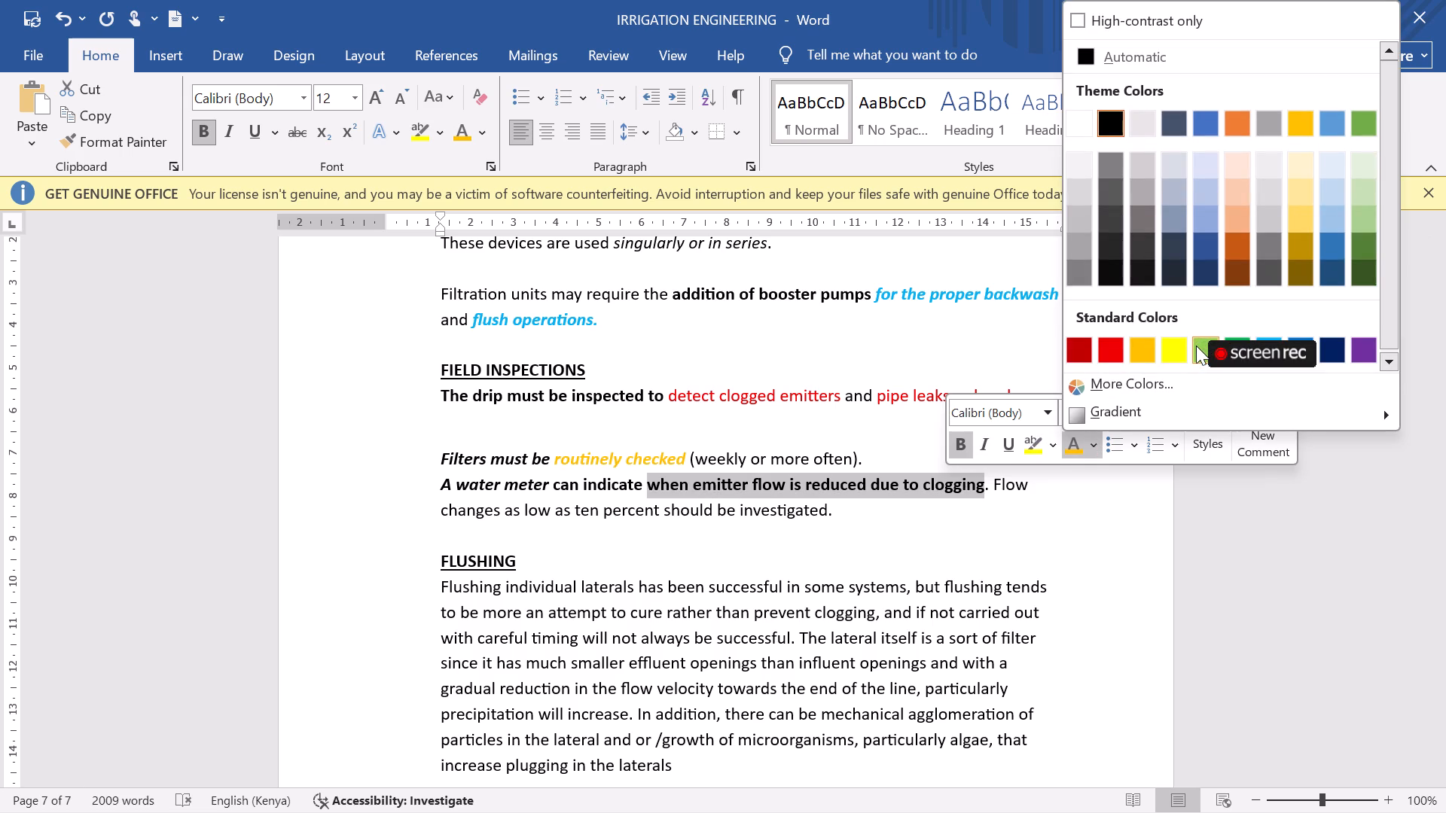
{"action": "left_click", "coordinate": [1271, 334]}
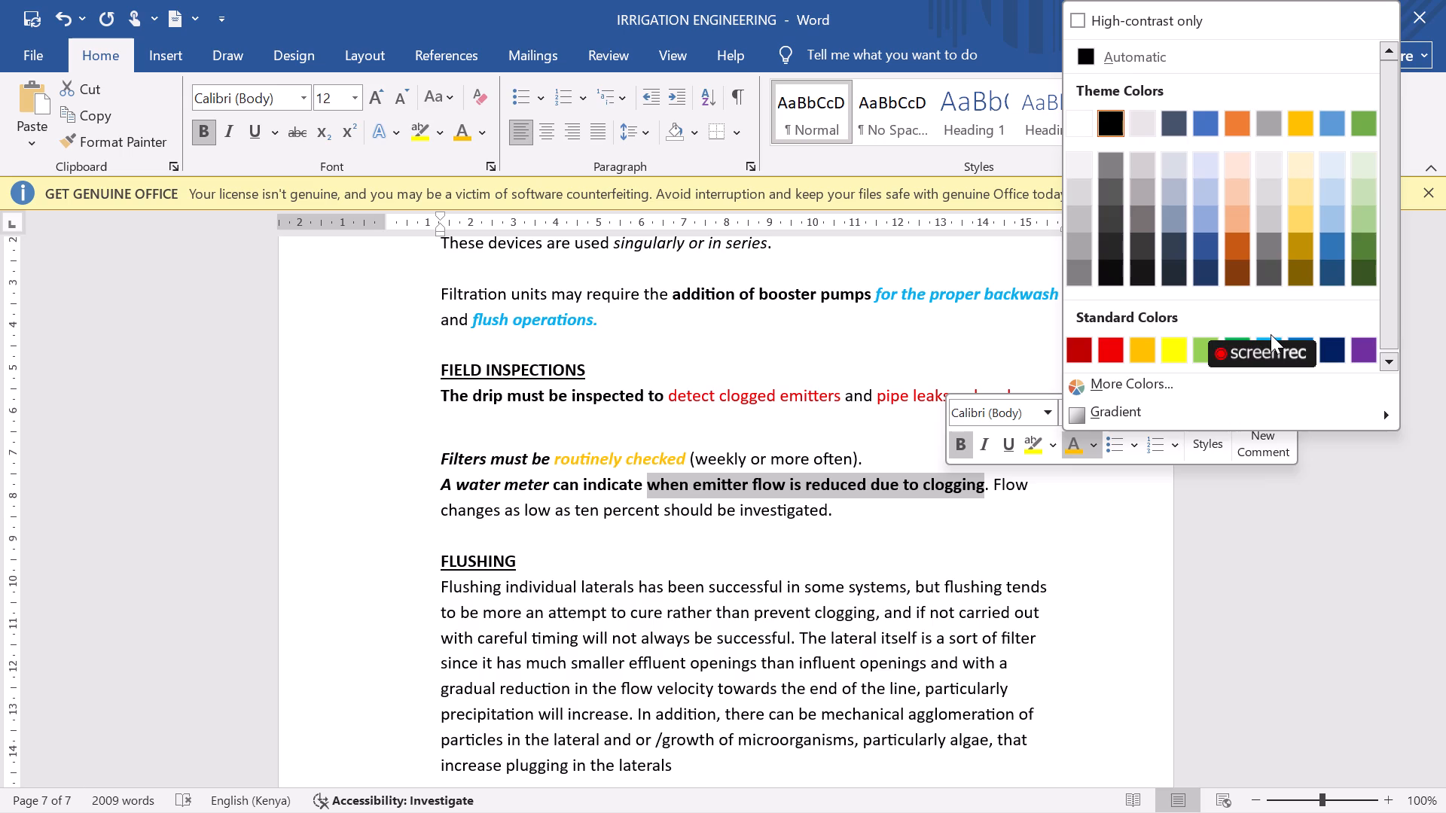
{"action": "left_click", "coordinate": [1265, 338]}
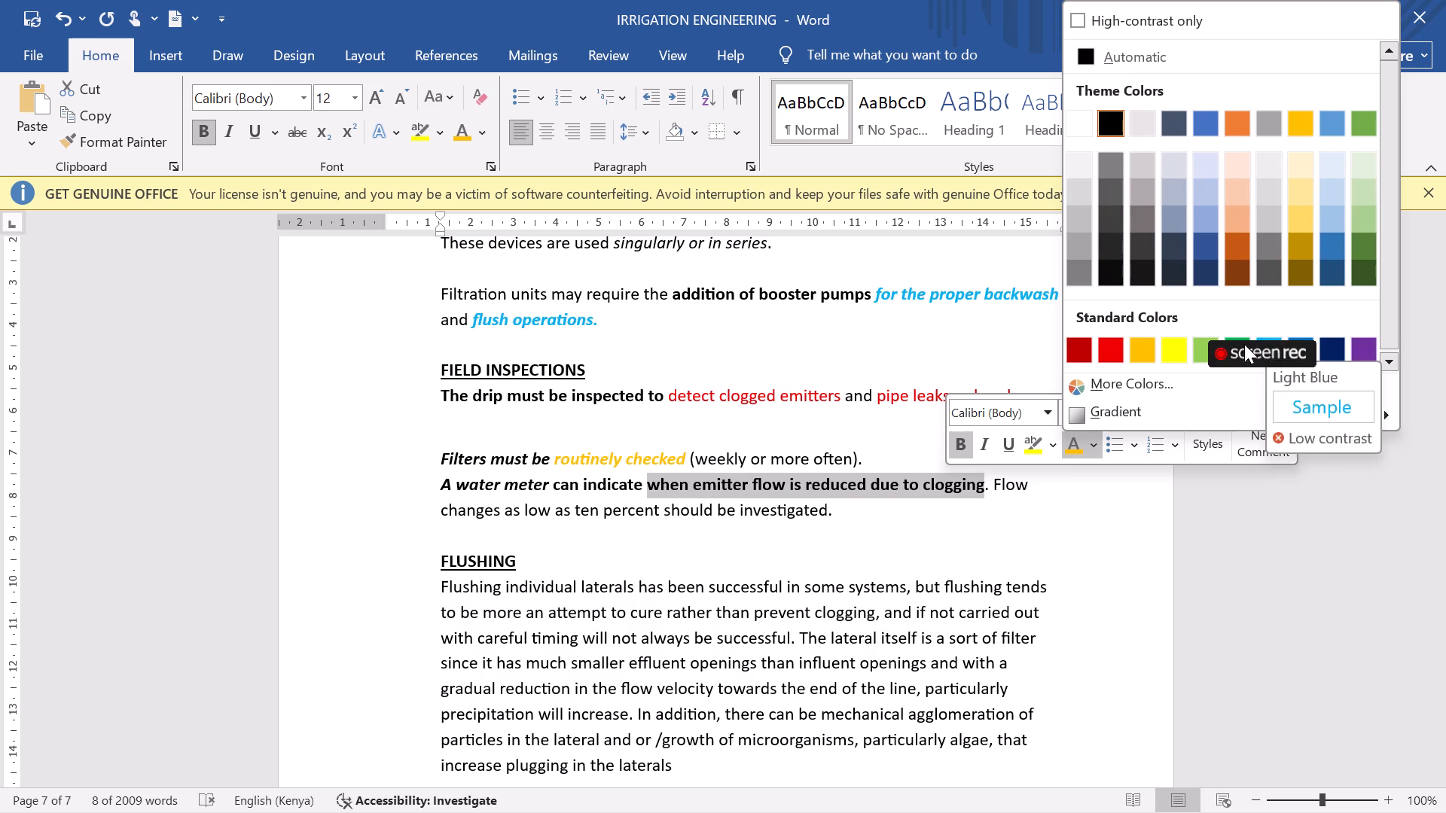
{"action": "left_click_drag", "start_coordinate": [1219, 350], "coordinate": [1234, 263]}
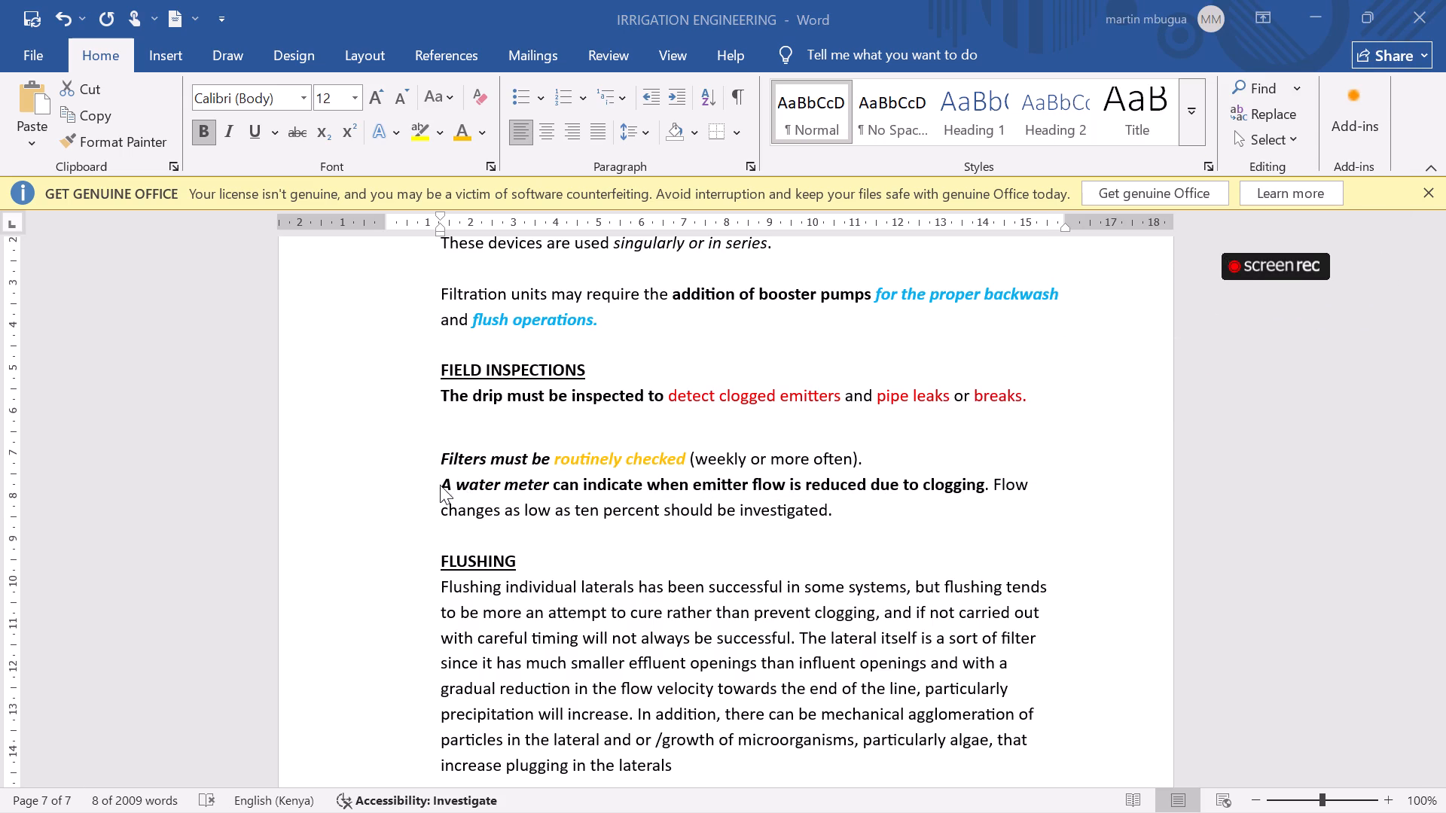
{"action": "left_click_drag", "start_coordinate": [436, 480], "coordinate": [854, 489]}
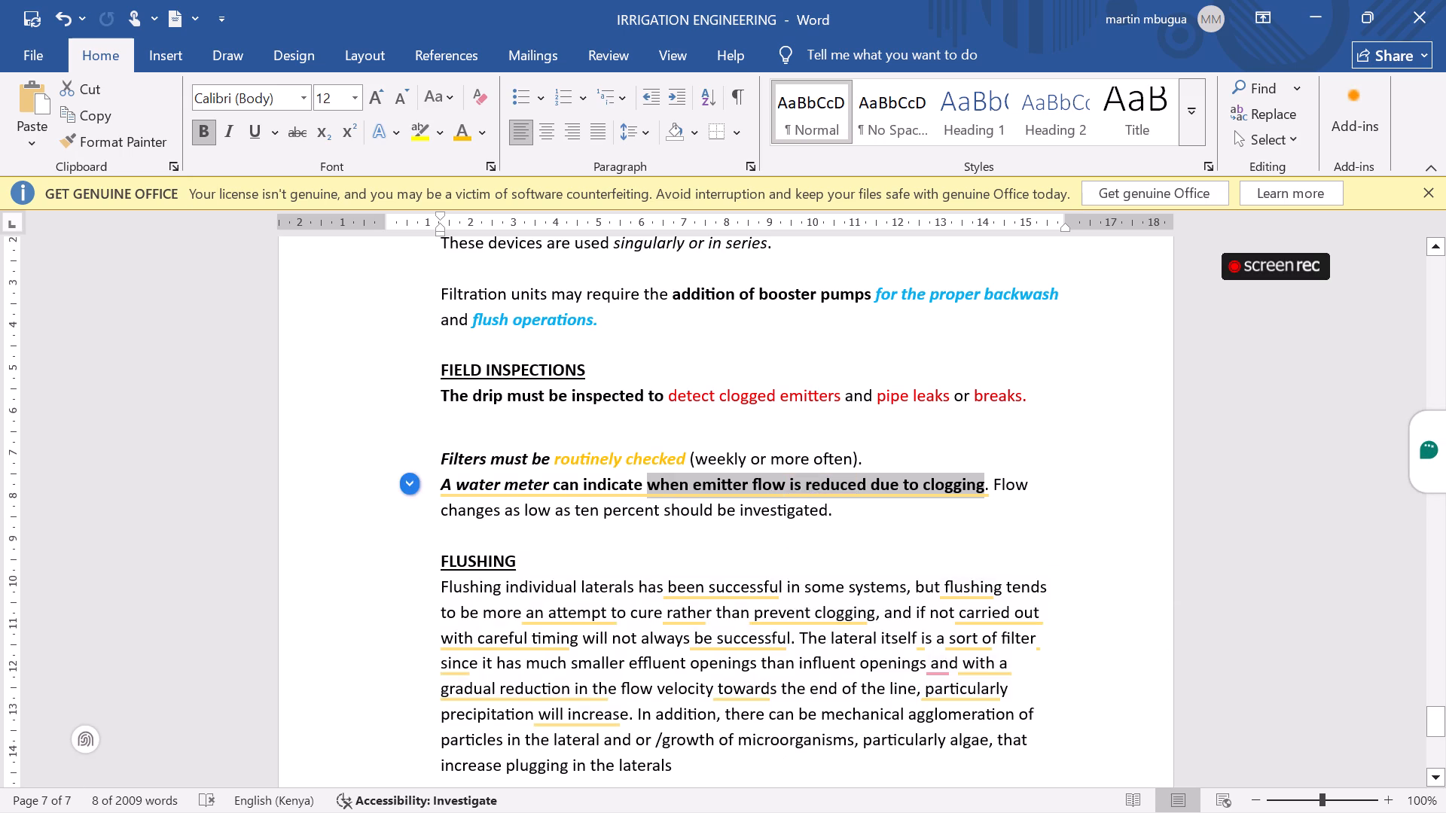
{"action": "left_click", "coordinate": [478, 134]}
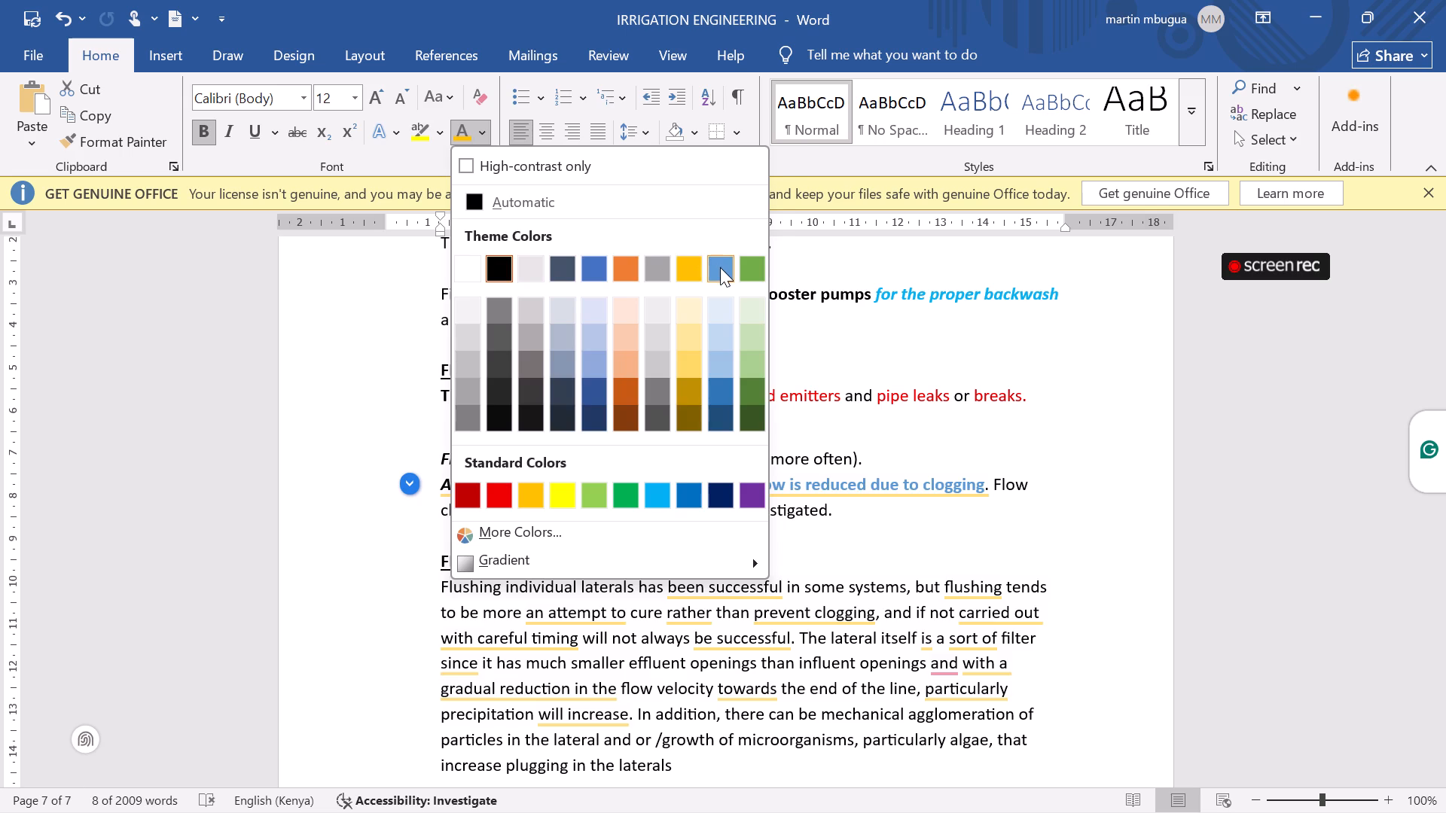
{"action": "left_click", "coordinate": [720, 267]}
{"action": "left_click", "coordinate": [997, 403]}
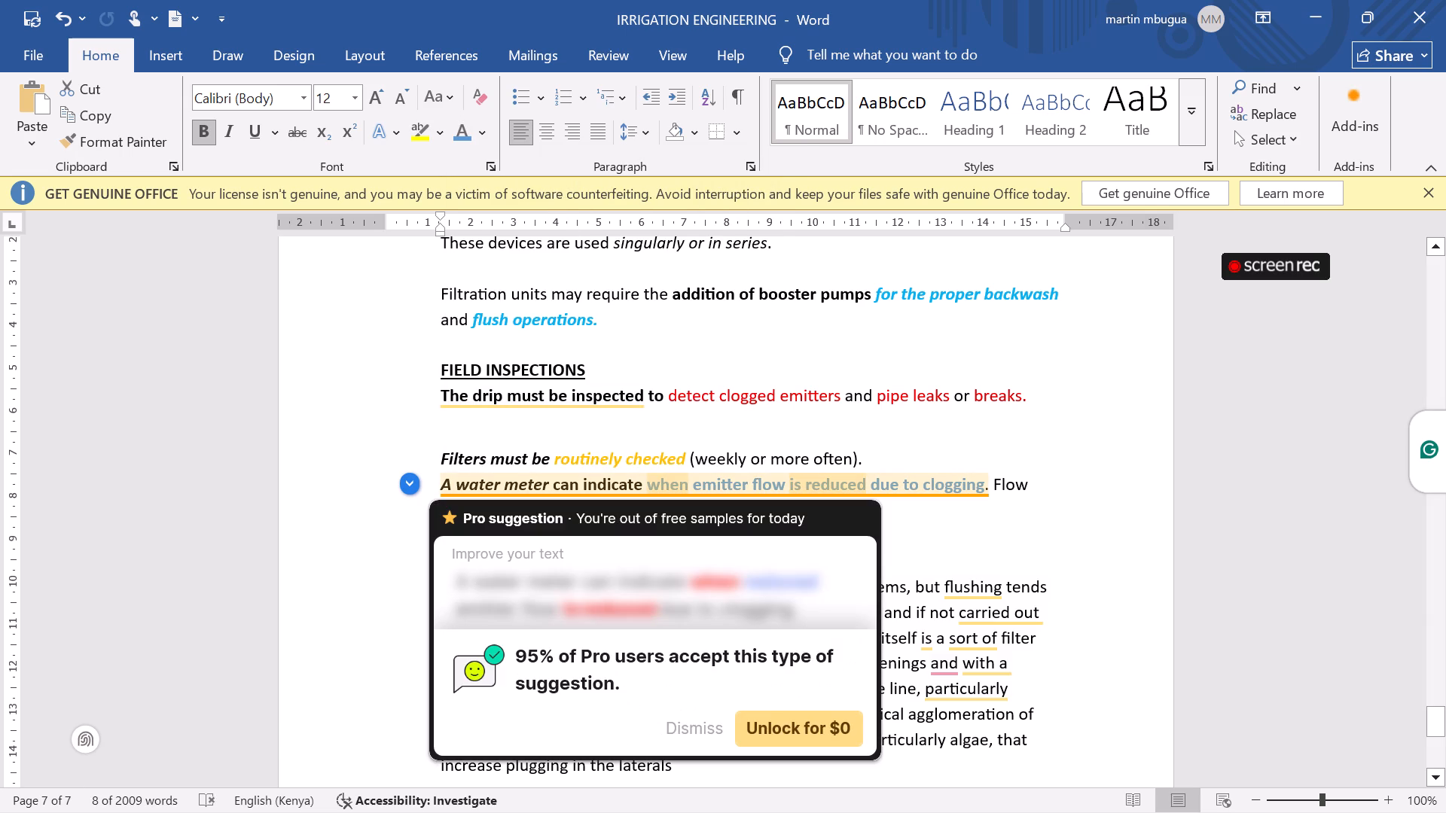
Set the font colour of "water meter" at the start of the sentence to standard red.
{"action": "left_click_drag", "start_coordinate": [546, 488], "coordinate": [483, 487]}
{"action": "left_click", "coordinate": [475, 126]}
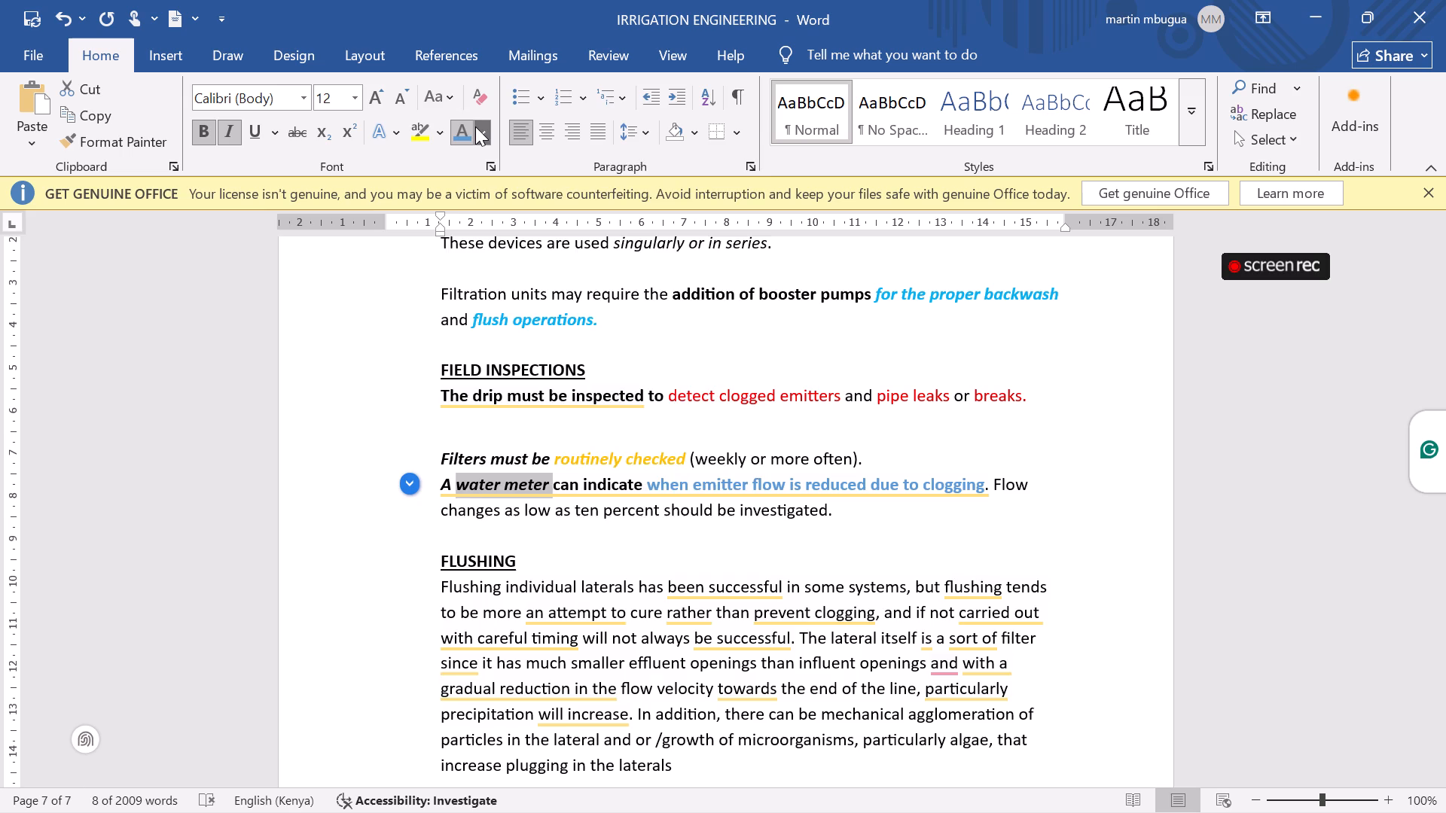
{"action": "left_click", "coordinate": [490, 491]}
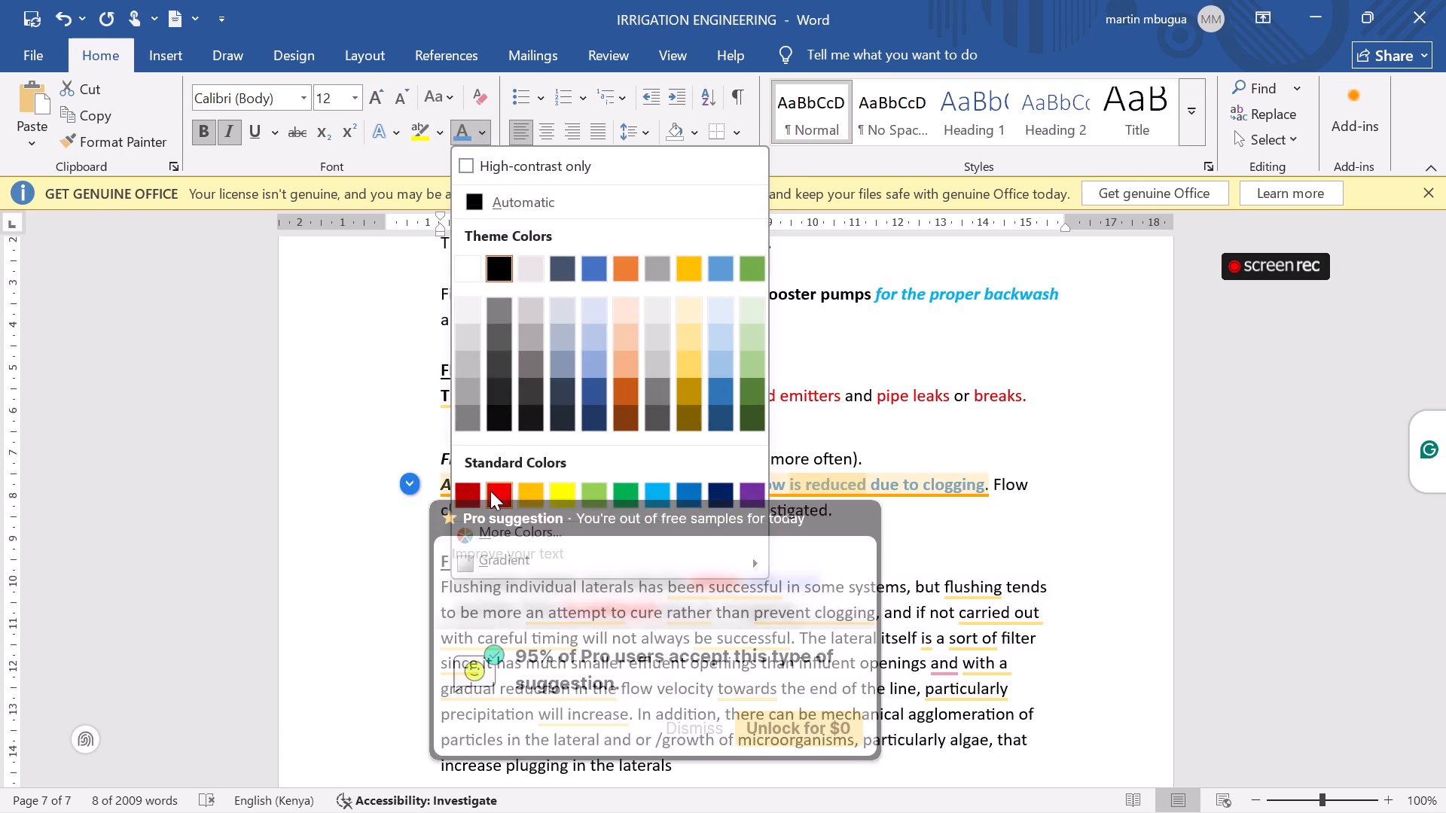
{"action": "left_click", "coordinate": [1016, 408]}
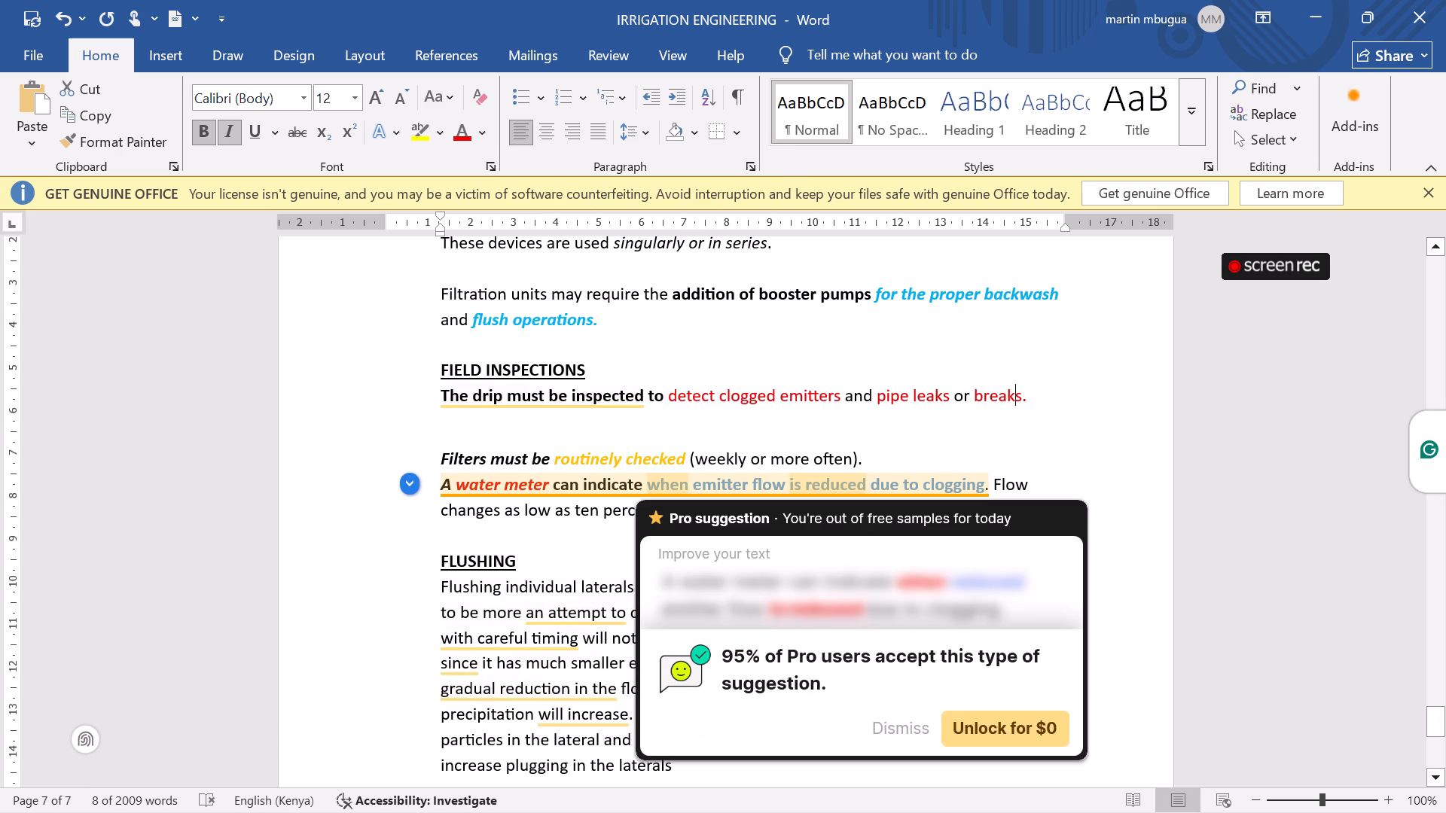
Make "when emitter flow is reduced due to clogging" italic in the water meter sentence.
{"action": "left_click_drag", "start_coordinate": [645, 488], "coordinate": [985, 486]}
{"action": "left_click", "coordinate": [985, 486]}
{"action": "left_click_drag", "start_coordinate": [985, 486], "coordinate": [815, 493]}
{"action": "left_click", "coordinate": [1049, 426]}
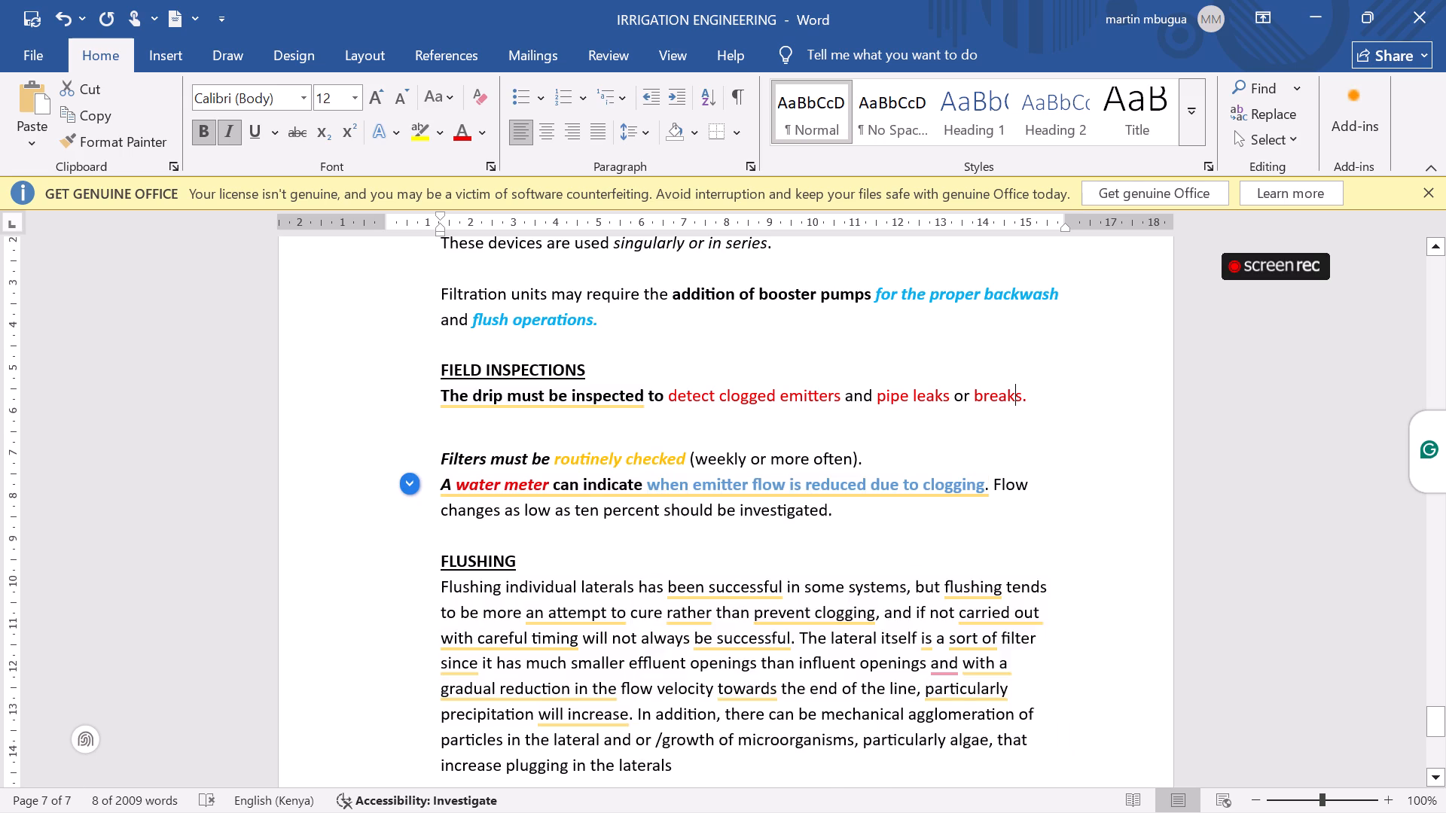
{"action": "scroll", "coordinate": [1049, 426], "scroll_direction": "down", "scroll_amount": 1}
{"action": "left_click_drag", "start_coordinate": [984, 442], "coordinate": [967, 442]}
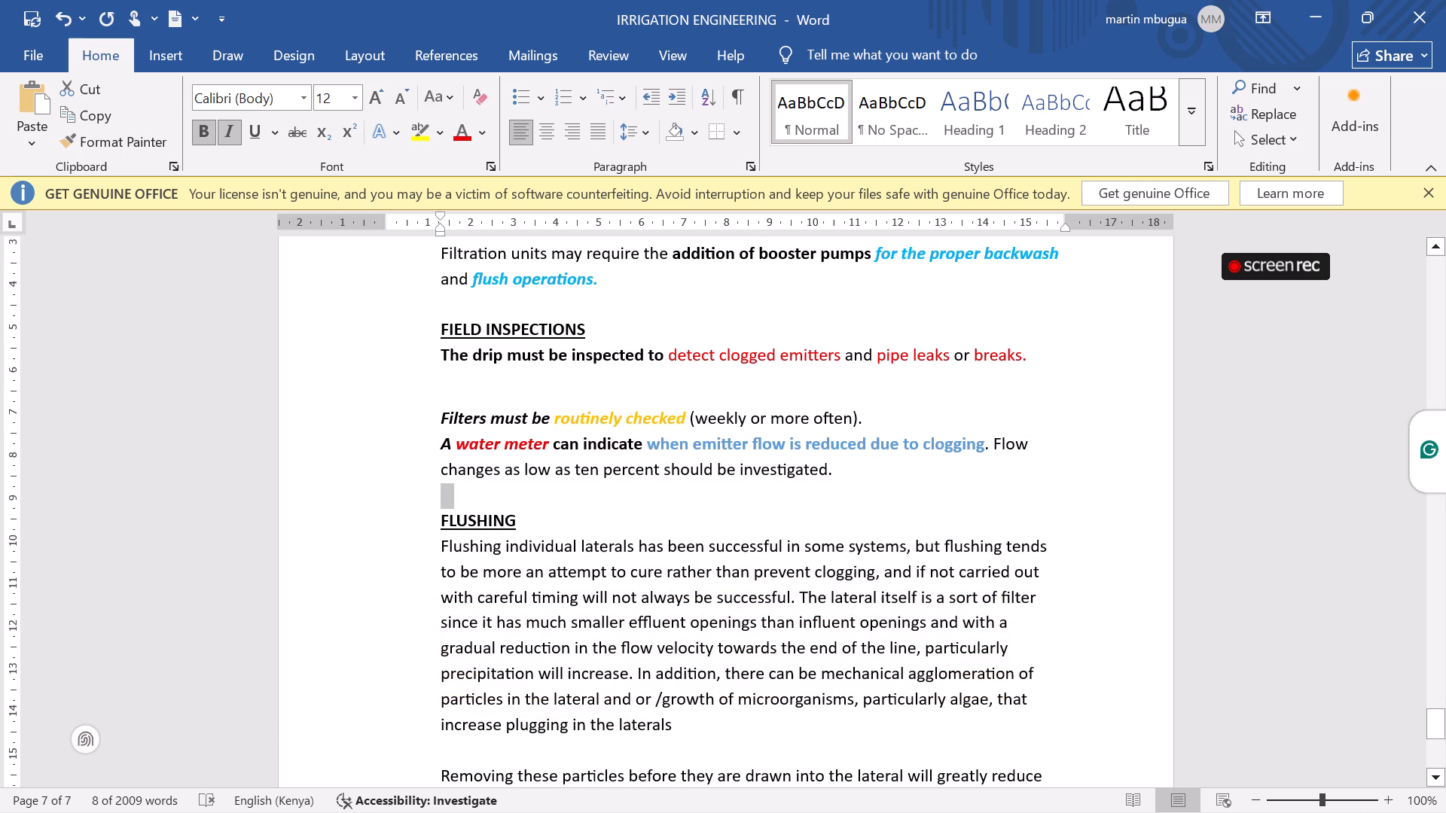
{"action": "left_click_drag", "start_coordinate": [967, 442], "coordinate": [788, 467]}
{"action": "scroll", "coordinate": [888, 442], "scroll_direction": "down", "scroll_amount": 1}
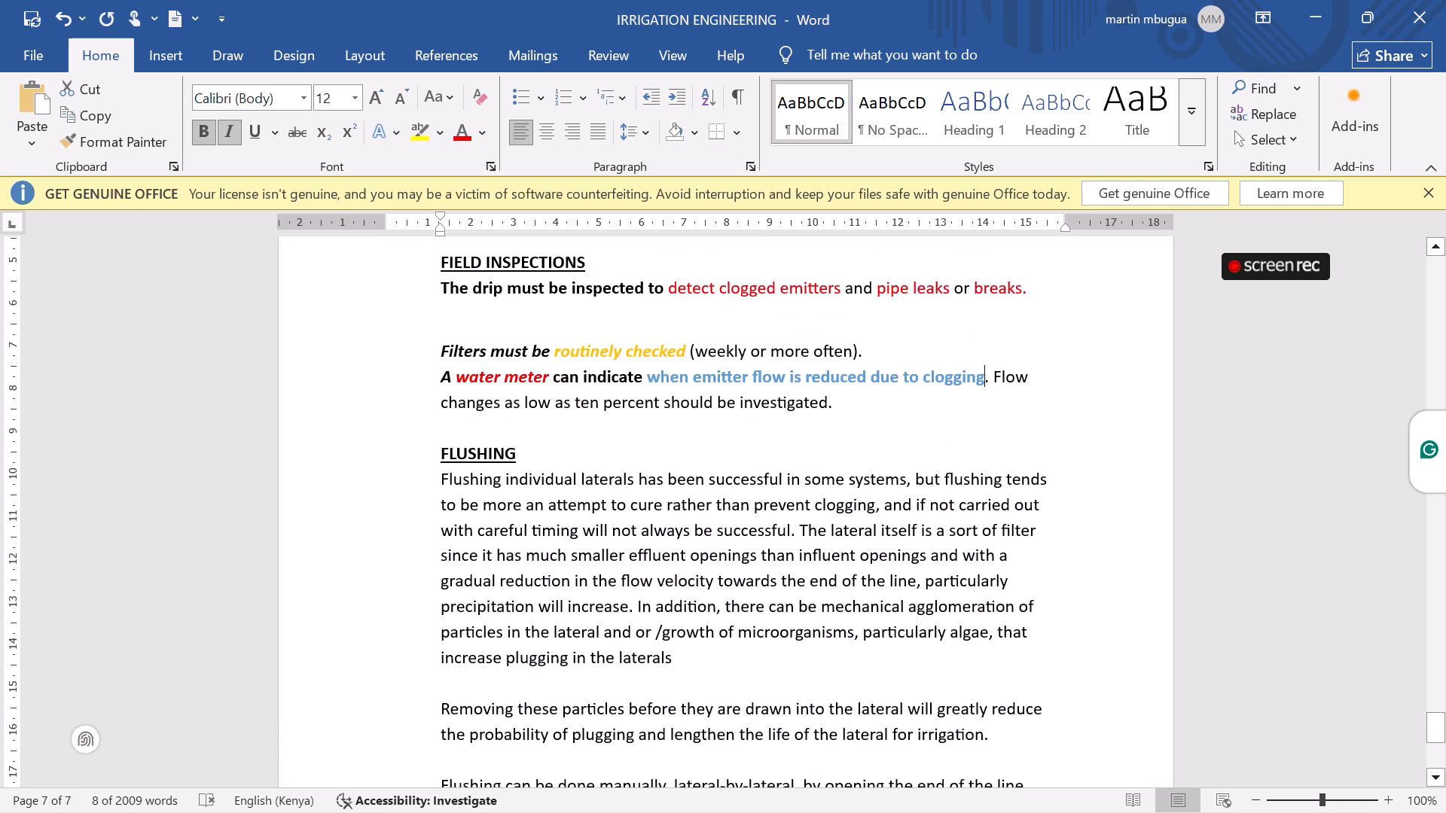
{"action": "left_click", "coordinate": [982, 376]}
{"action": "left_click_drag", "start_coordinate": [982, 376], "coordinate": [863, 377]}
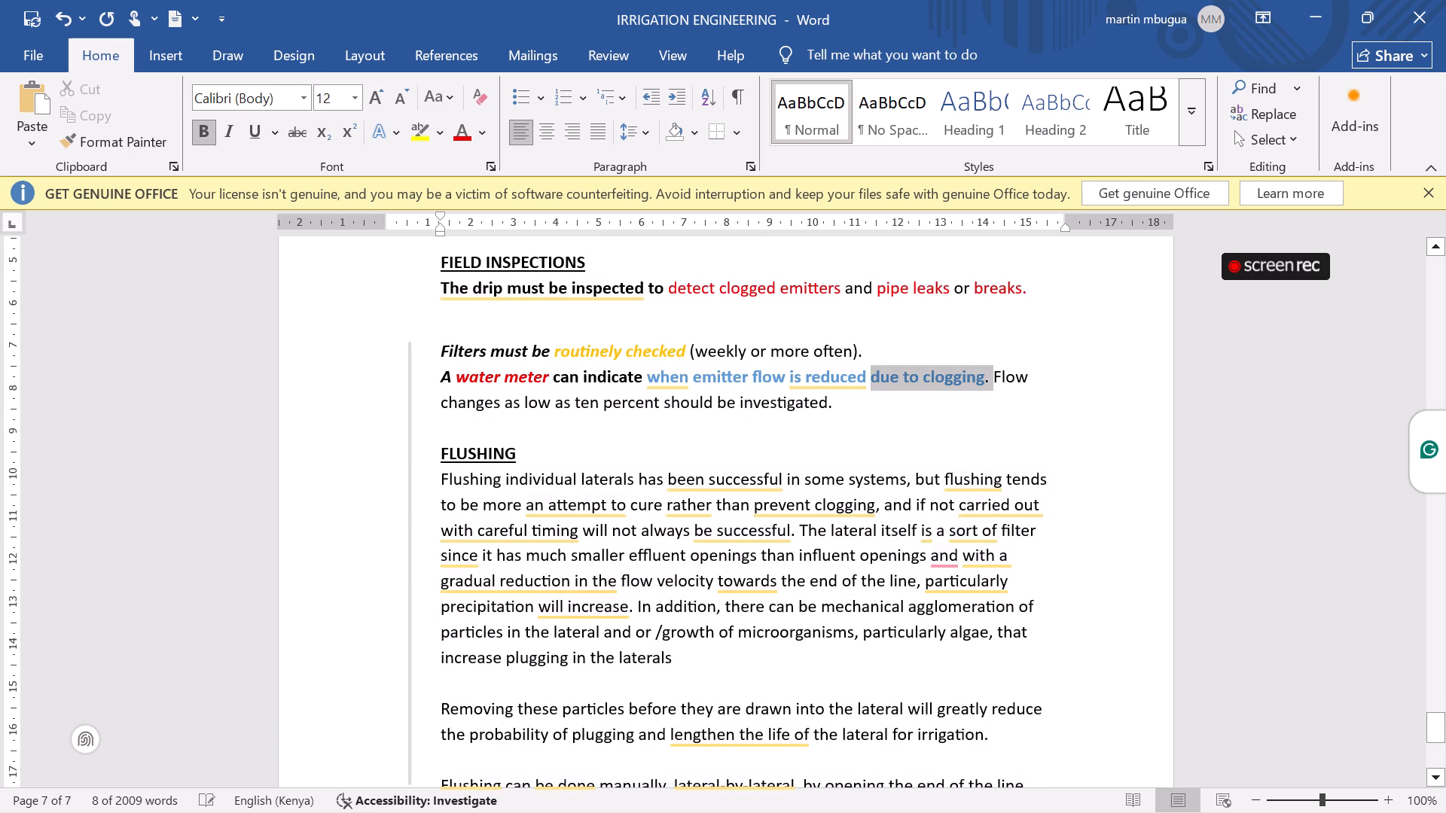
{"action": "left_click_drag", "start_coordinate": [863, 377], "coordinate": [676, 376]}
{"action": "left_click", "coordinate": [710, 335]}
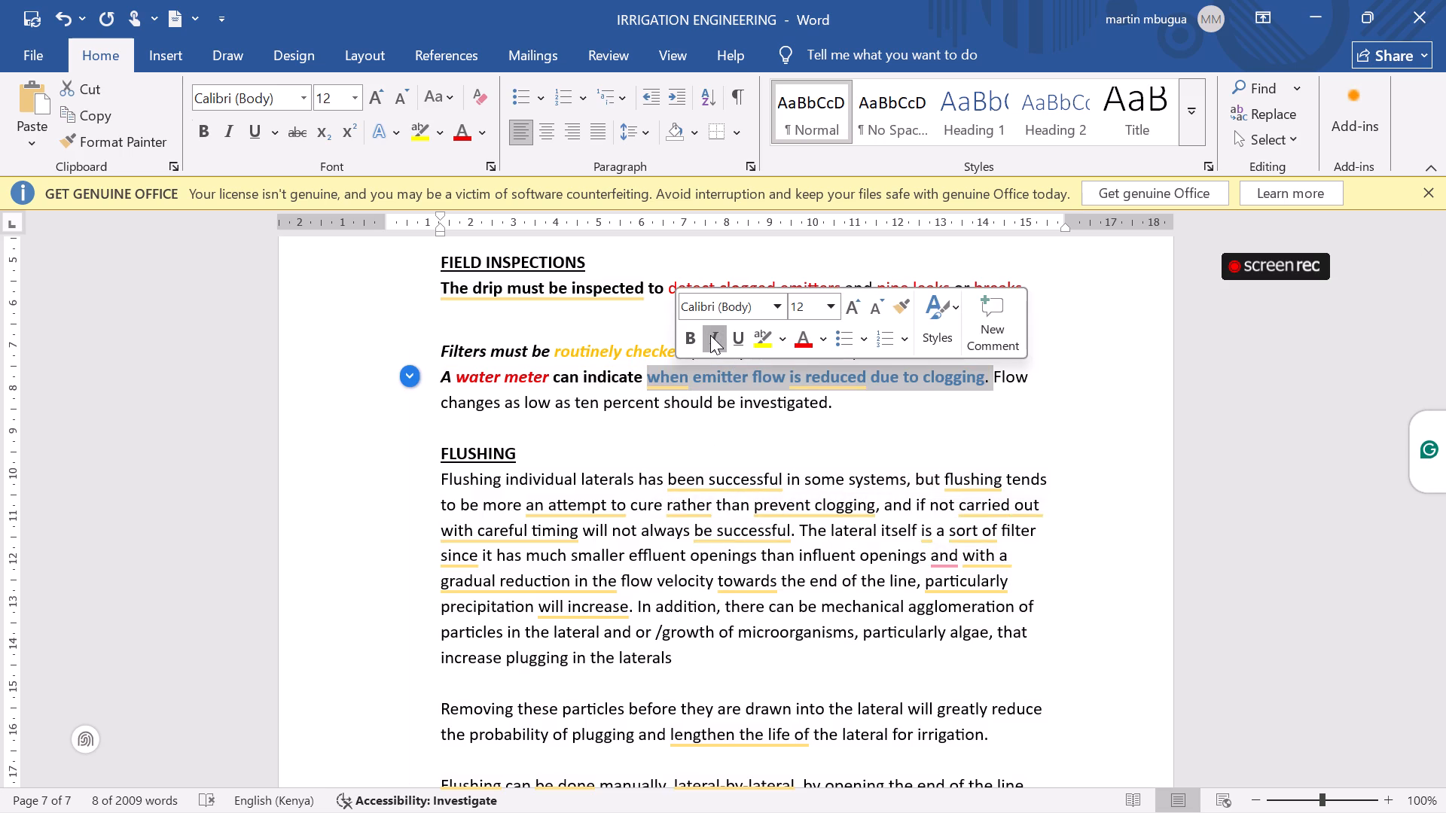
{"action": "left_click", "coordinate": [837, 403]}
Insert a line break before "Flow changes" so that sentence starts on its own line.
{"action": "scroll", "coordinate": [1010, 426], "scroll_direction": "down", "scroll_amount": 1}
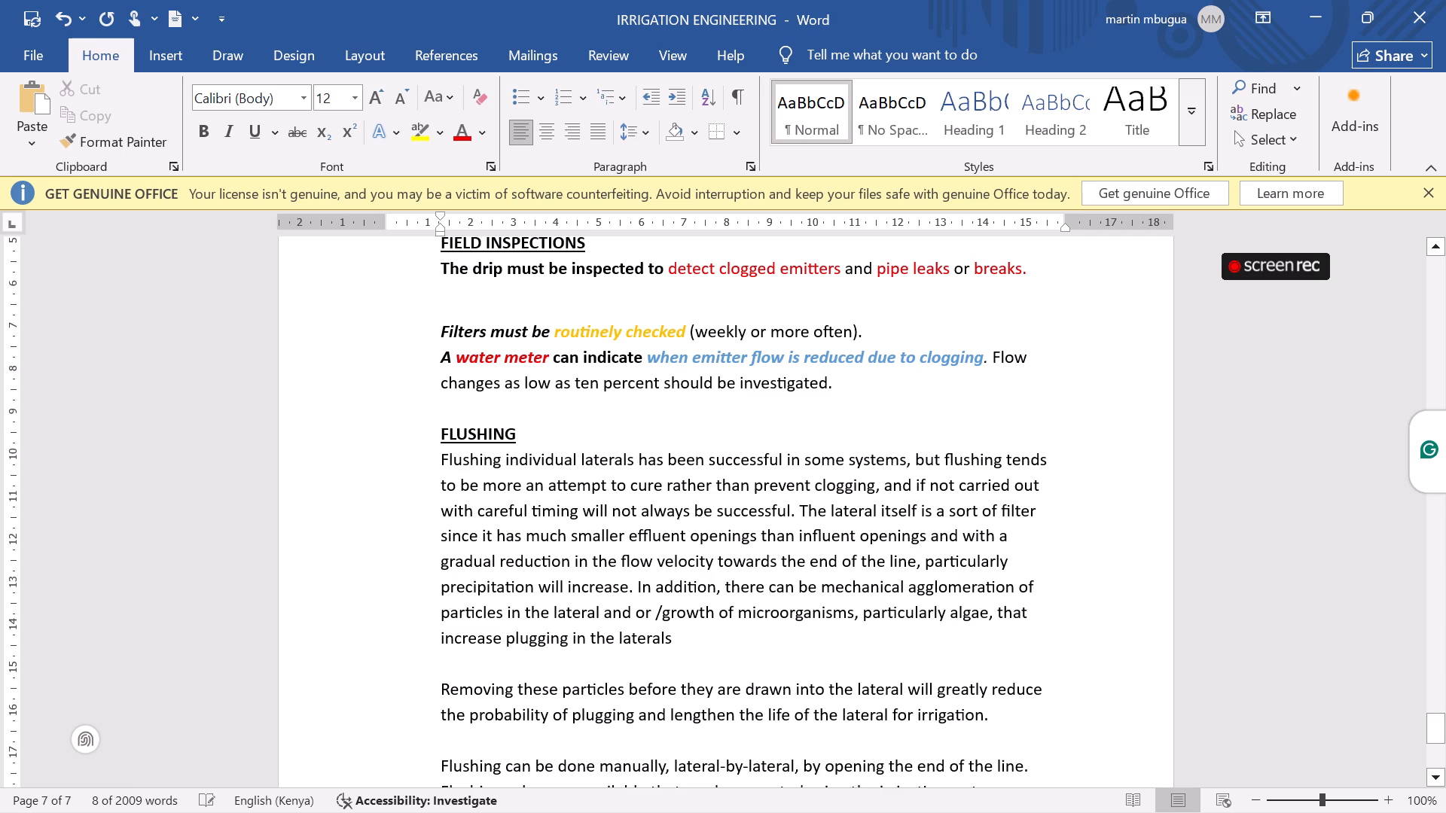
{"action": "double_click", "coordinate": [994, 359]}
{"action": "left_click", "coordinate": [994, 359]}
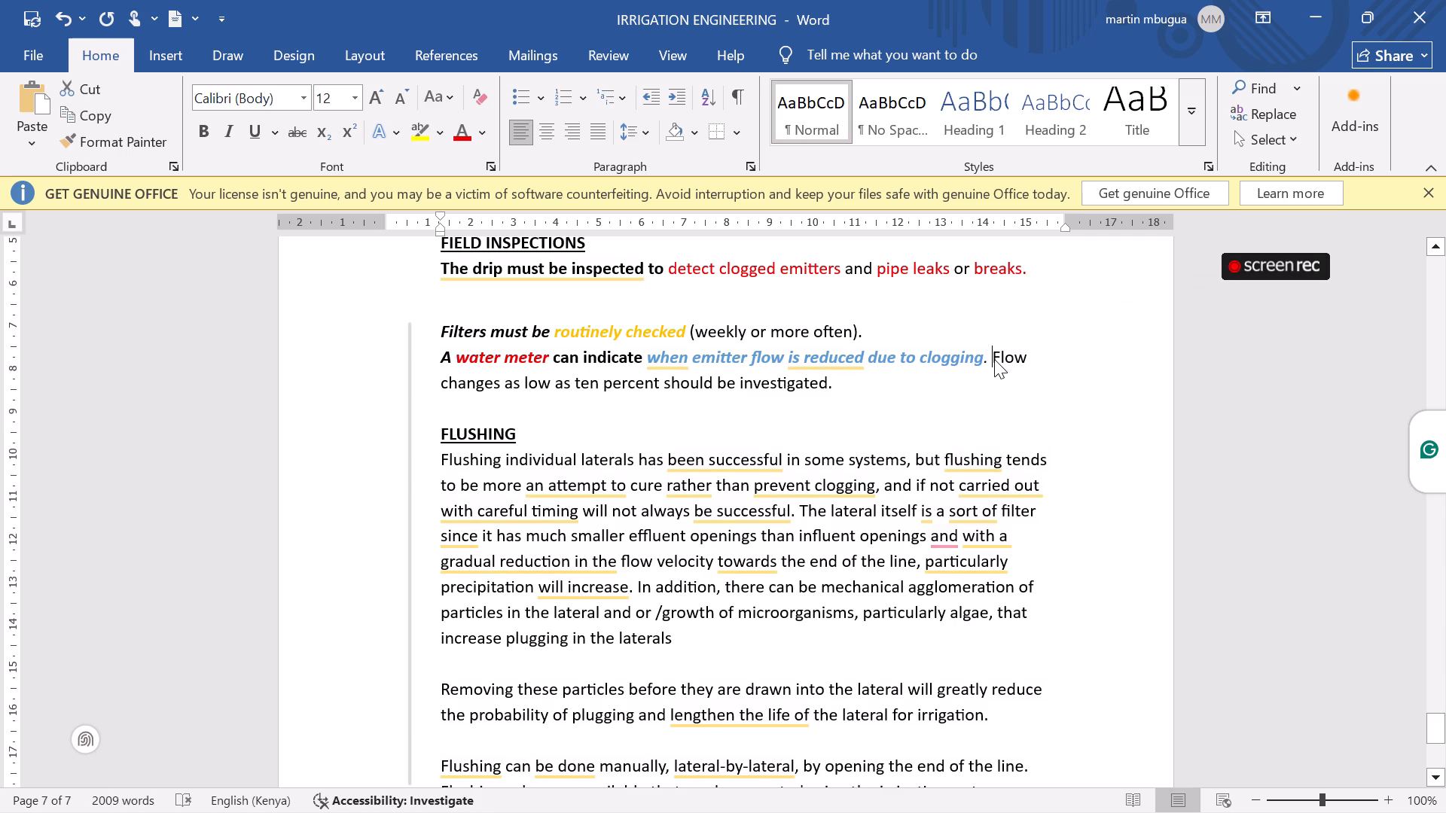
{"action": "key", "text": "shift+Return"}
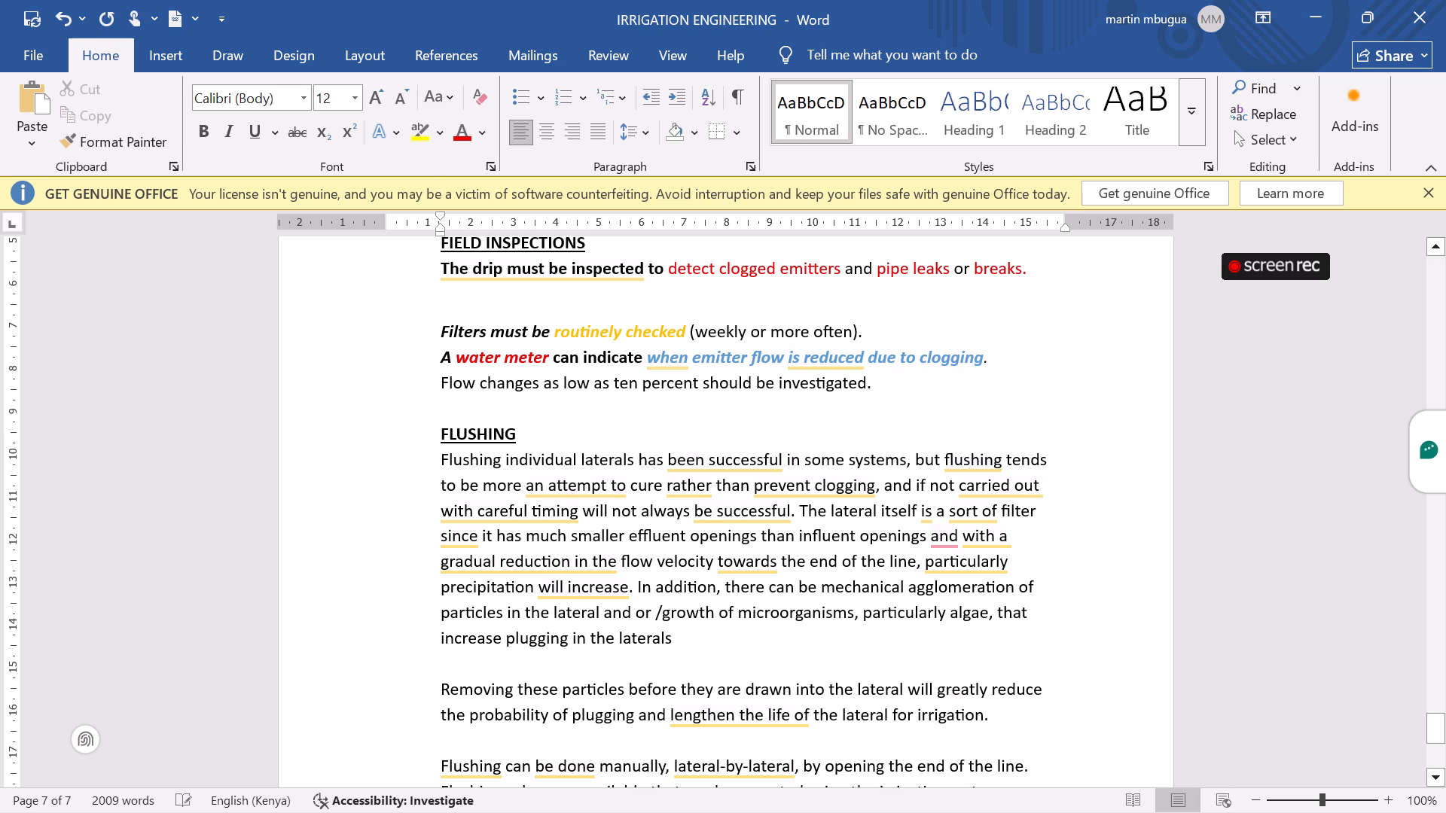
Make "Flow changes as low as ten percent" and "investigated" bold in the last FIELD INSPECTIONS sentence.
{"action": "left_click", "coordinate": [545, 384]}
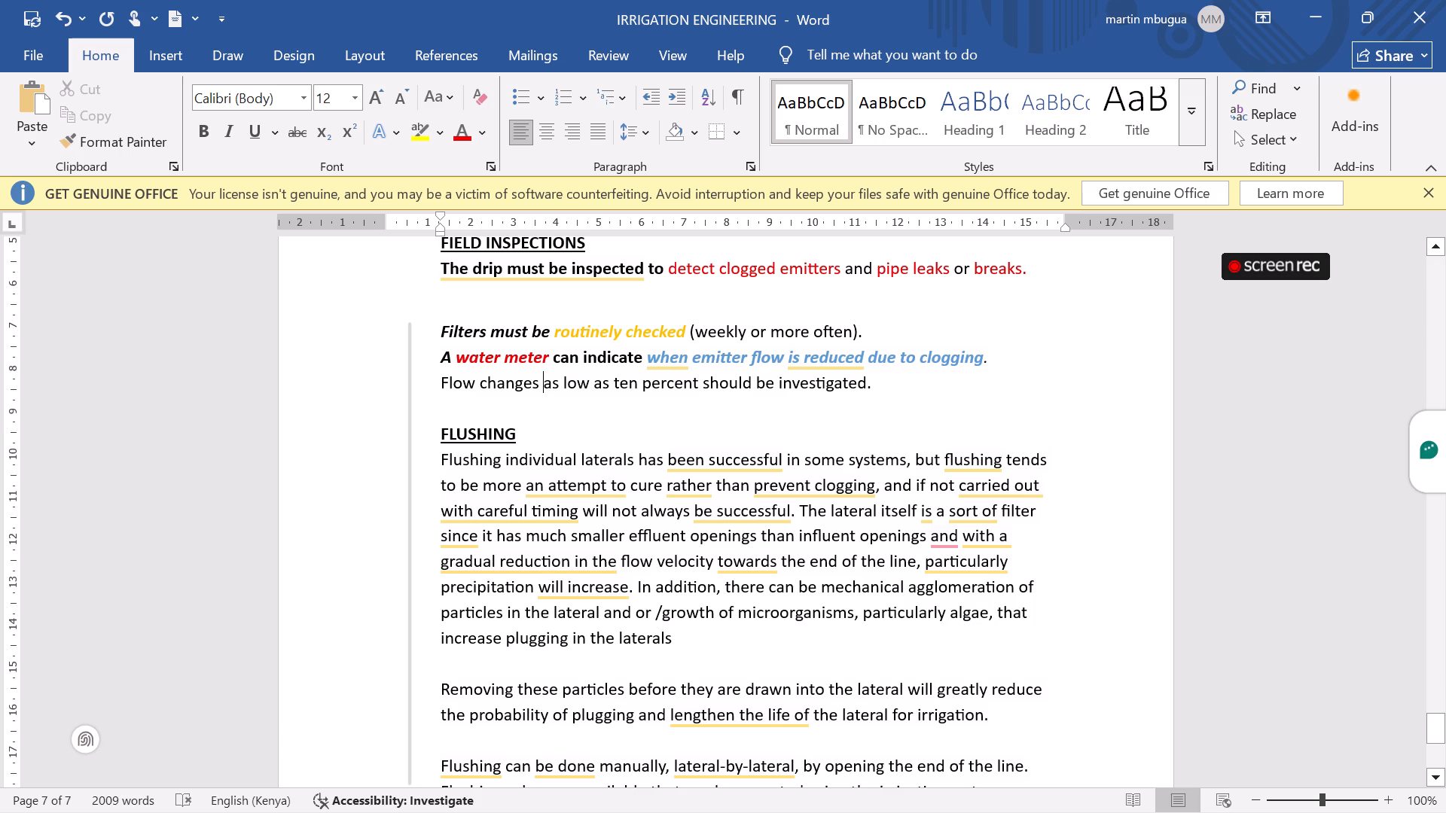
{"action": "left_click_drag", "start_coordinate": [544, 384], "coordinate": [684, 385]}
{"action": "left_click", "coordinate": [700, 340]}
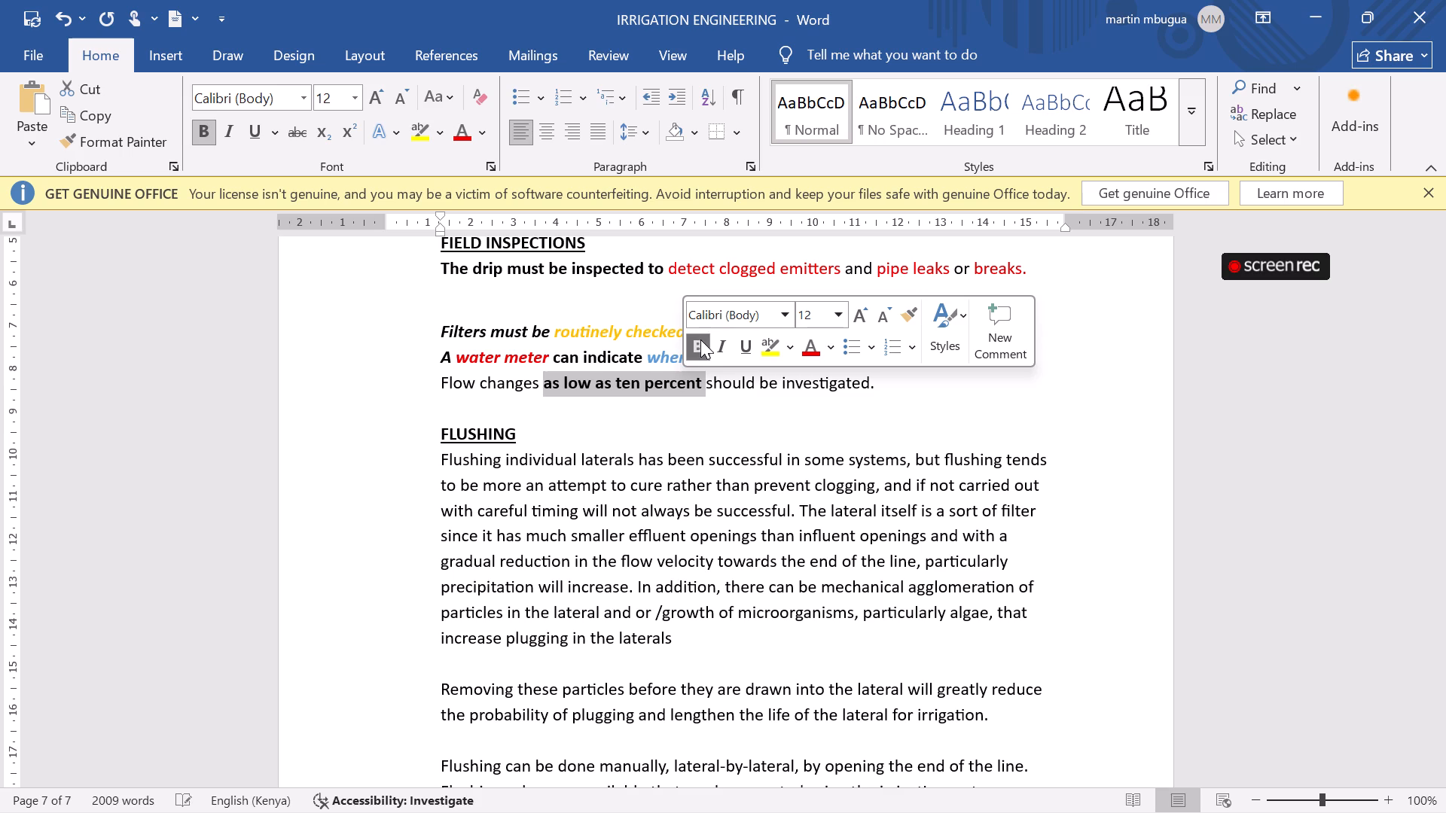
{"action": "left_click_drag", "start_coordinate": [783, 381], "coordinate": [871, 382]}
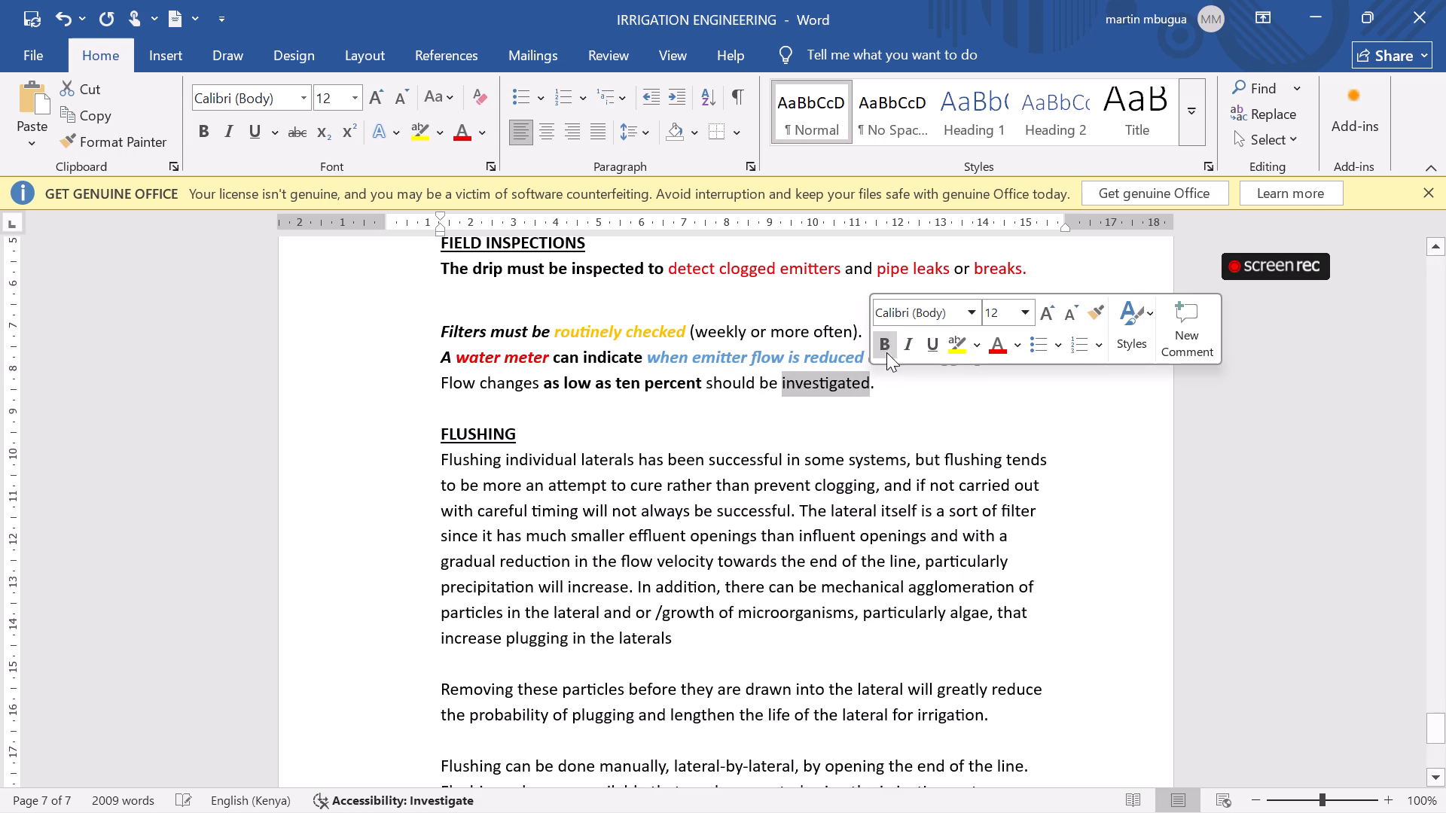
{"action": "left_click", "coordinate": [887, 349]}
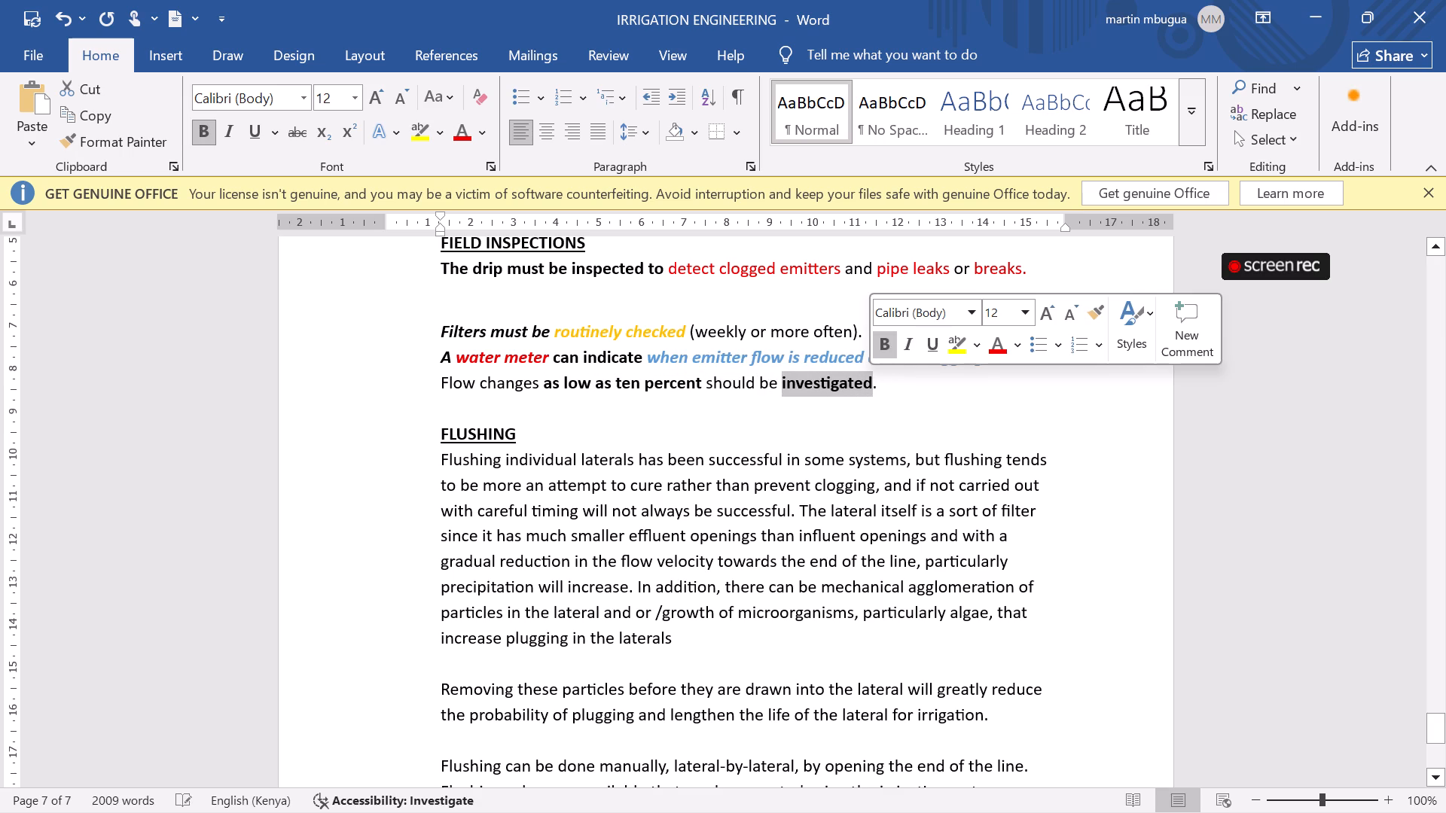
{"action": "left_click_drag", "start_coordinate": [440, 380], "coordinate": [491, 380]}
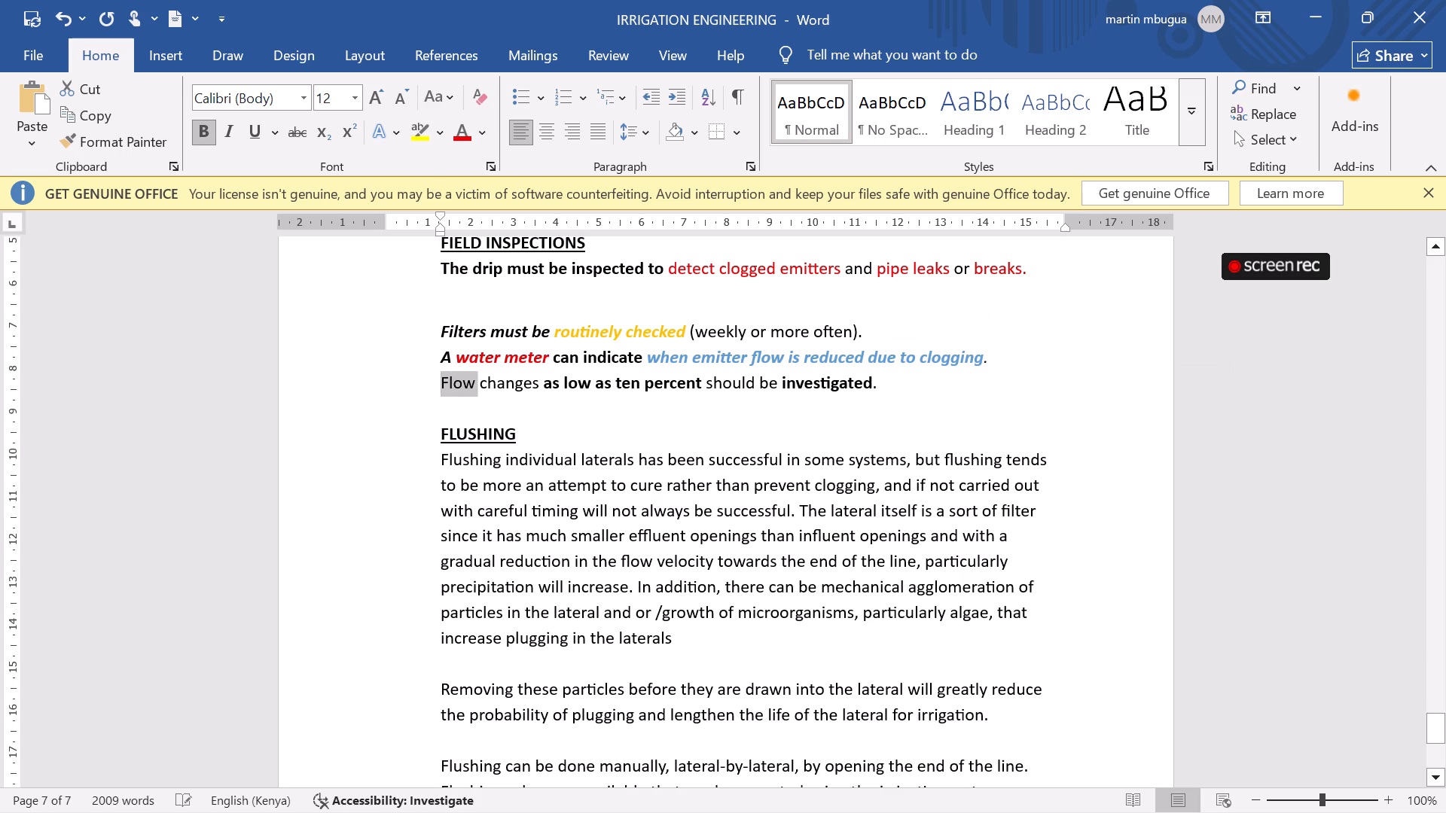
{"action": "left_click_drag", "start_coordinate": [491, 380], "coordinate": [517, 380]}
{"action": "left_click", "coordinate": [532, 340]}
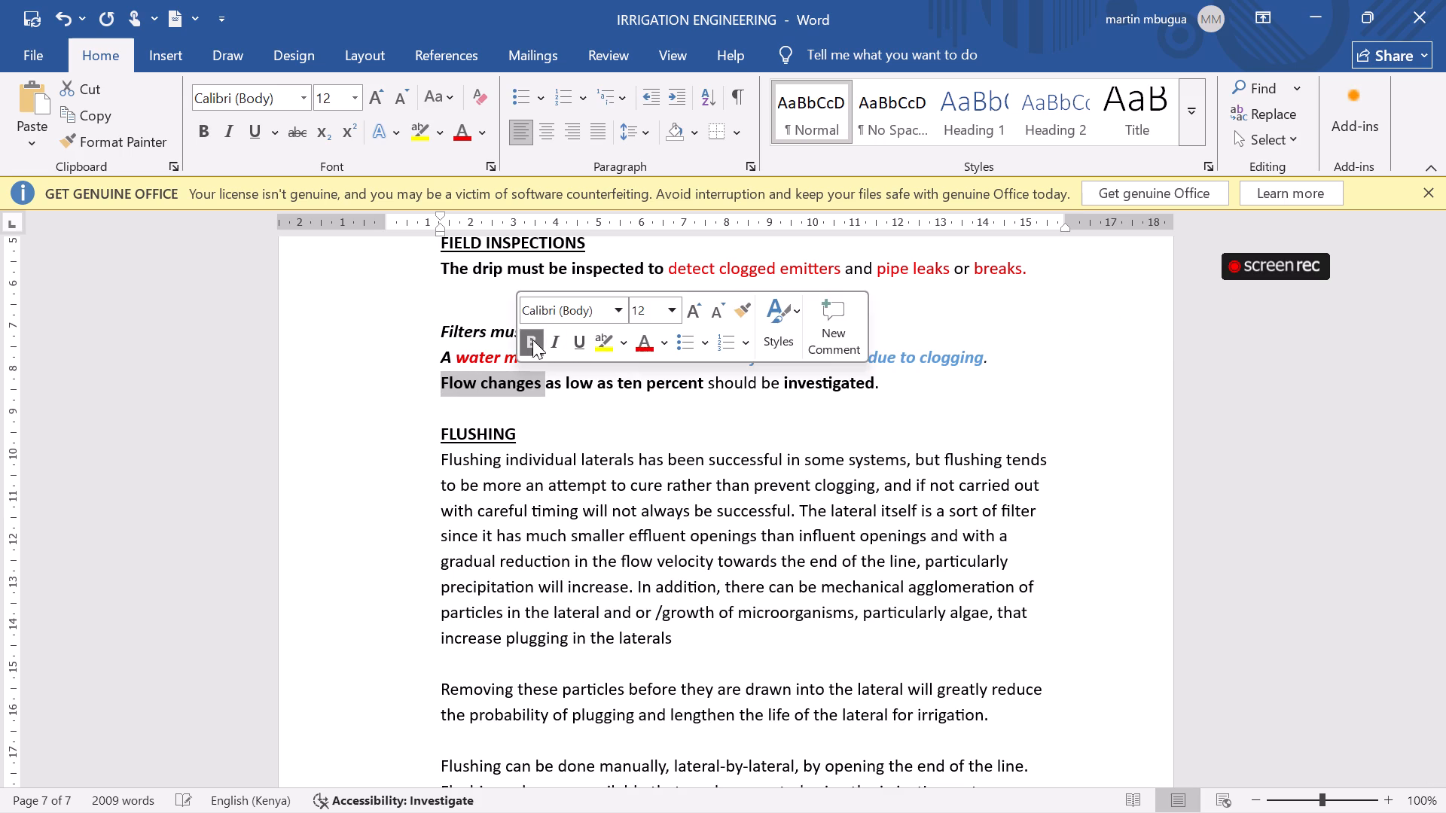
{"action": "left_click", "coordinate": [567, 398]}
Set the font colour of "low as ten percent" to red.
{"action": "left_click_drag", "start_coordinate": [565, 385], "coordinate": [684, 383]}
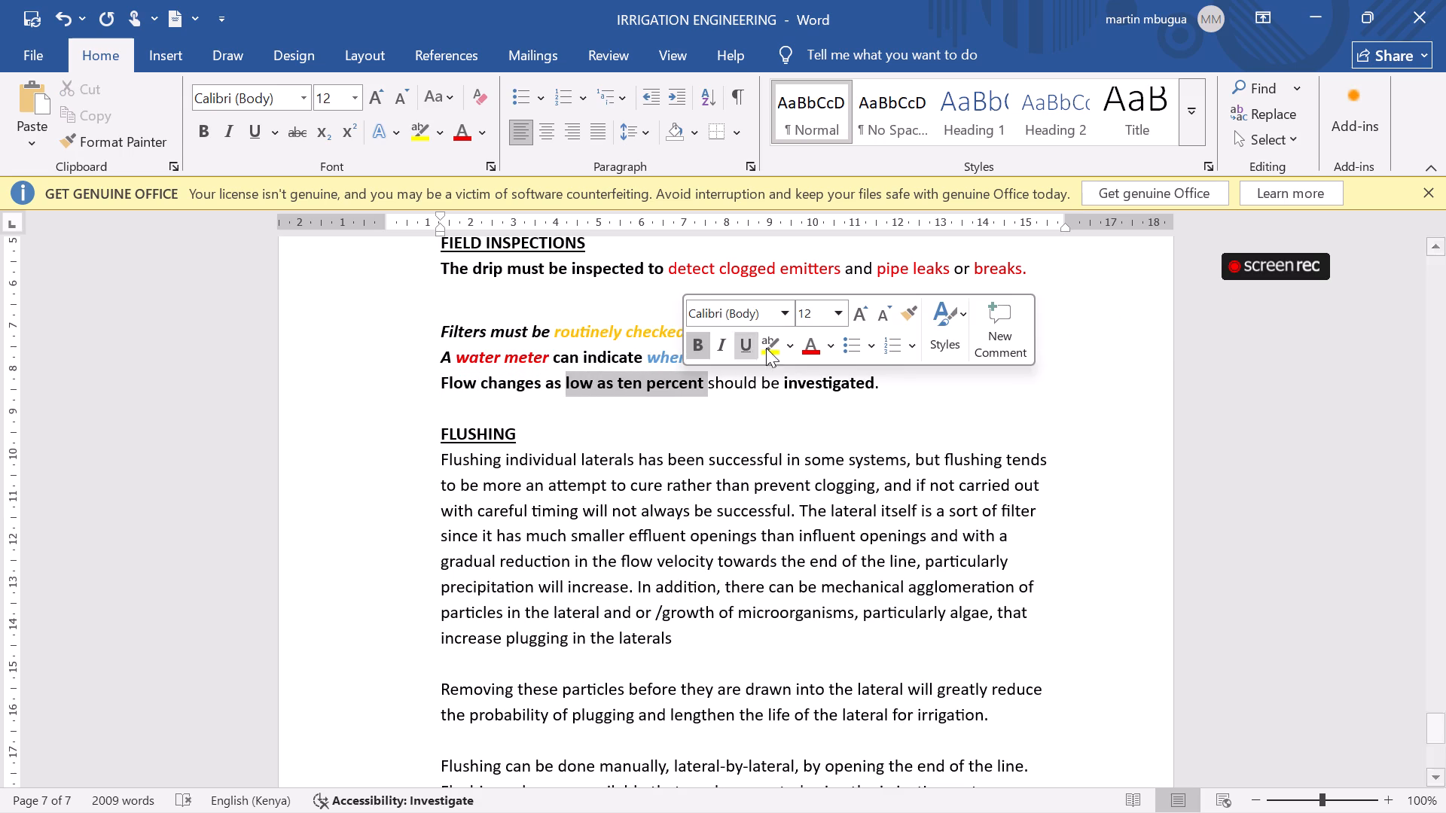
{"action": "left_click", "coordinate": [809, 348]}
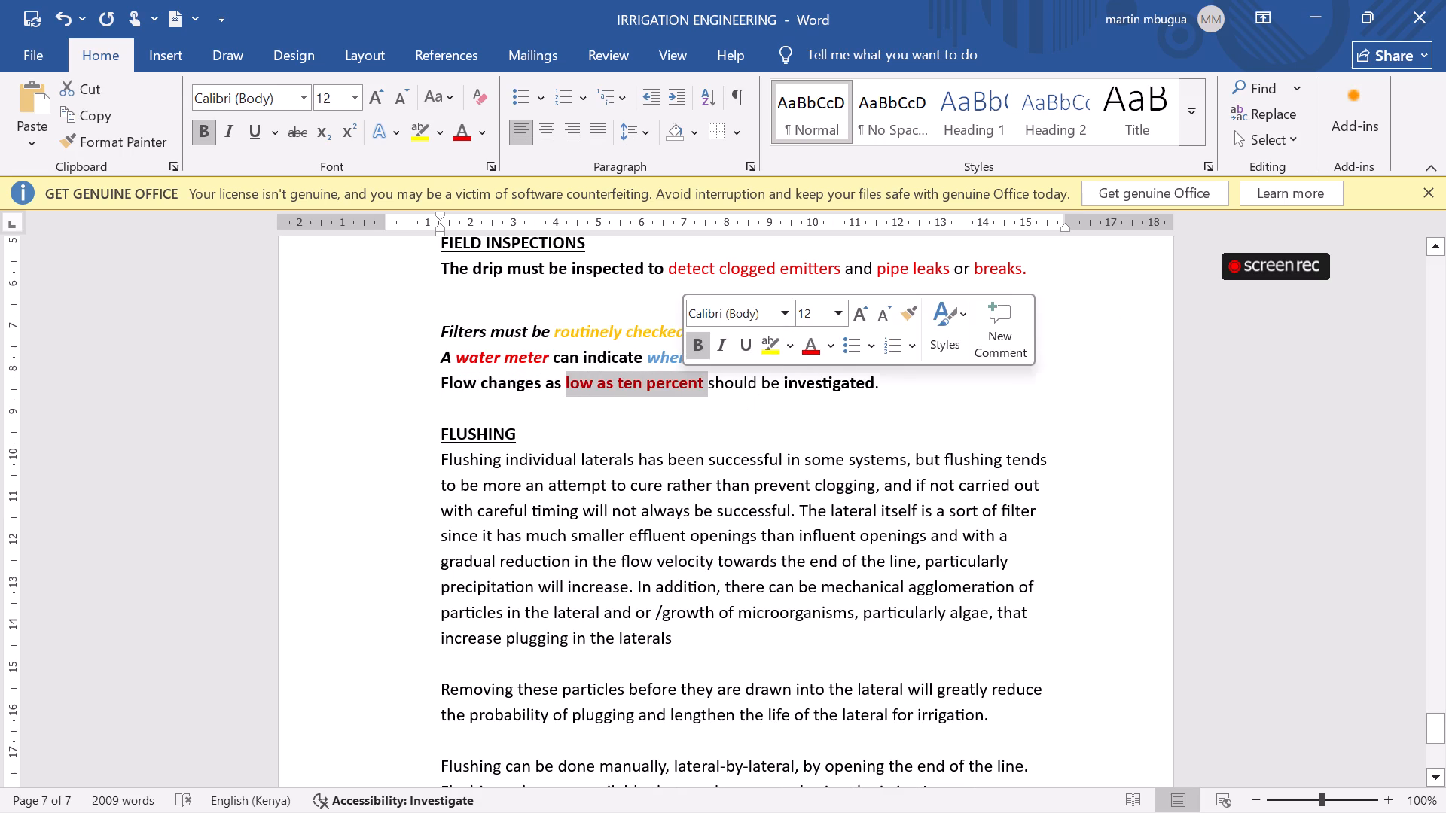
{"action": "left_click", "coordinate": [737, 402]}
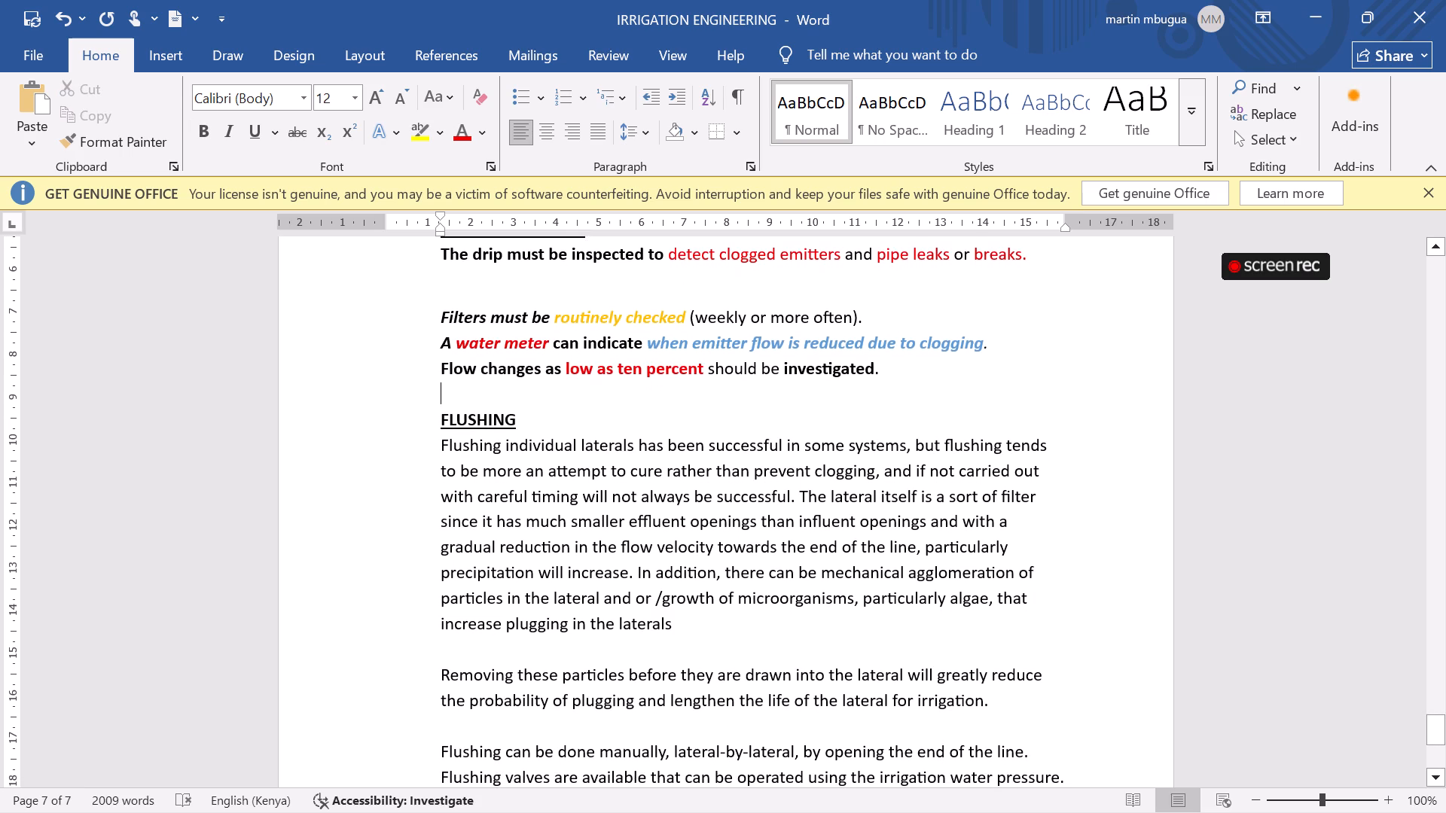
Make the word "cure" in the first FLUSHING paragraph bold with the blue theme font colour.
{"action": "scroll", "coordinate": [786, 382], "scroll_direction": "down", "scroll_amount": 1}
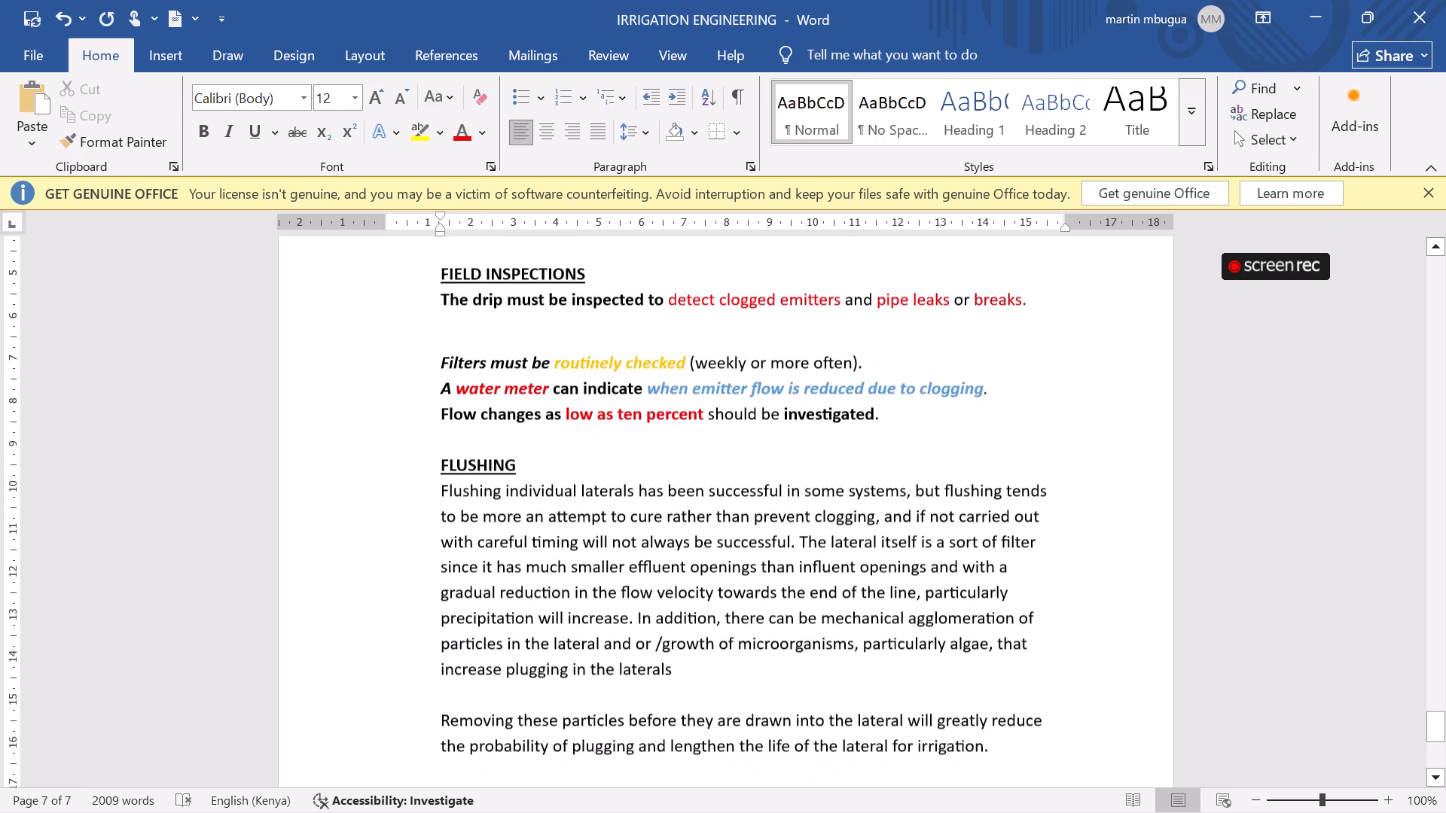
{"action": "scroll", "coordinate": [517, 430], "scroll_direction": "up", "scroll_amount": 2}
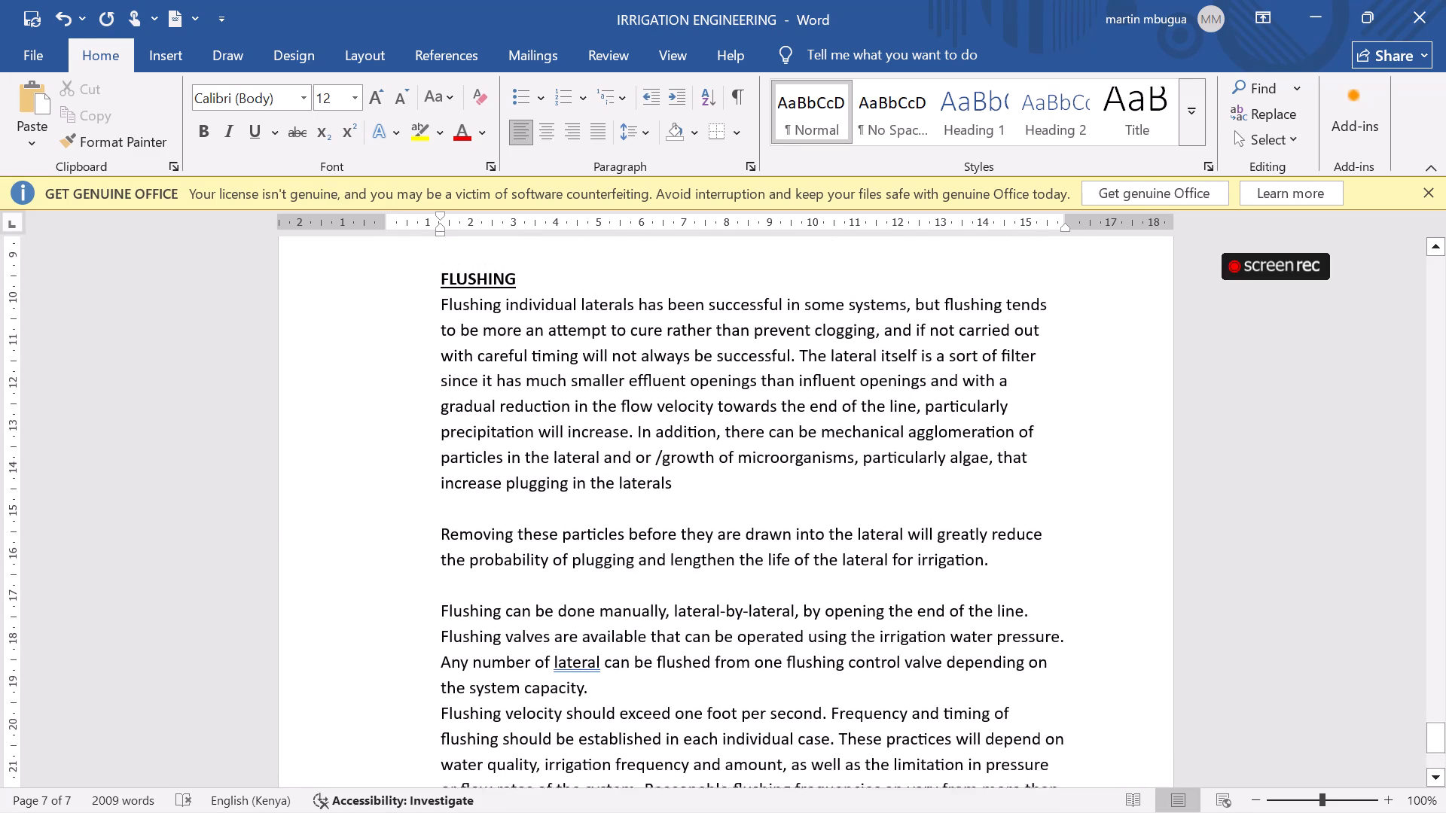
{"action": "scroll", "coordinate": [517, 430], "scroll_direction": "up", "scroll_amount": 1}
{"action": "scroll", "coordinate": [640, 383], "scroll_direction": "up", "scroll_amount": 1}
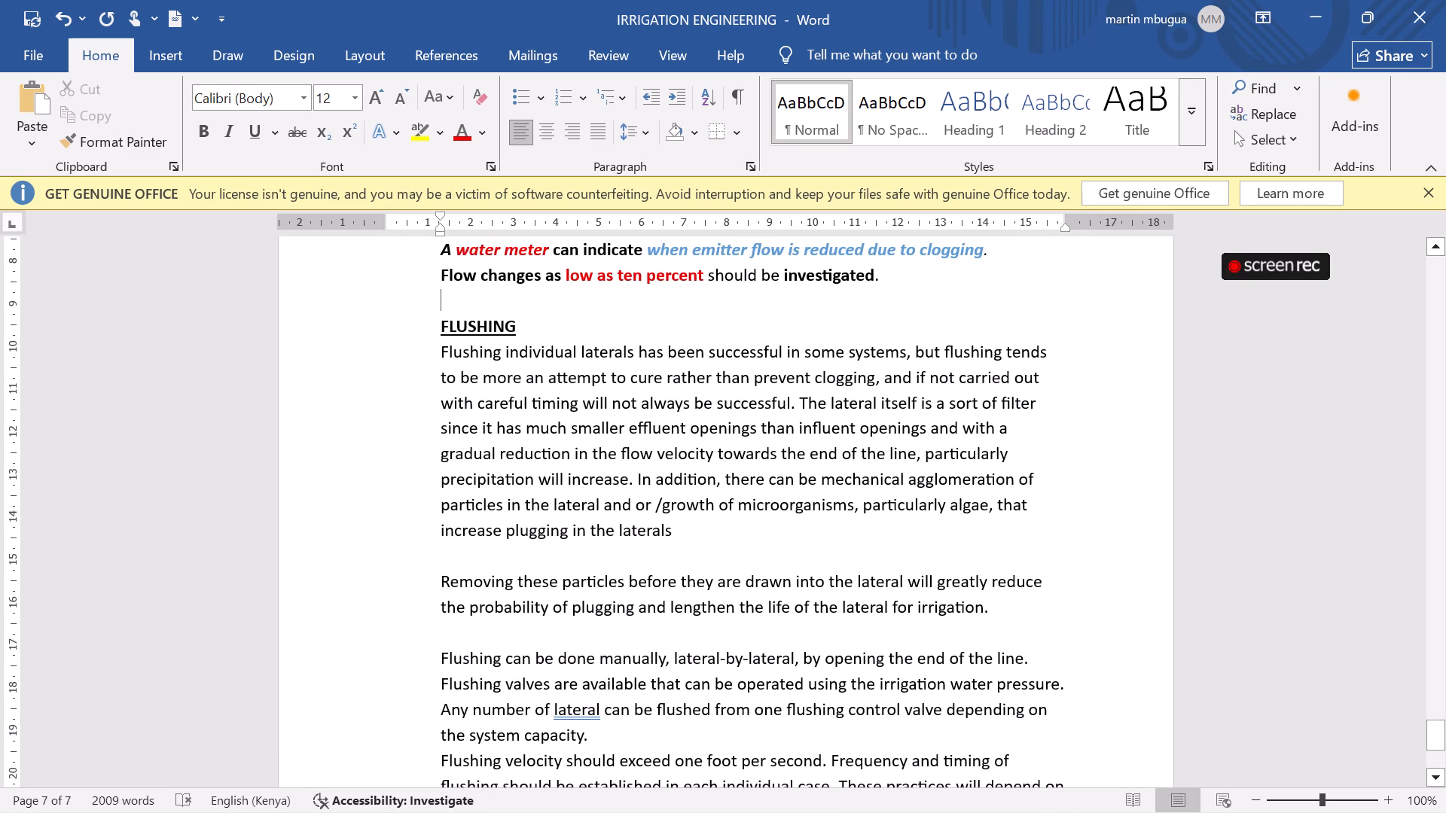
{"action": "left_click_drag", "start_coordinate": [548, 379], "coordinate": [685, 377]}
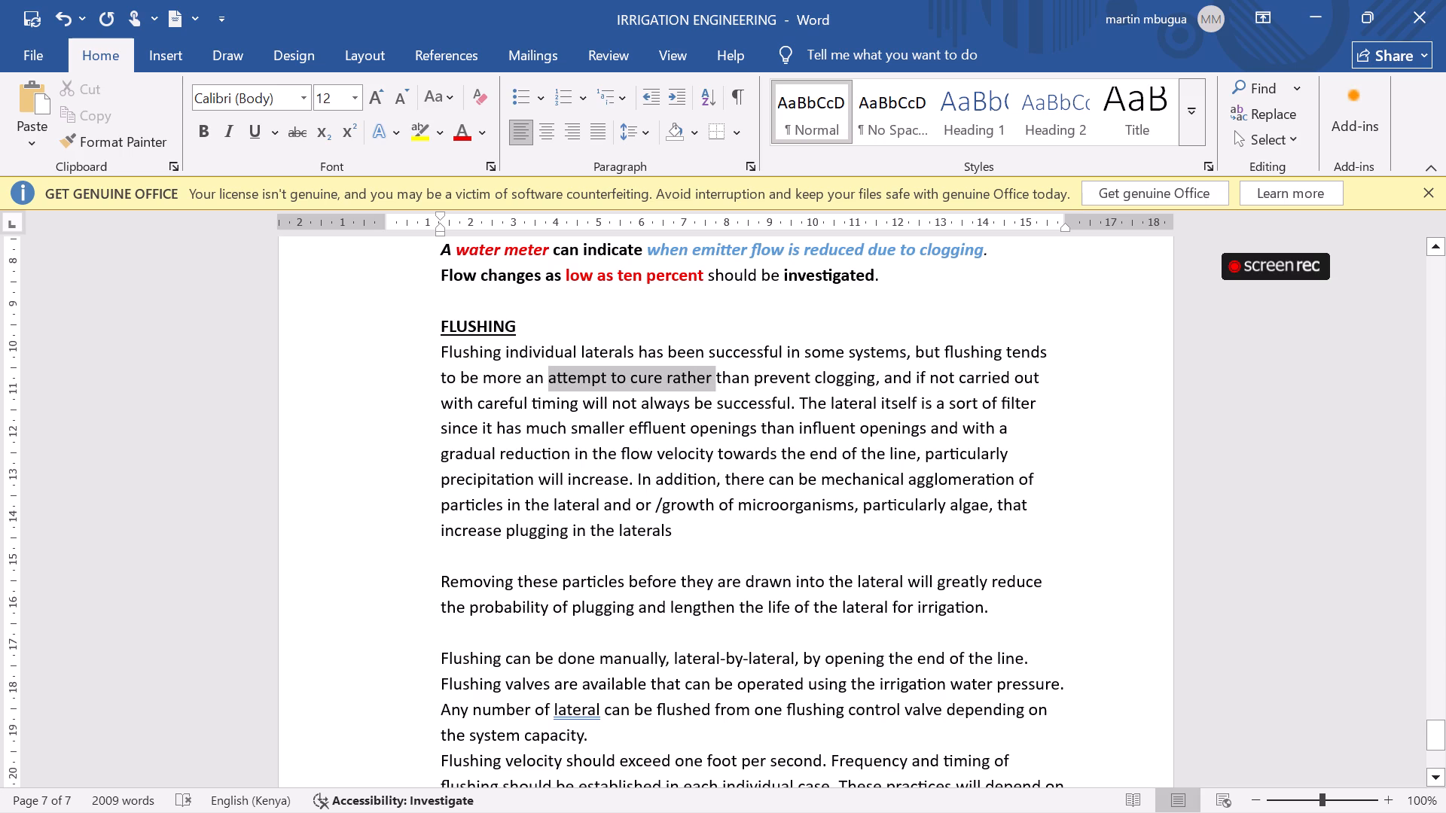
{"action": "left_click_drag", "start_coordinate": [685, 377], "coordinate": [681, 379]}
{"action": "left_click", "coordinate": [681, 379]}
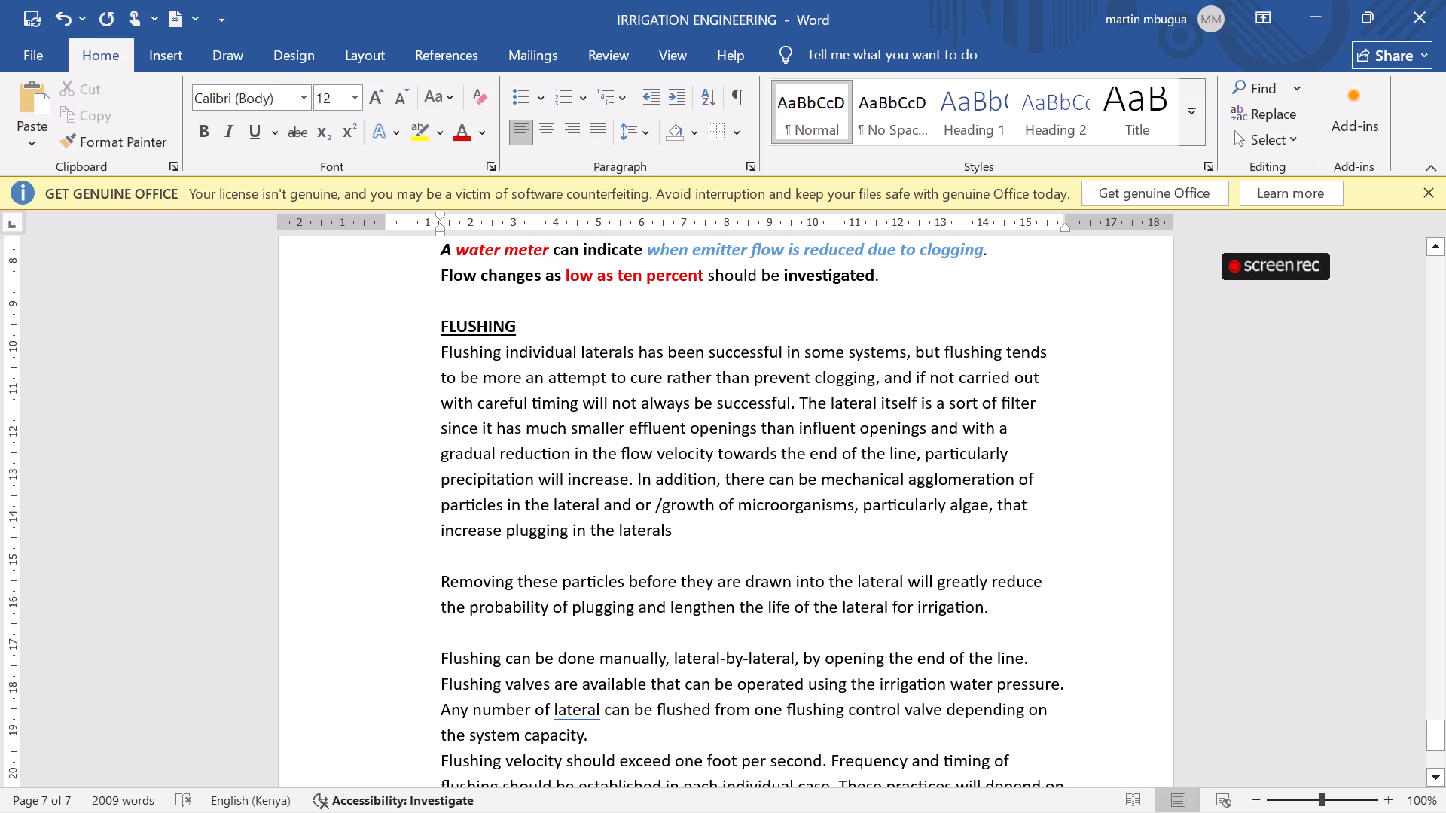
{"action": "left_click_drag", "start_coordinate": [629, 380], "coordinate": [664, 377]}
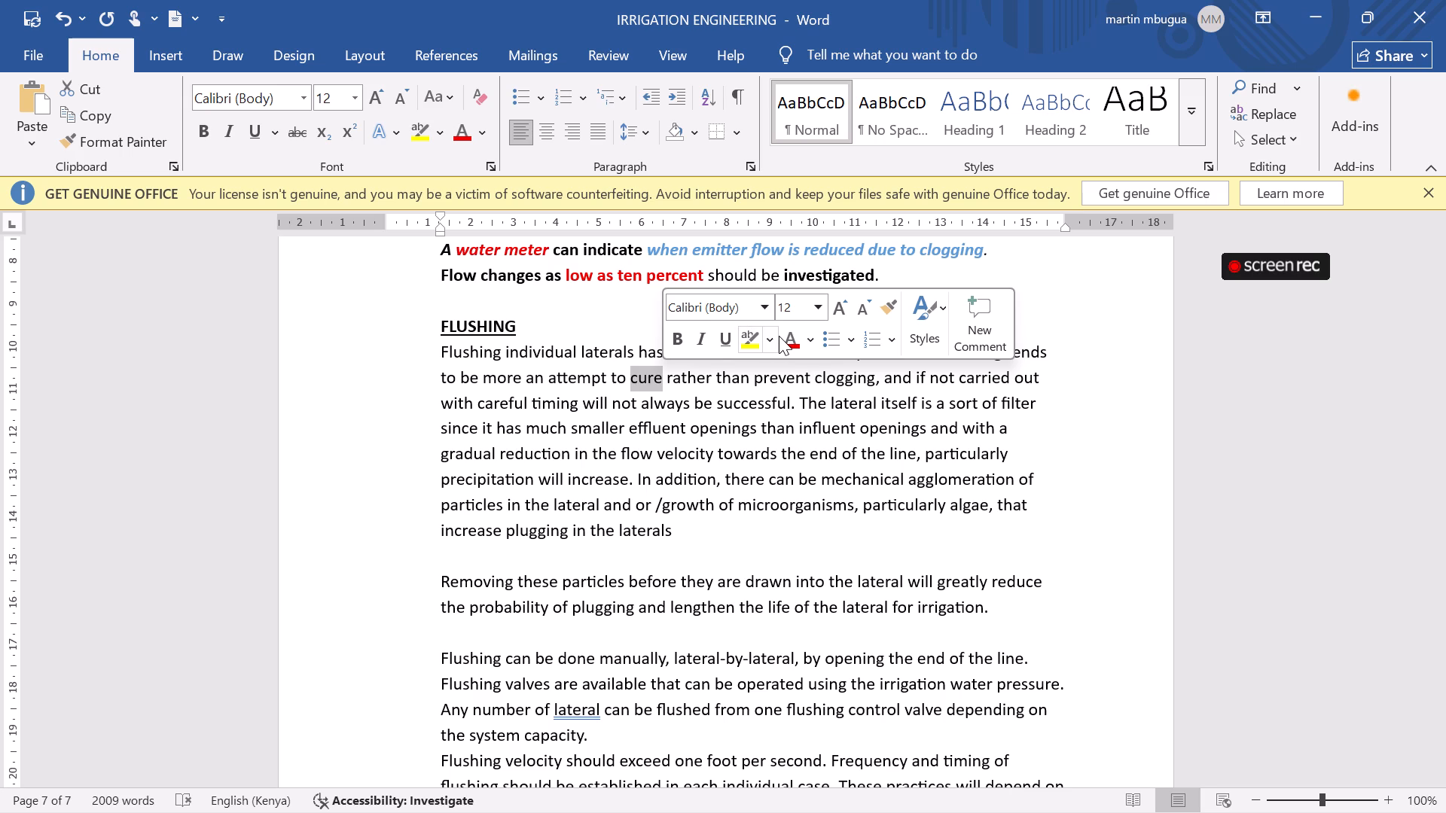
{"action": "left_click", "coordinate": [810, 335]}
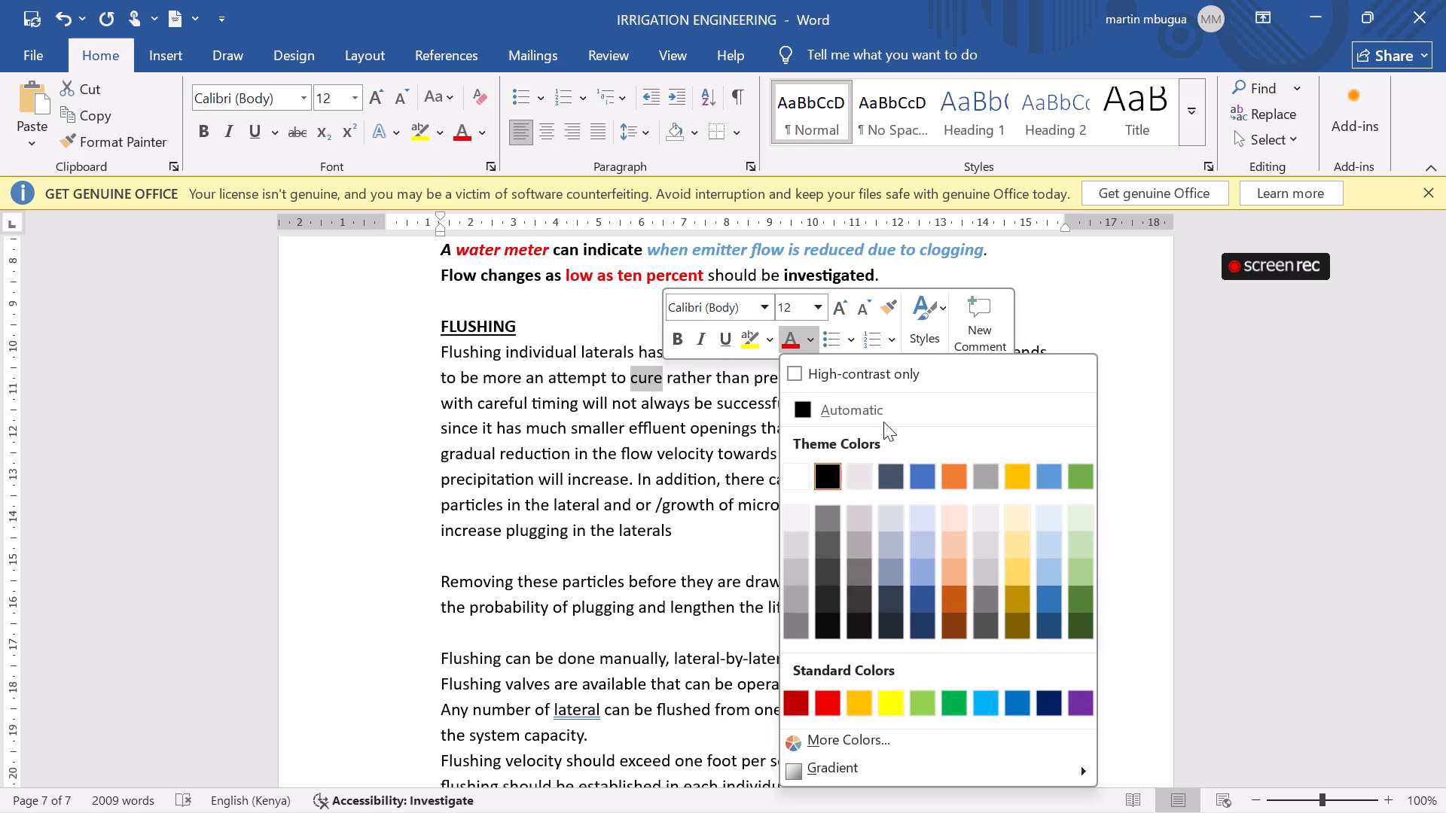
{"action": "left_click", "coordinate": [921, 470]}
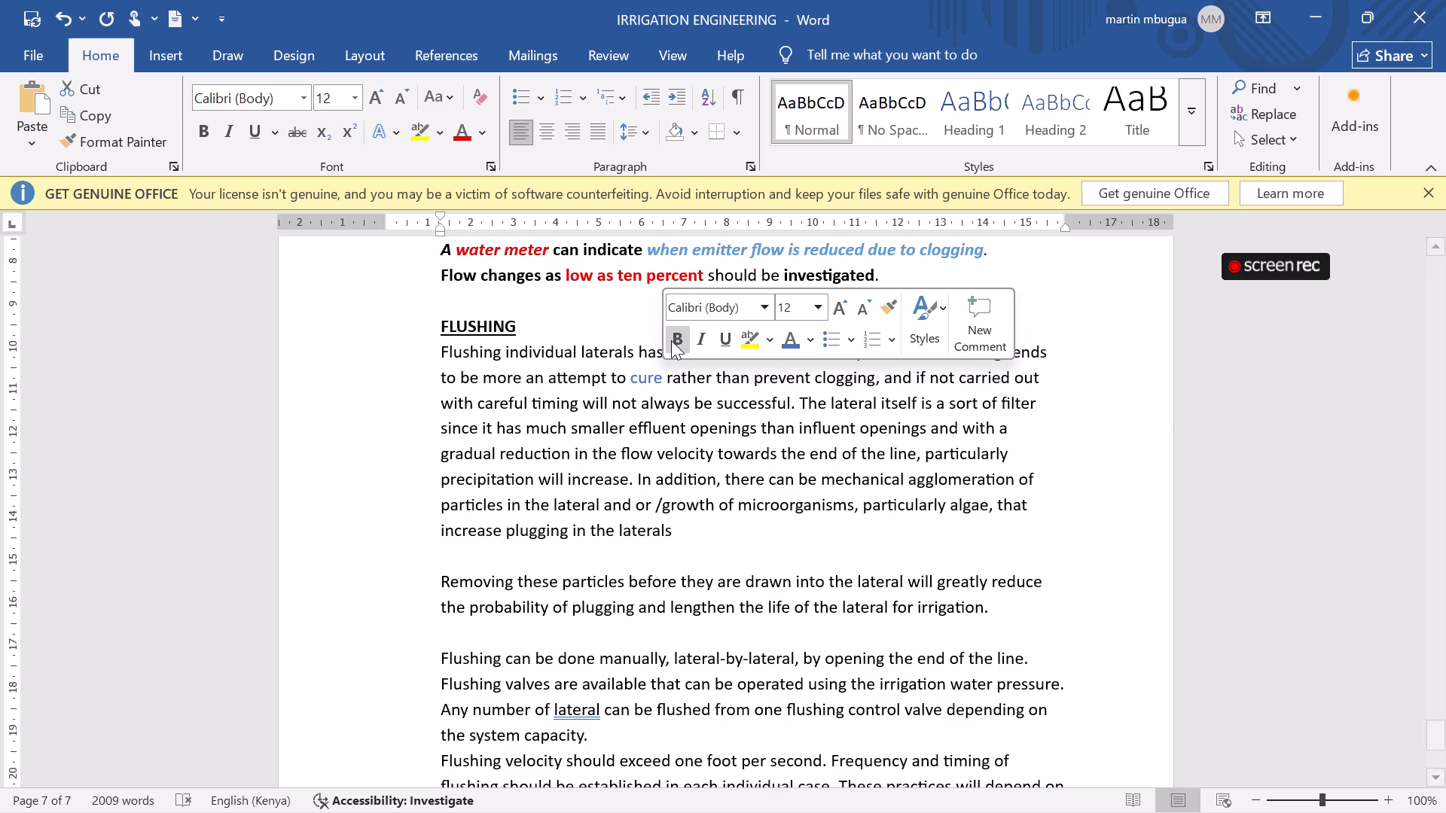
{"action": "left_click", "coordinate": [670, 340]}
{"action": "left_click_drag", "start_coordinate": [674, 429], "coordinate": [727, 373]}
{"action": "left_click", "coordinate": [727, 373]}
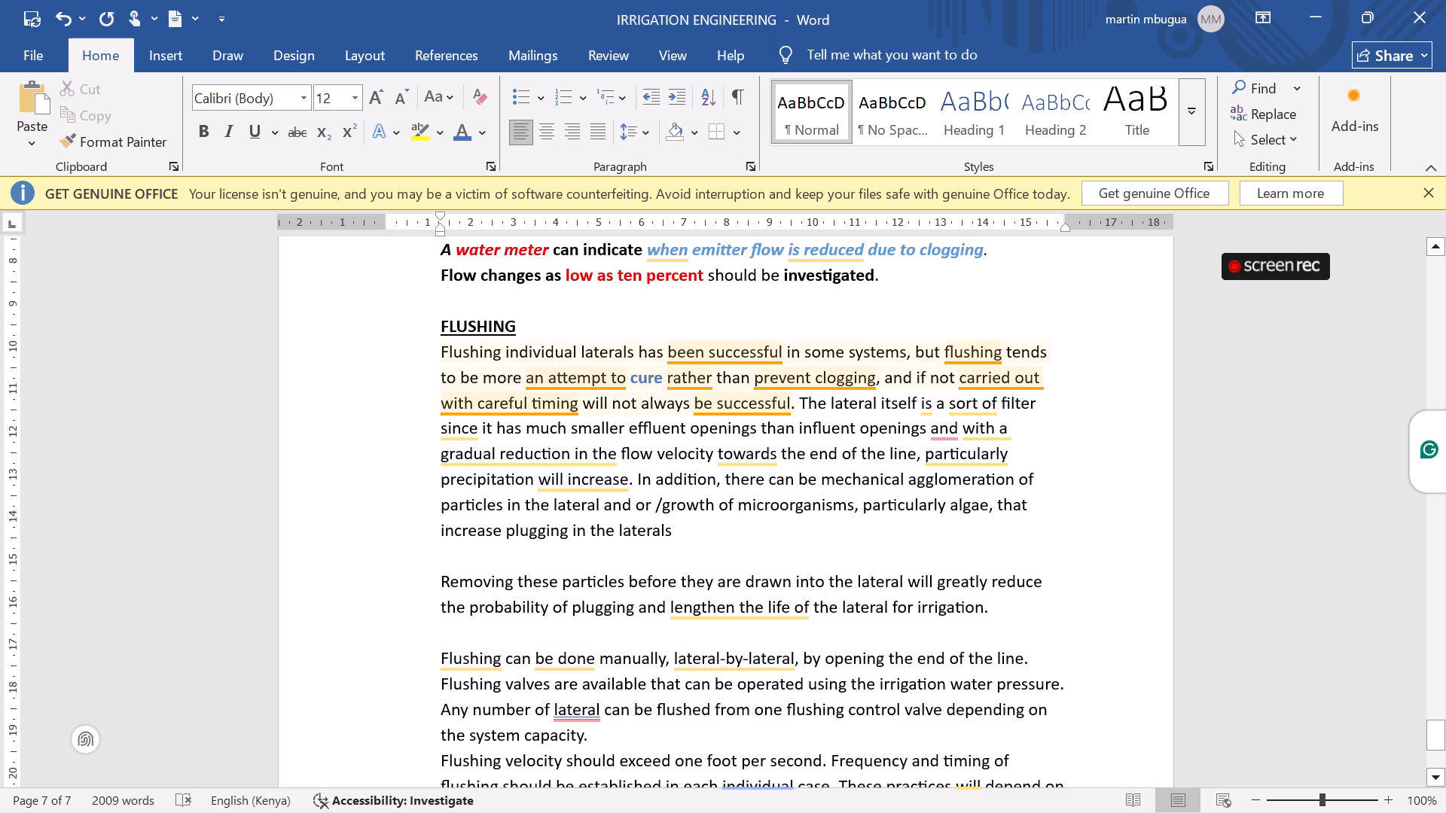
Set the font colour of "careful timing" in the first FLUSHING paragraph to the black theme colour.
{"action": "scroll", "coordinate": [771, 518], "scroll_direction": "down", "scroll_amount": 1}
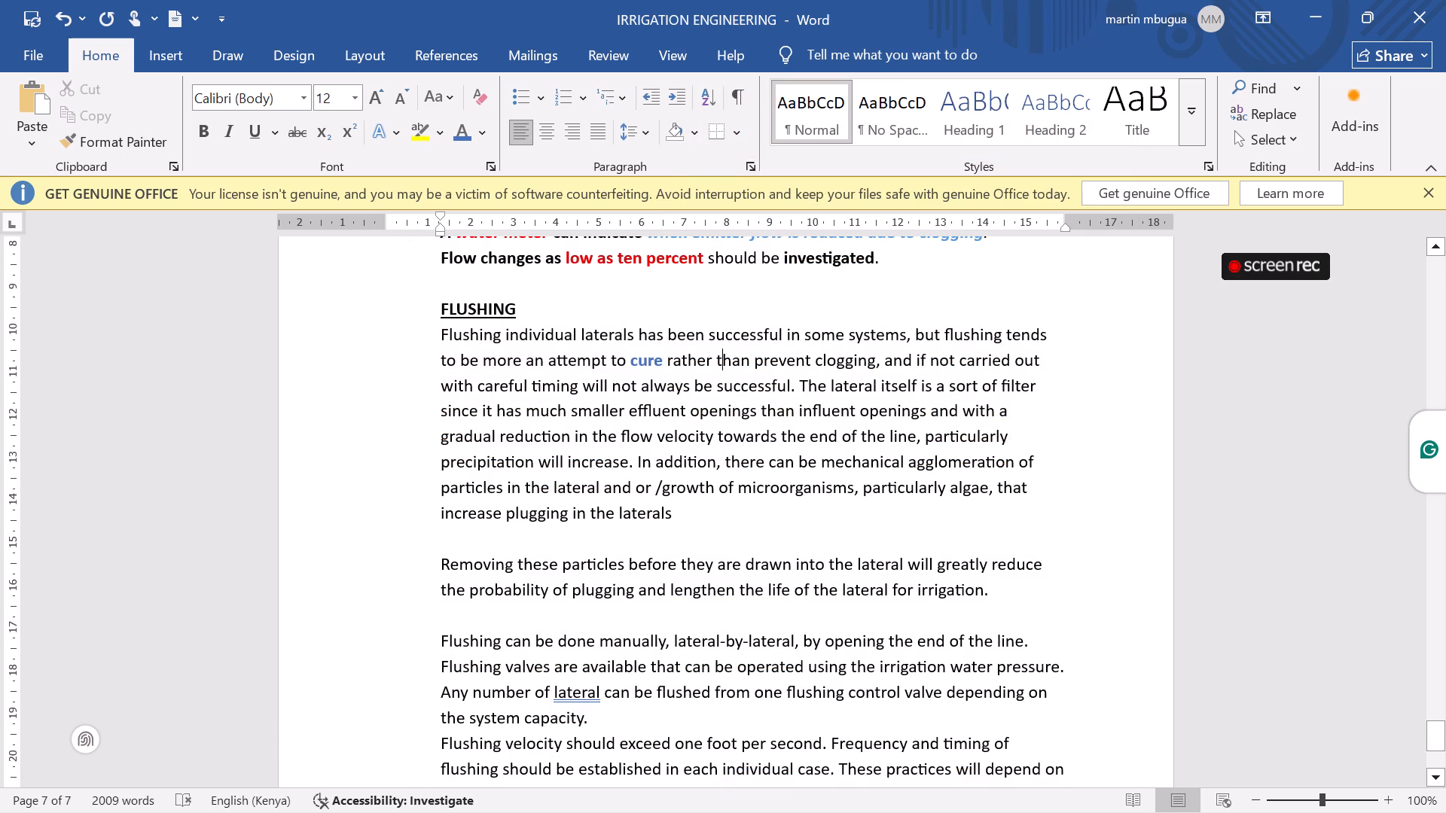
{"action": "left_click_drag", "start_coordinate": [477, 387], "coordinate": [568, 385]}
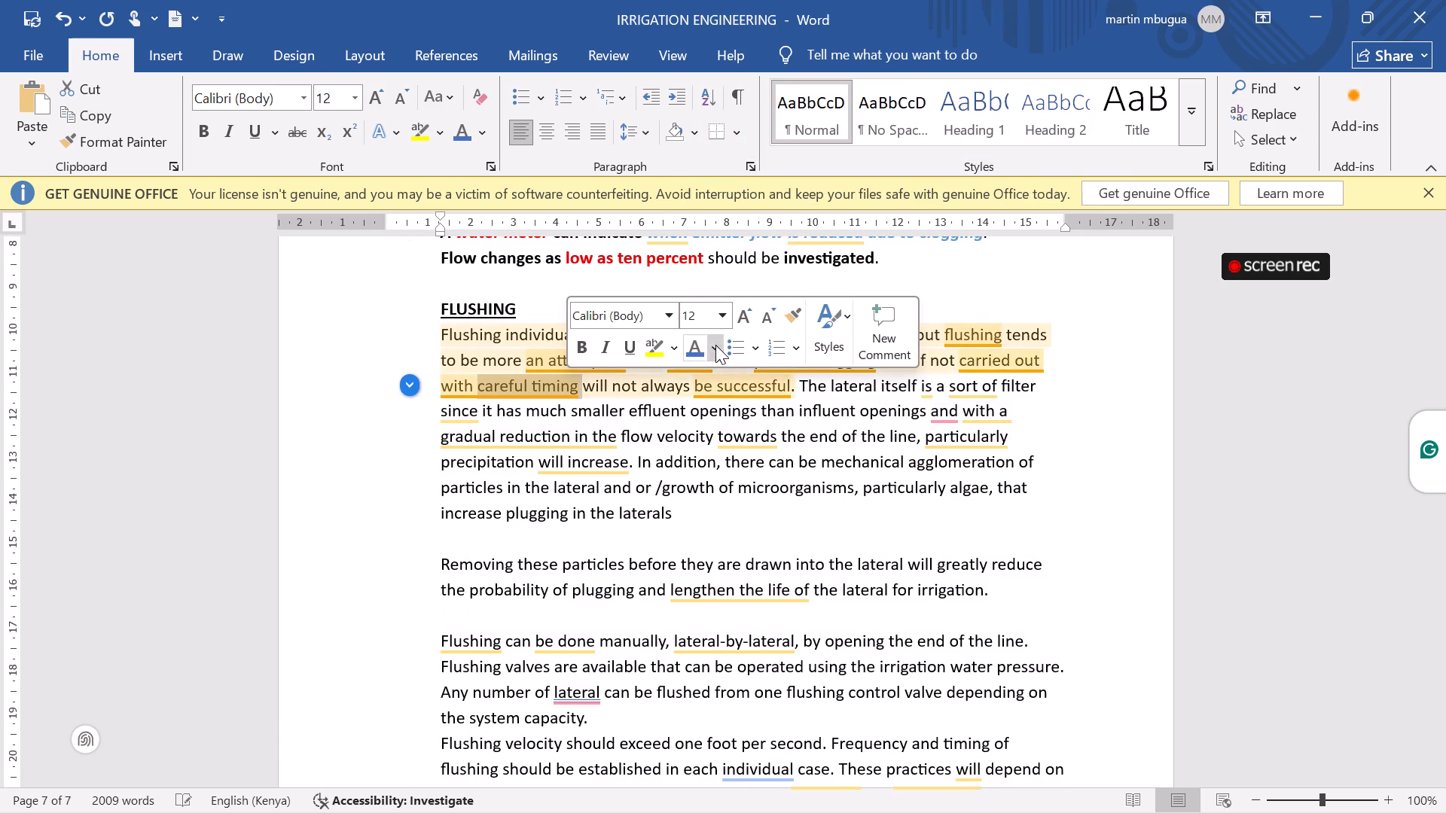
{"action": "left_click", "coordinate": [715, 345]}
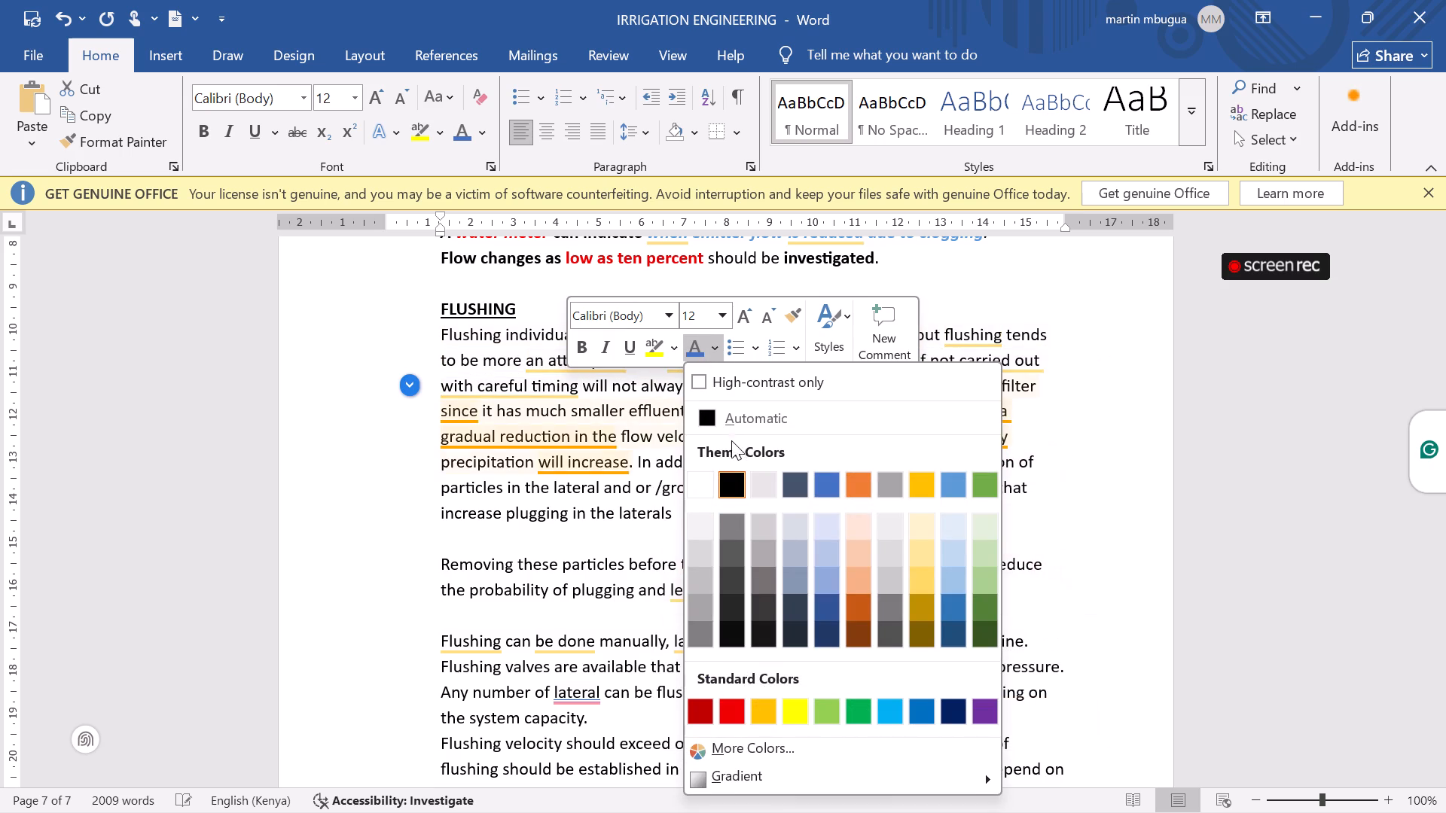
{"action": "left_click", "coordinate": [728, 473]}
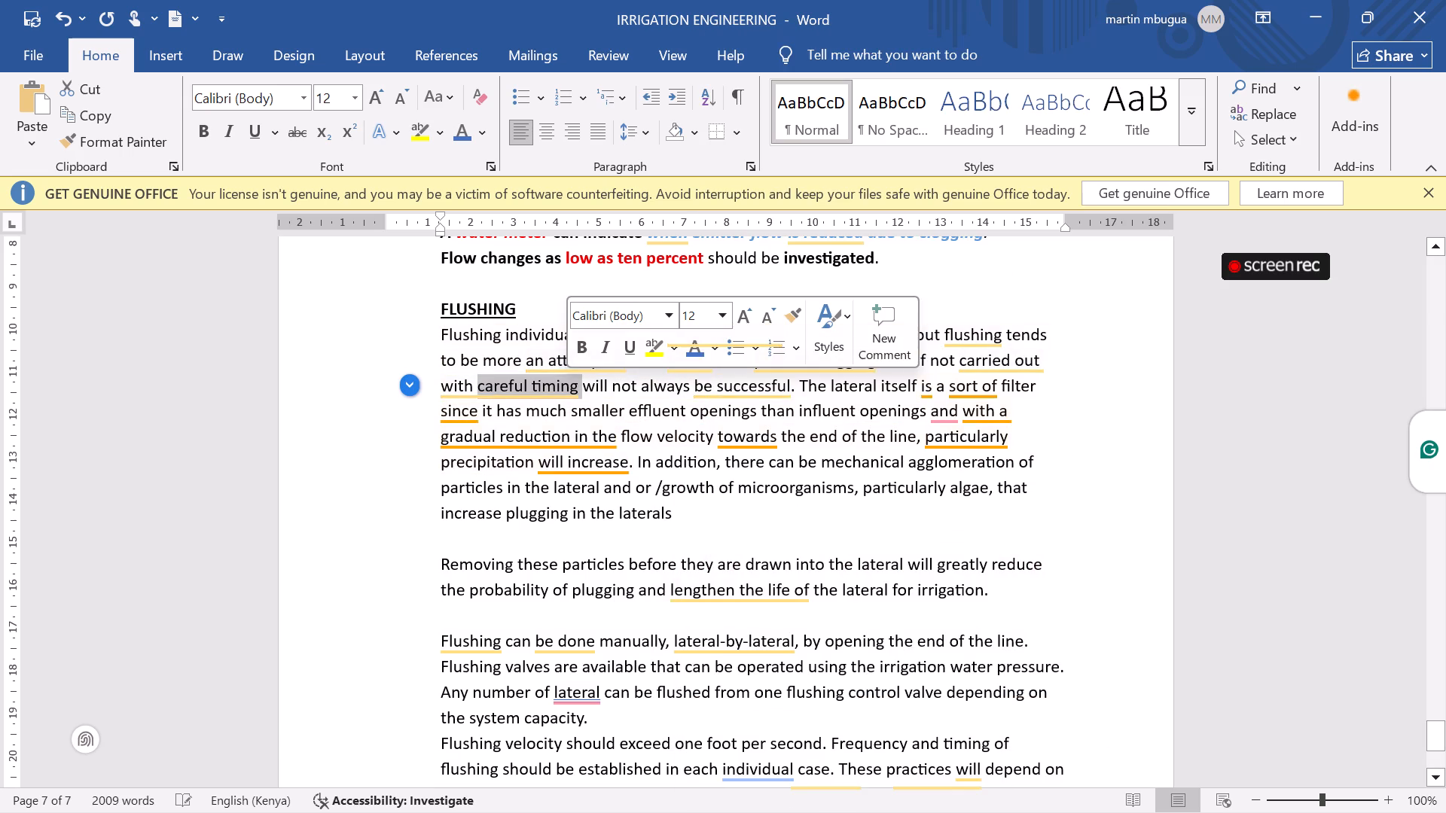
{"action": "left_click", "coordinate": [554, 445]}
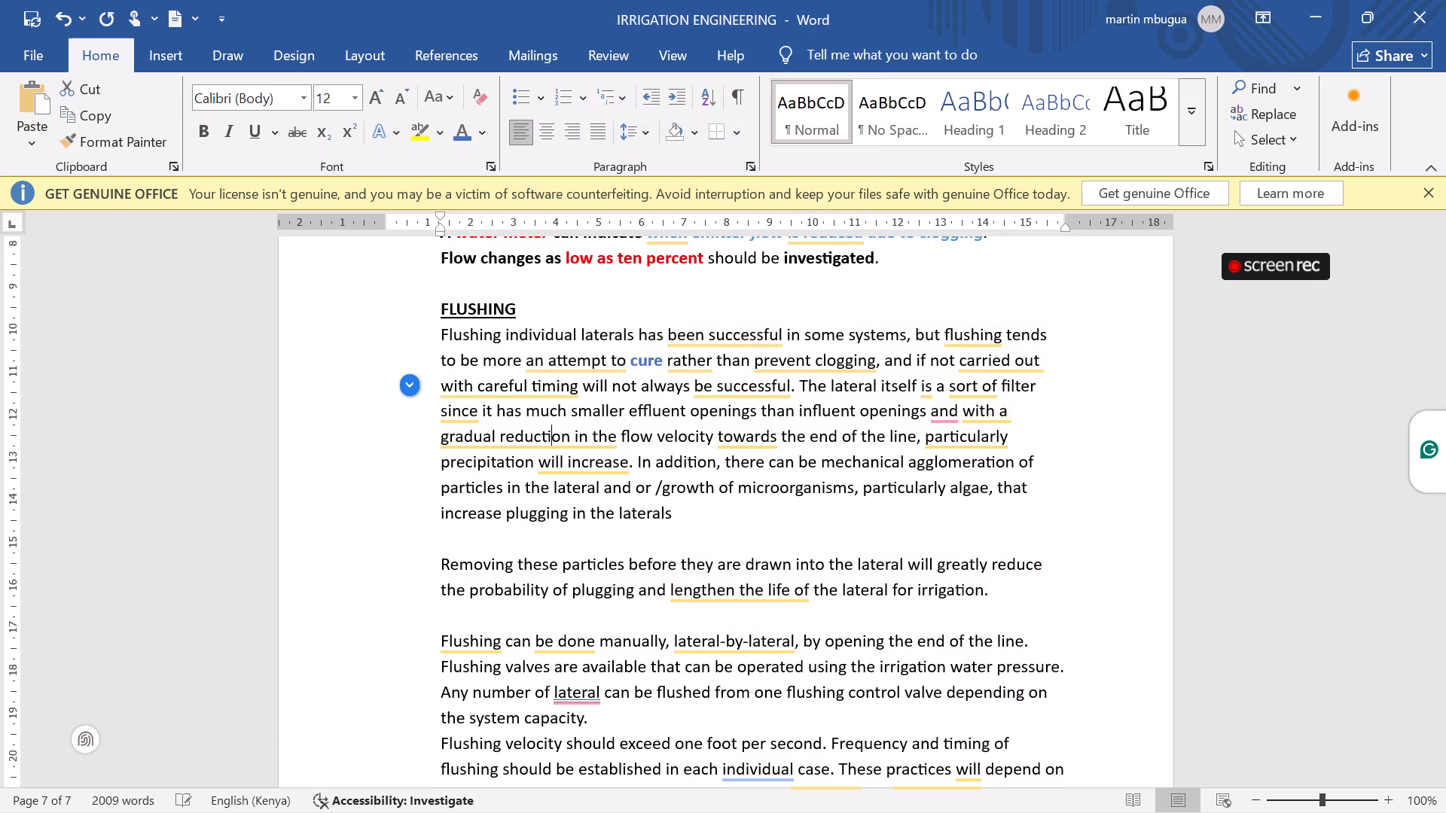
Make "careful timing" in the first FLUSHING paragraph bold.
{"action": "scroll", "coordinate": [788, 596], "scroll_direction": "down", "scroll_amount": 1}
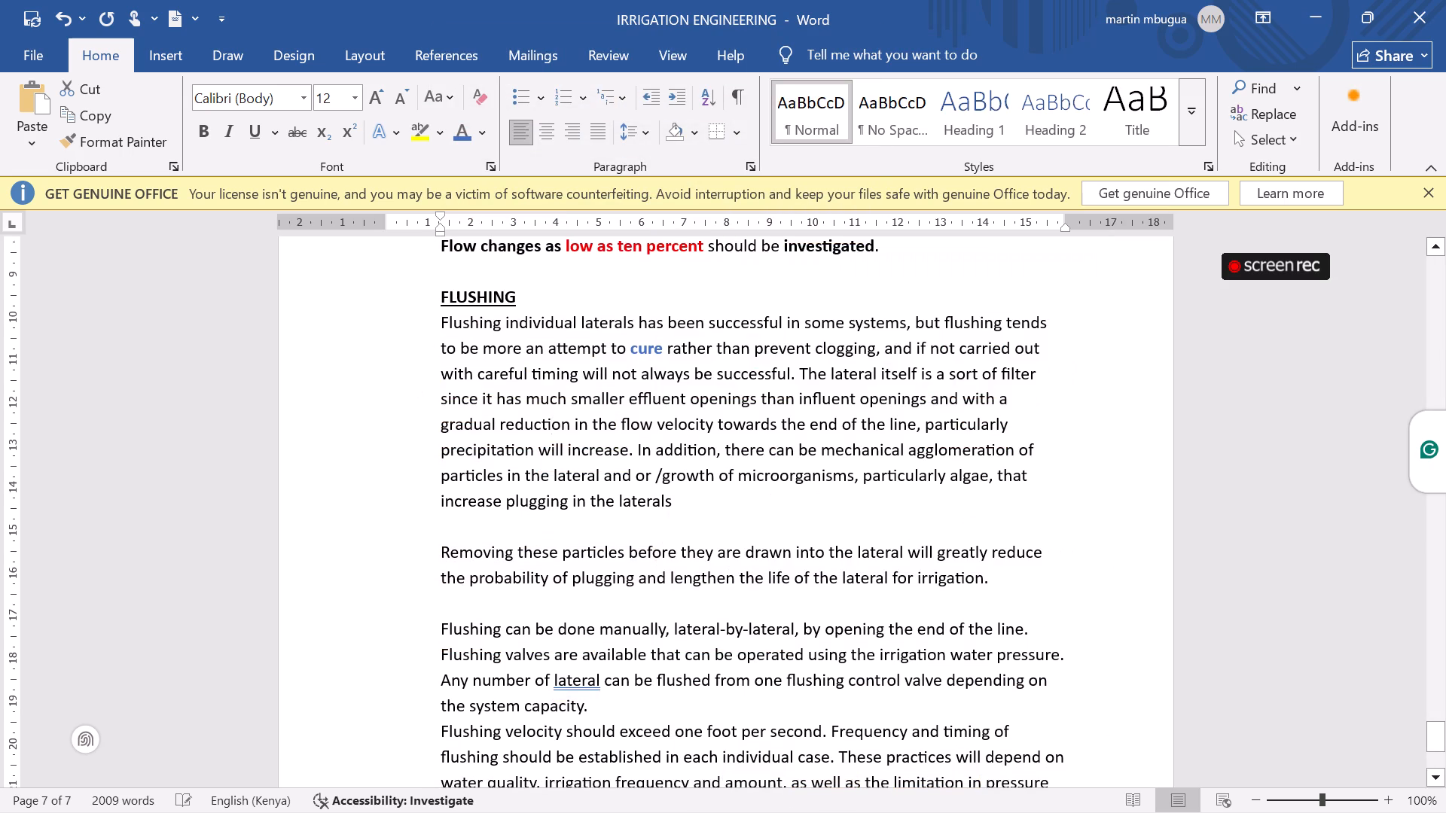
{"action": "left_click_drag", "start_coordinate": [577, 377], "coordinate": [508, 373]}
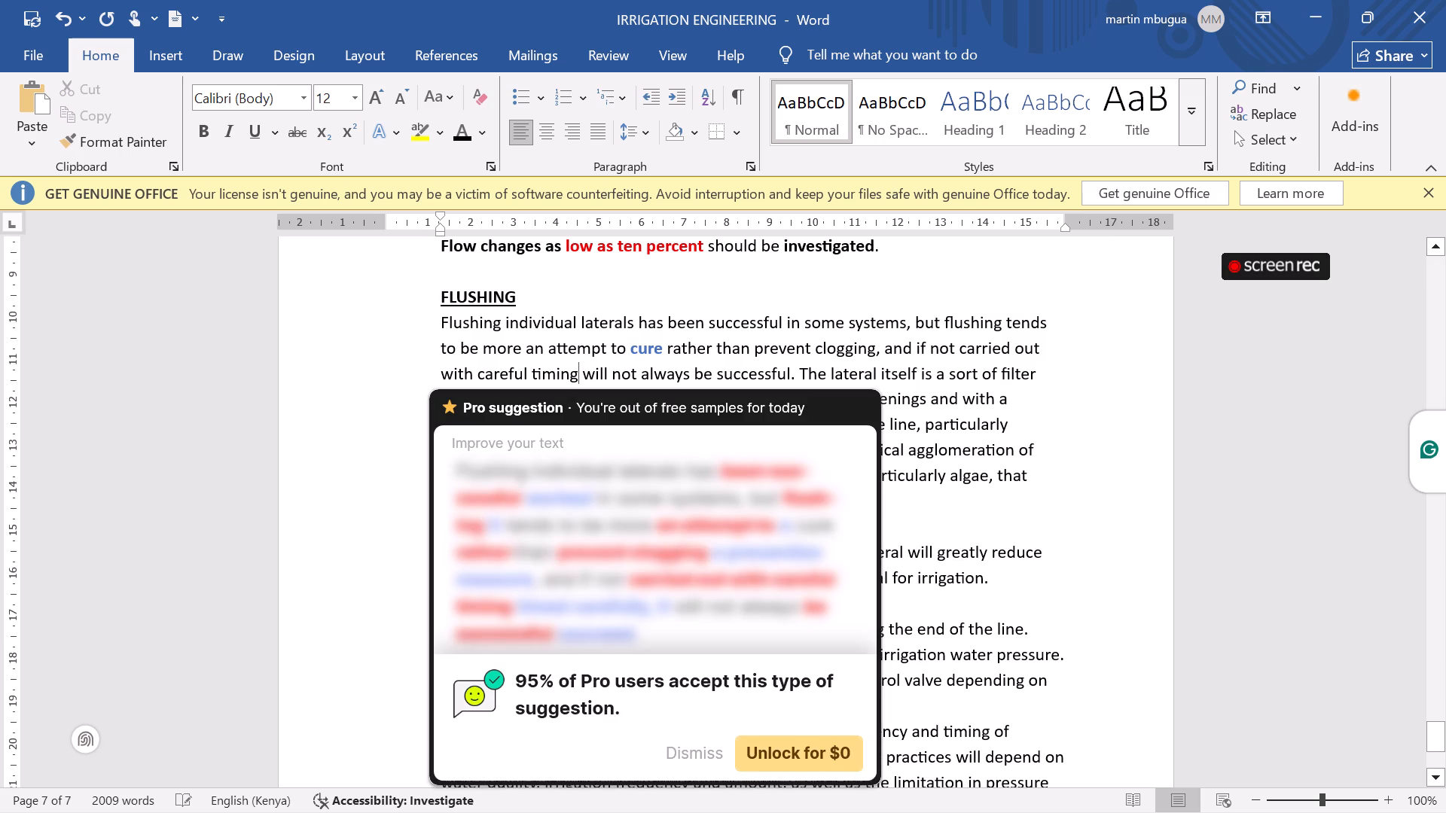
{"action": "left_click_drag", "start_coordinate": [475, 373], "coordinate": [560, 370]}
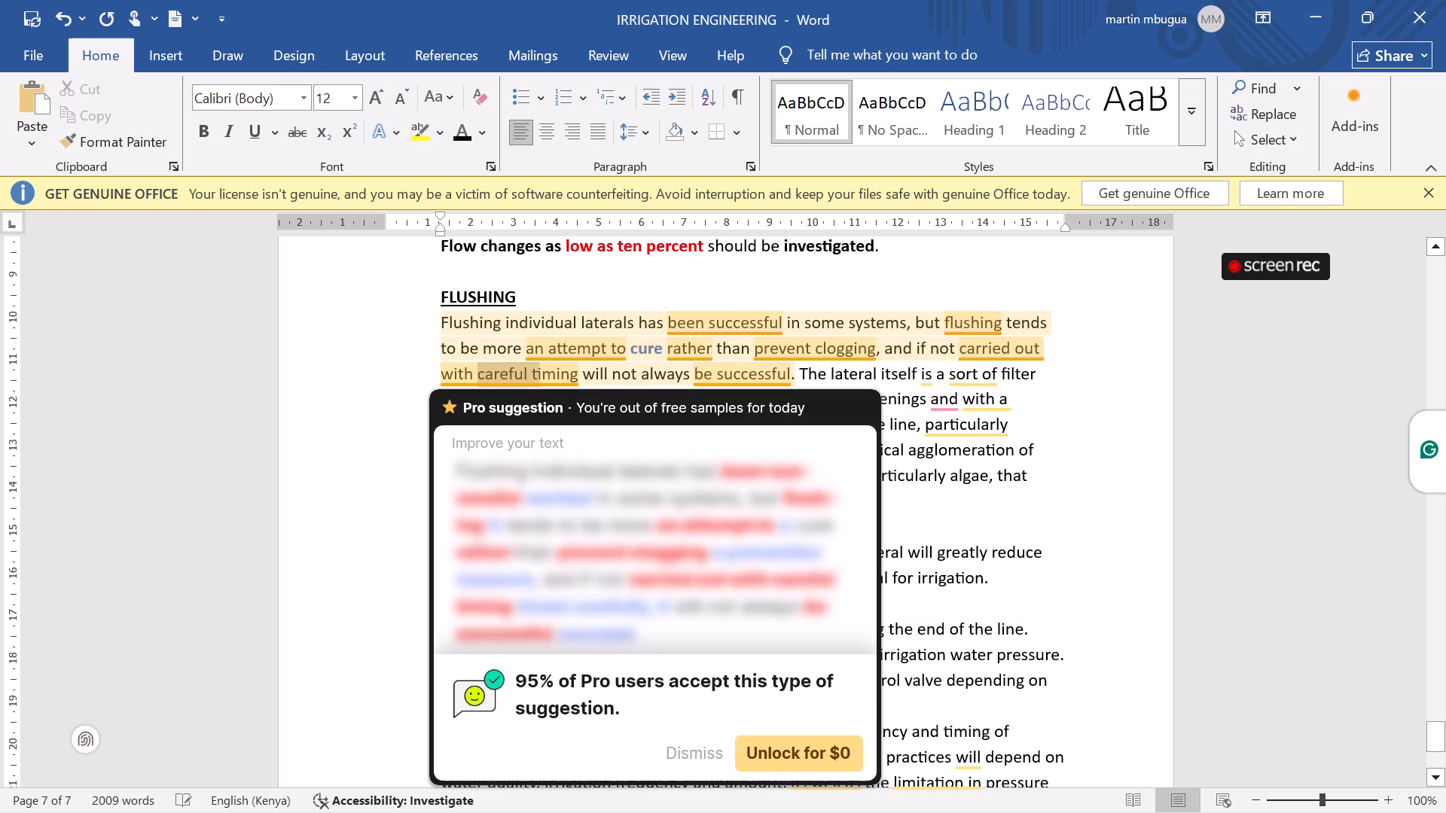
{"action": "left_click_drag", "start_coordinate": [560, 370], "coordinate": [573, 370]}
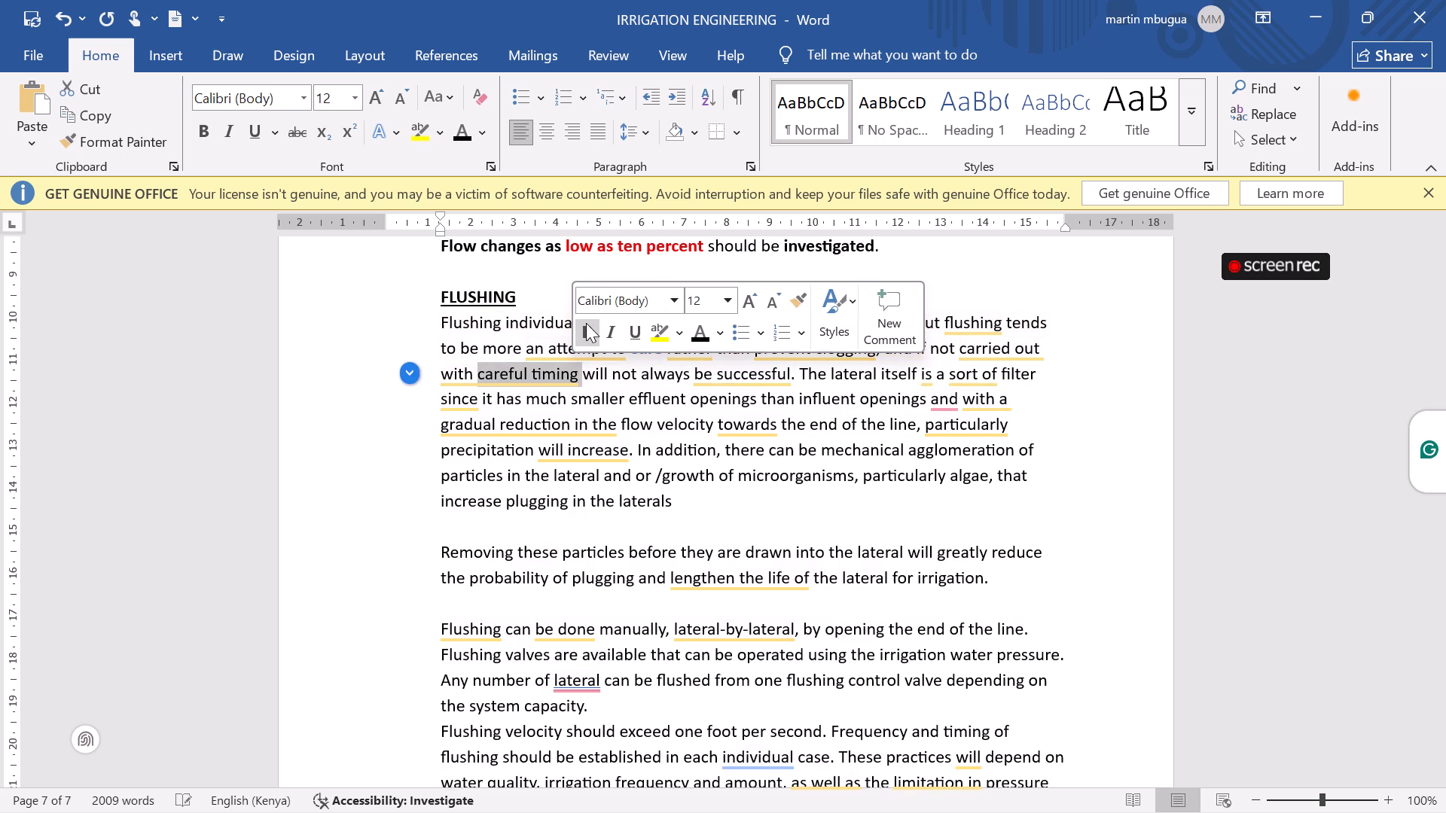
{"action": "left_click", "coordinate": [586, 323]}
{"action": "left_click", "coordinate": [619, 413]}
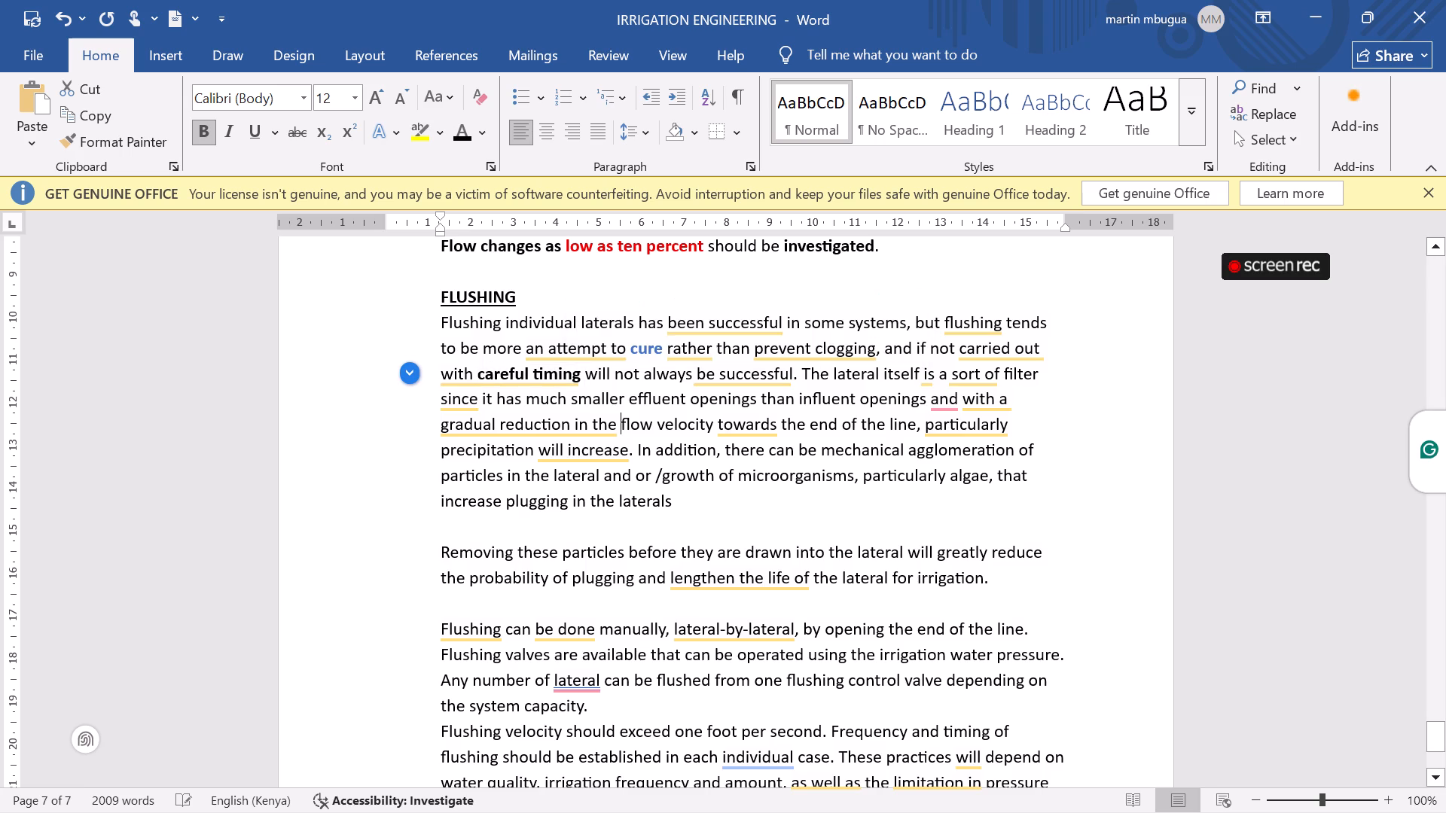
Insert two line breaks before "The lateral itself" to separate it from the preceding FLUSHING text.
{"action": "scroll", "coordinate": [688, 528], "scroll_direction": "down", "scroll_amount": 1}
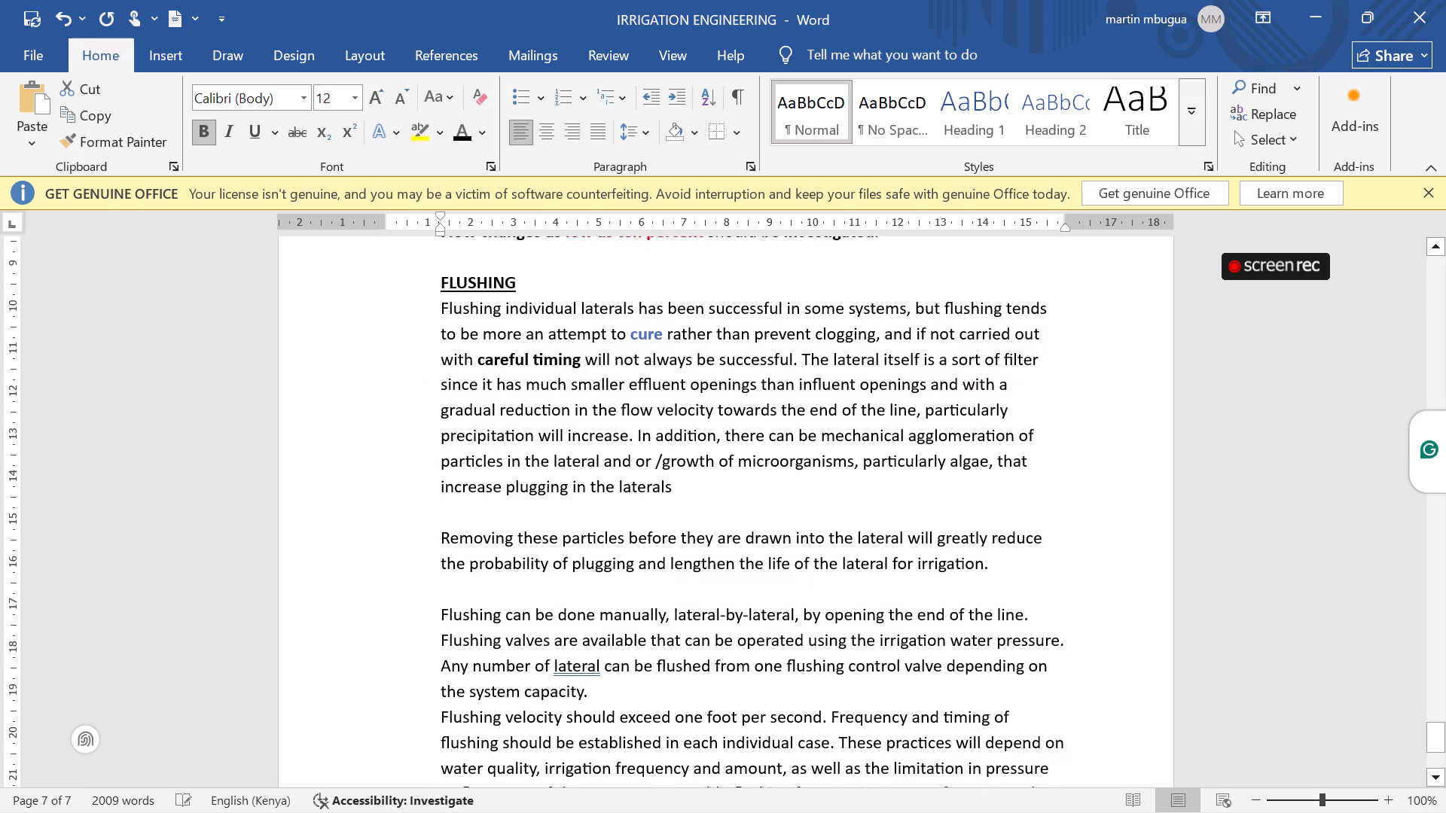
{"action": "scroll", "coordinate": [688, 528], "scroll_direction": "down", "scroll_amount": 2}
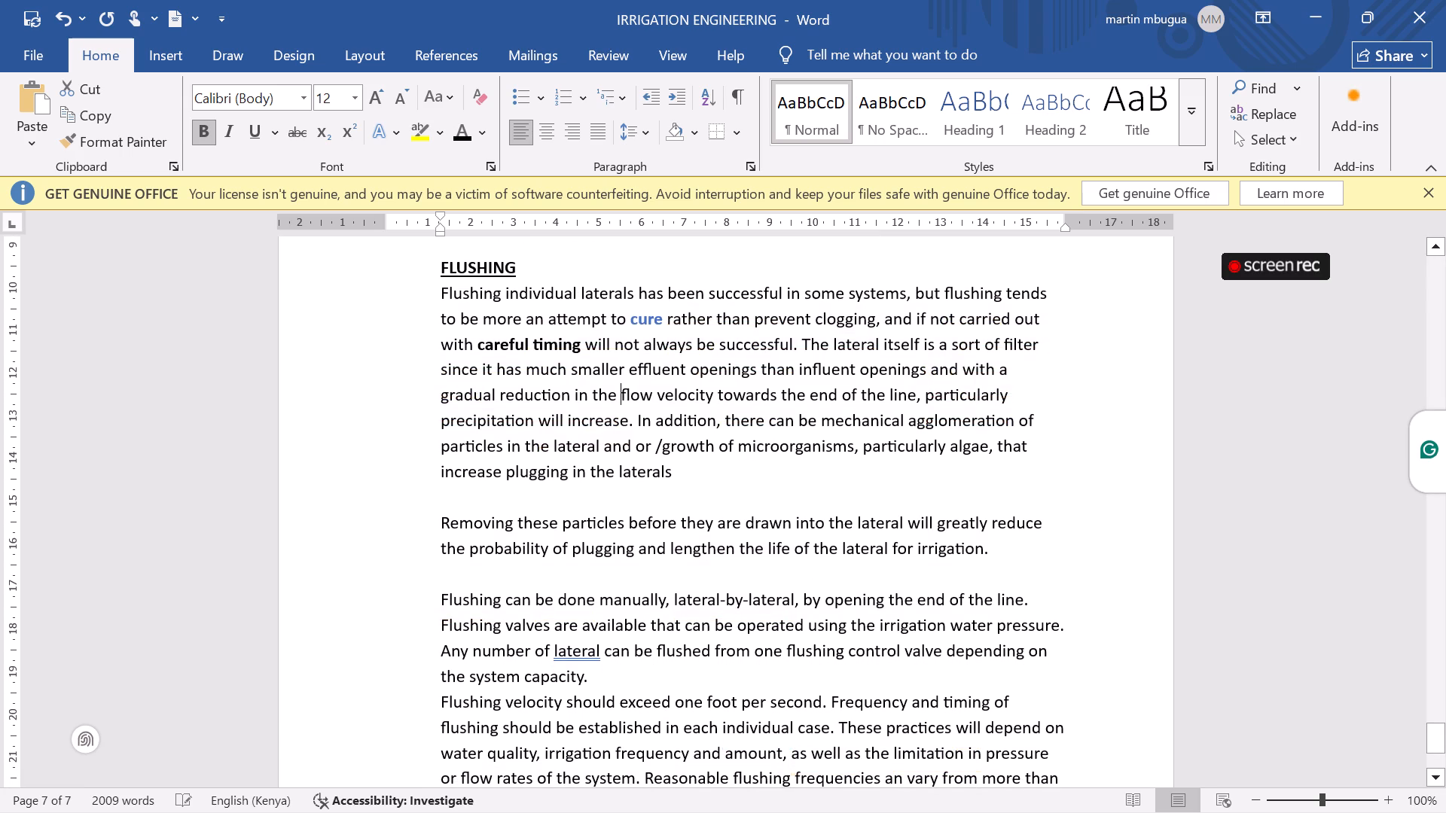
{"action": "left_click", "coordinate": [803, 353]}
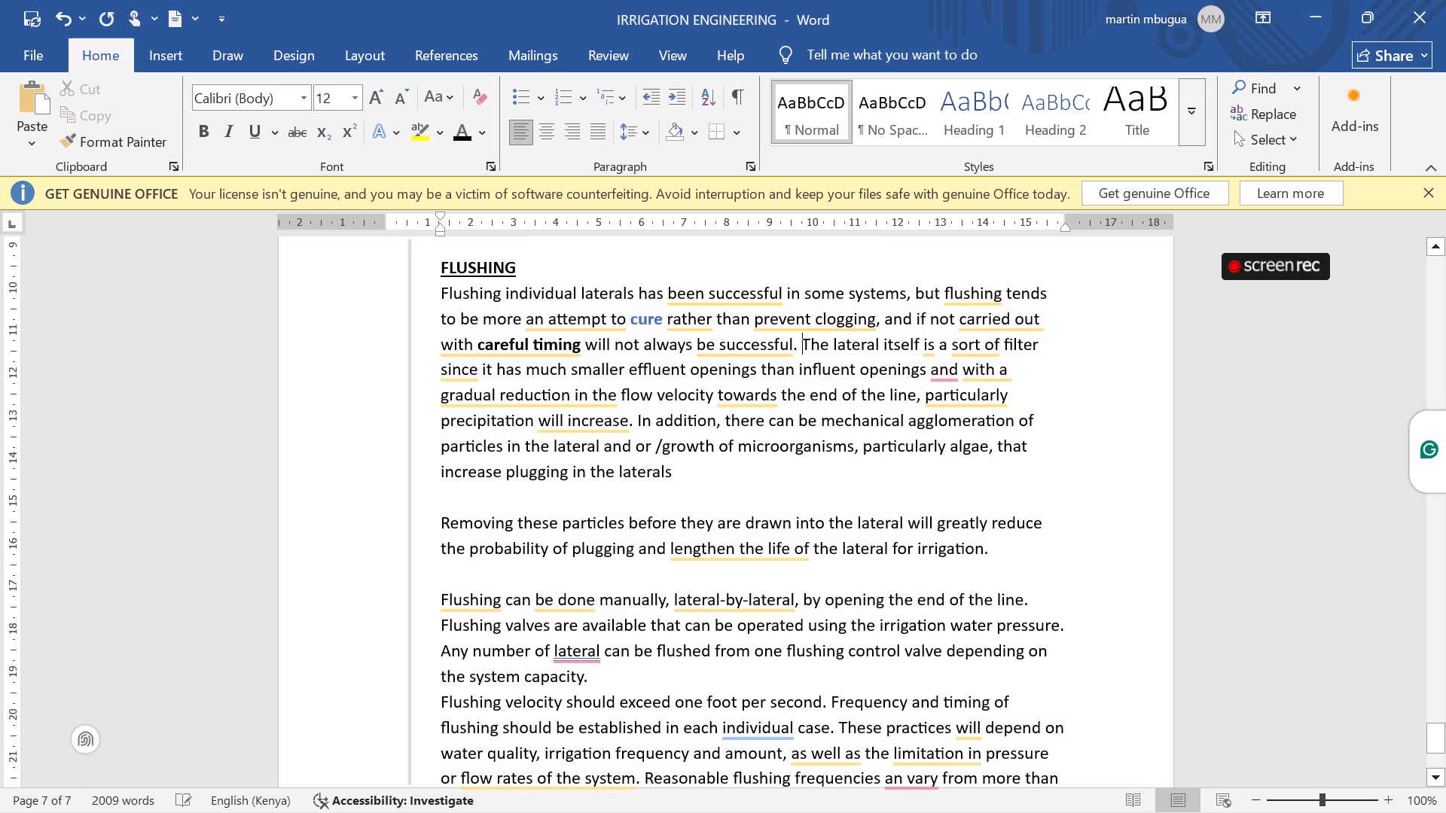
{"action": "key", "text": "shift+Return"}
{"action": "key", "text": "shift+Return"}
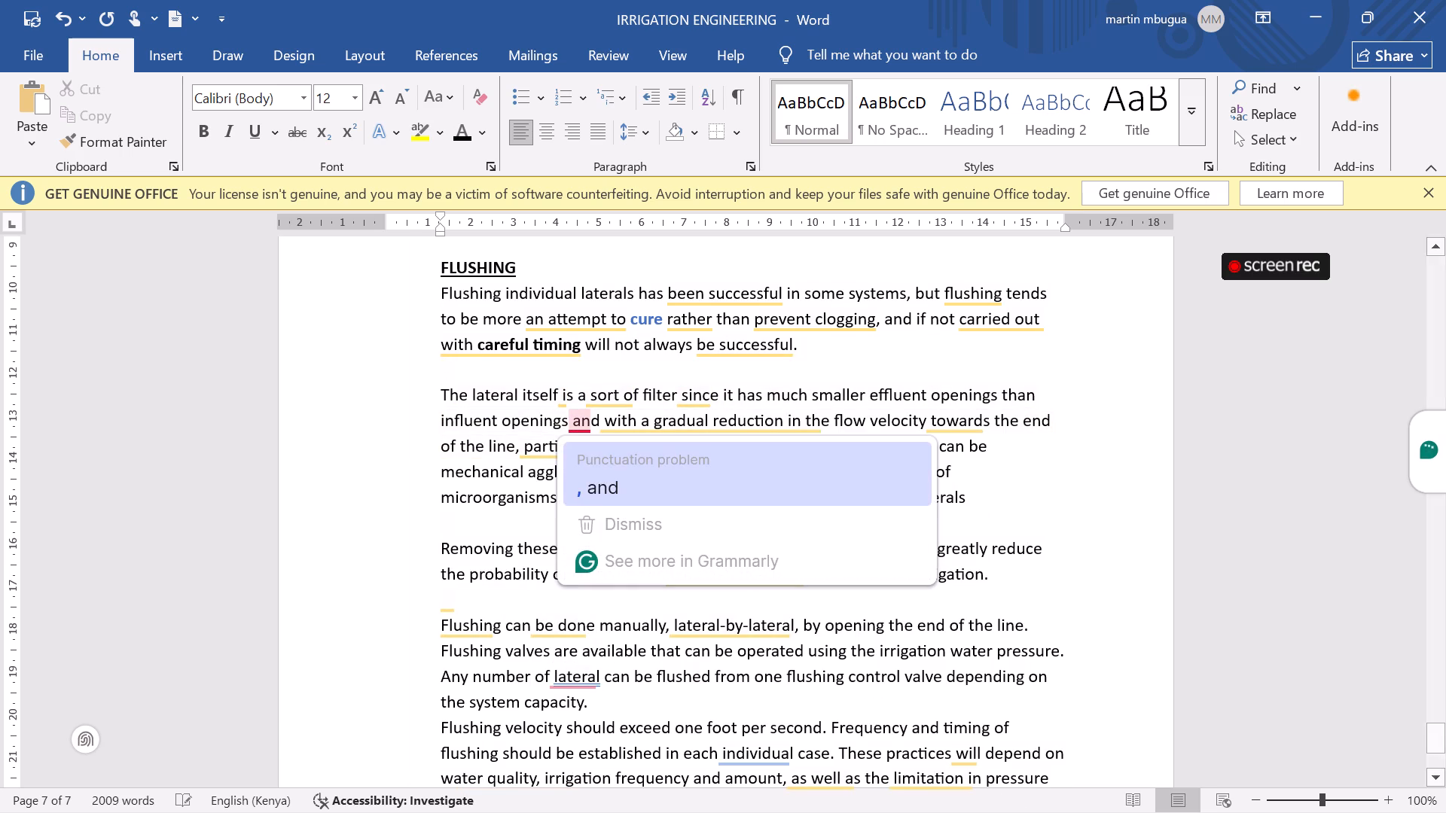
Accept the Grammarly corrections adding a comma after "influent openings", changing "lateral" to "laterals" and removing "individual" before "case".
{"action": "left_click", "coordinate": [590, 485]}
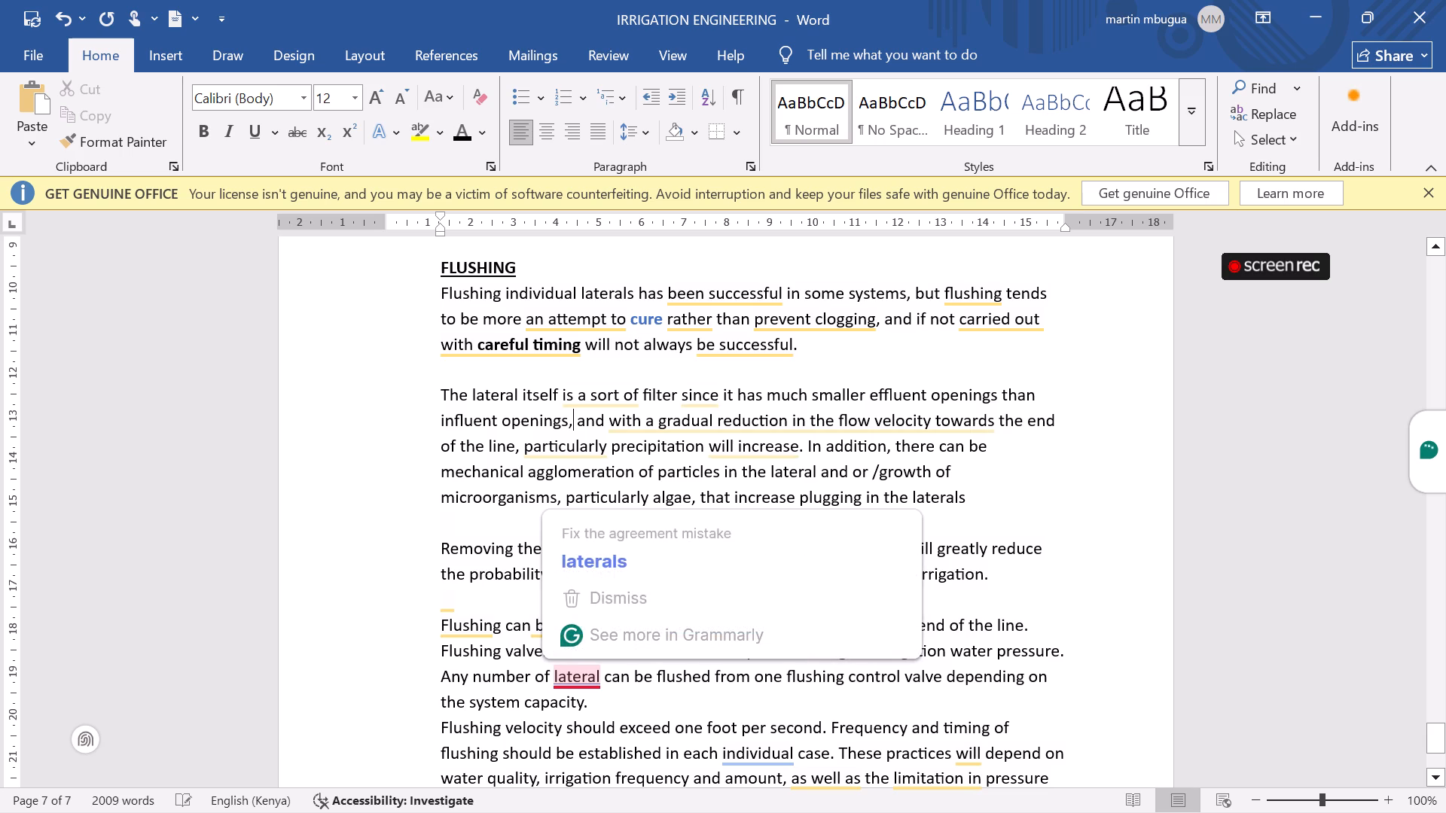
{"action": "left_click", "coordinate": [598, 559]}
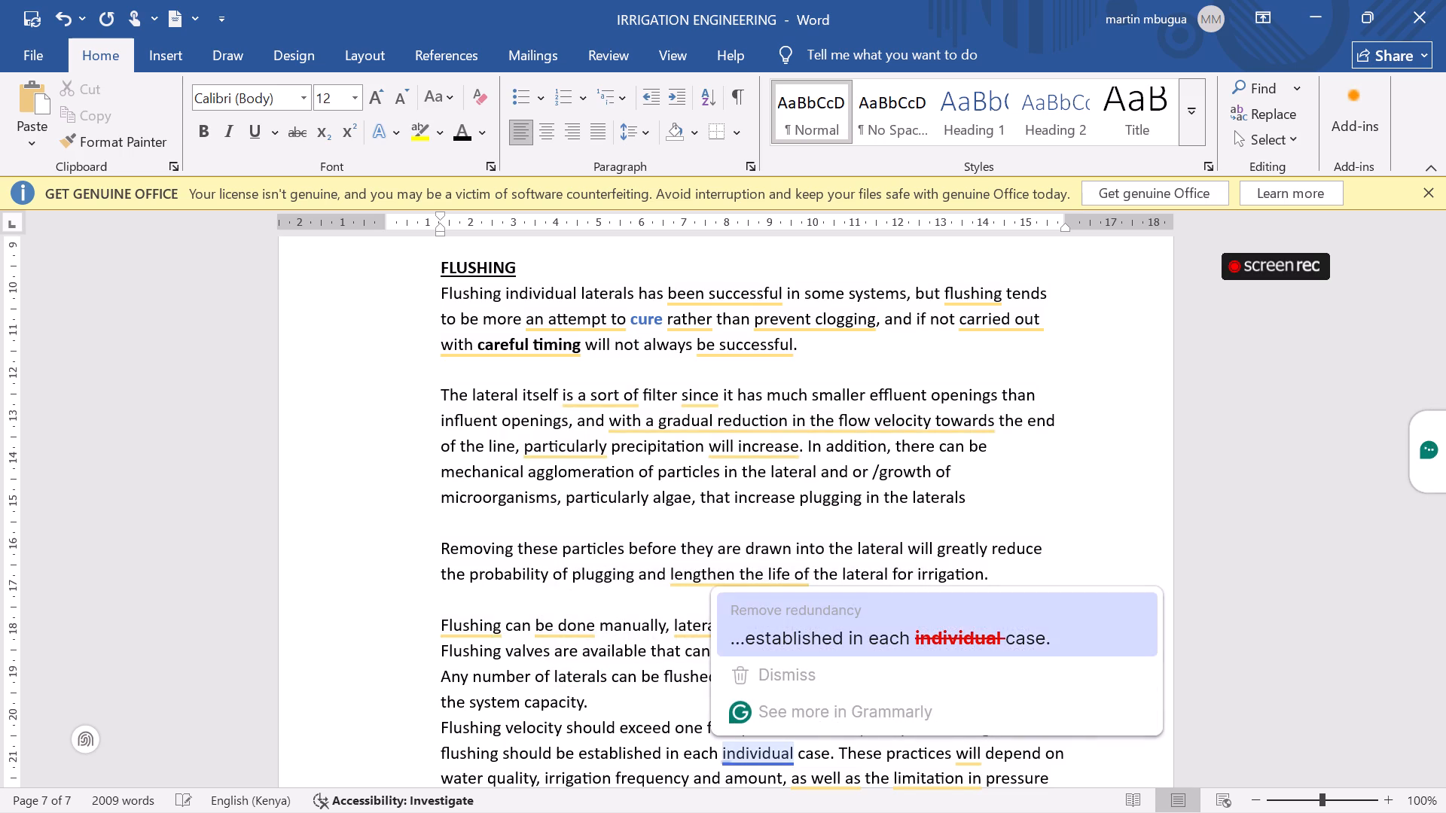
{"action": "left_click", "coordinate": [809, 638]}
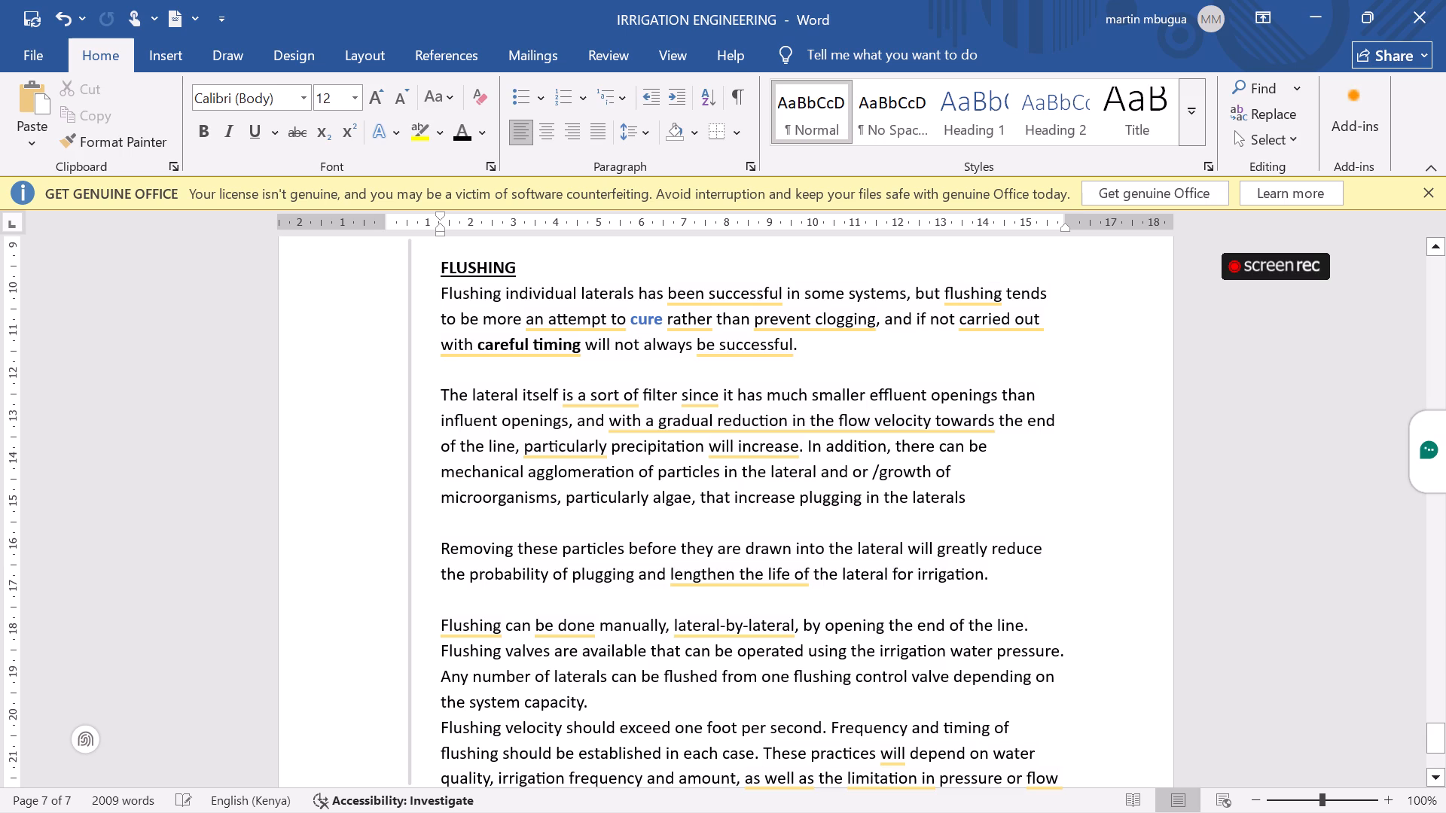
Make "The lateral itself is a sort of filter" bold with a red font colour.
{"action": "scroll", "coordinate": [688, 373], "scroll_direction": "down", "scroll_amount": 1}
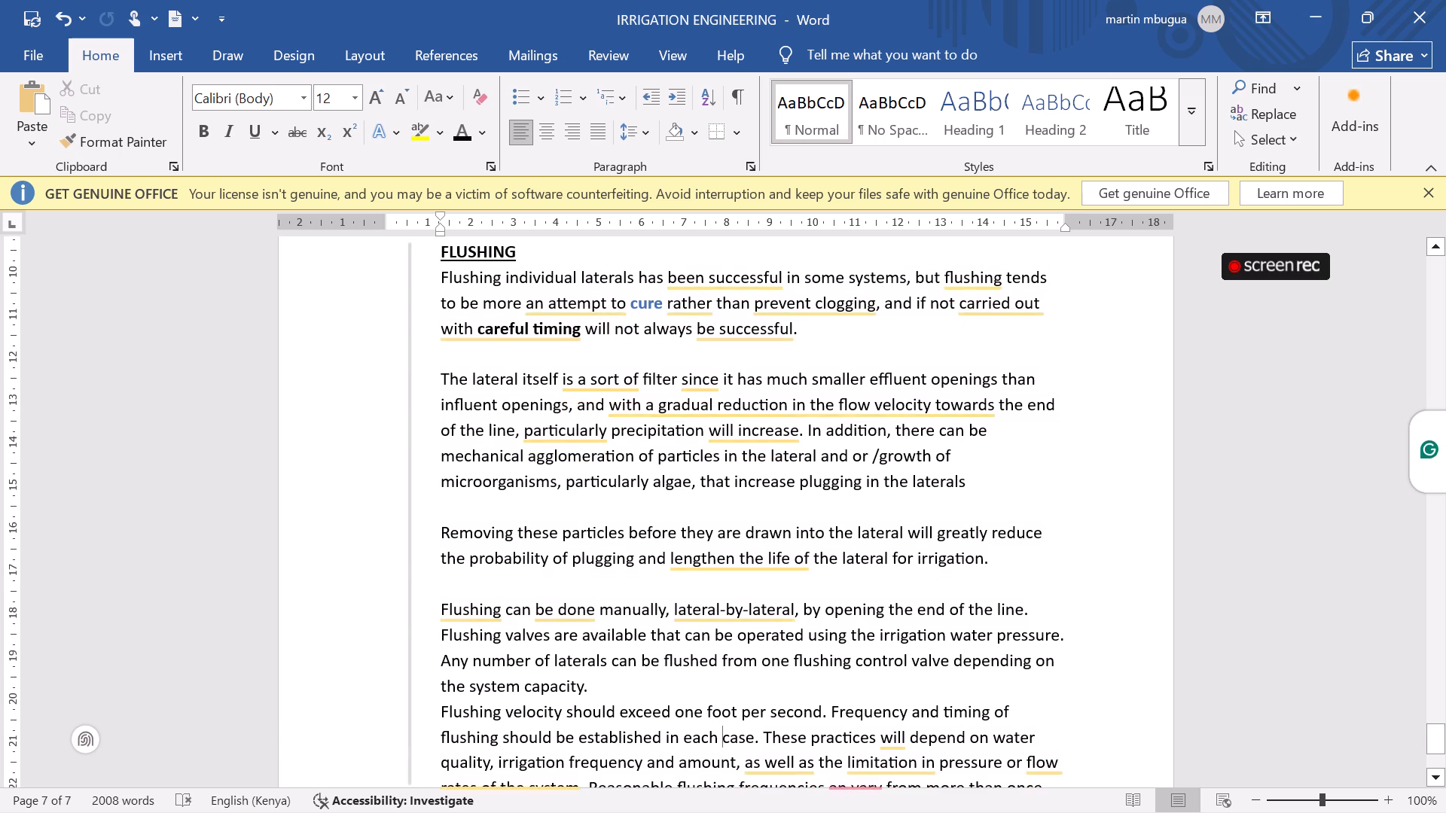
{"action": "scroll", "coordinate": [658, 387], "scroll_direction": "down", "scroll_amount": 1}
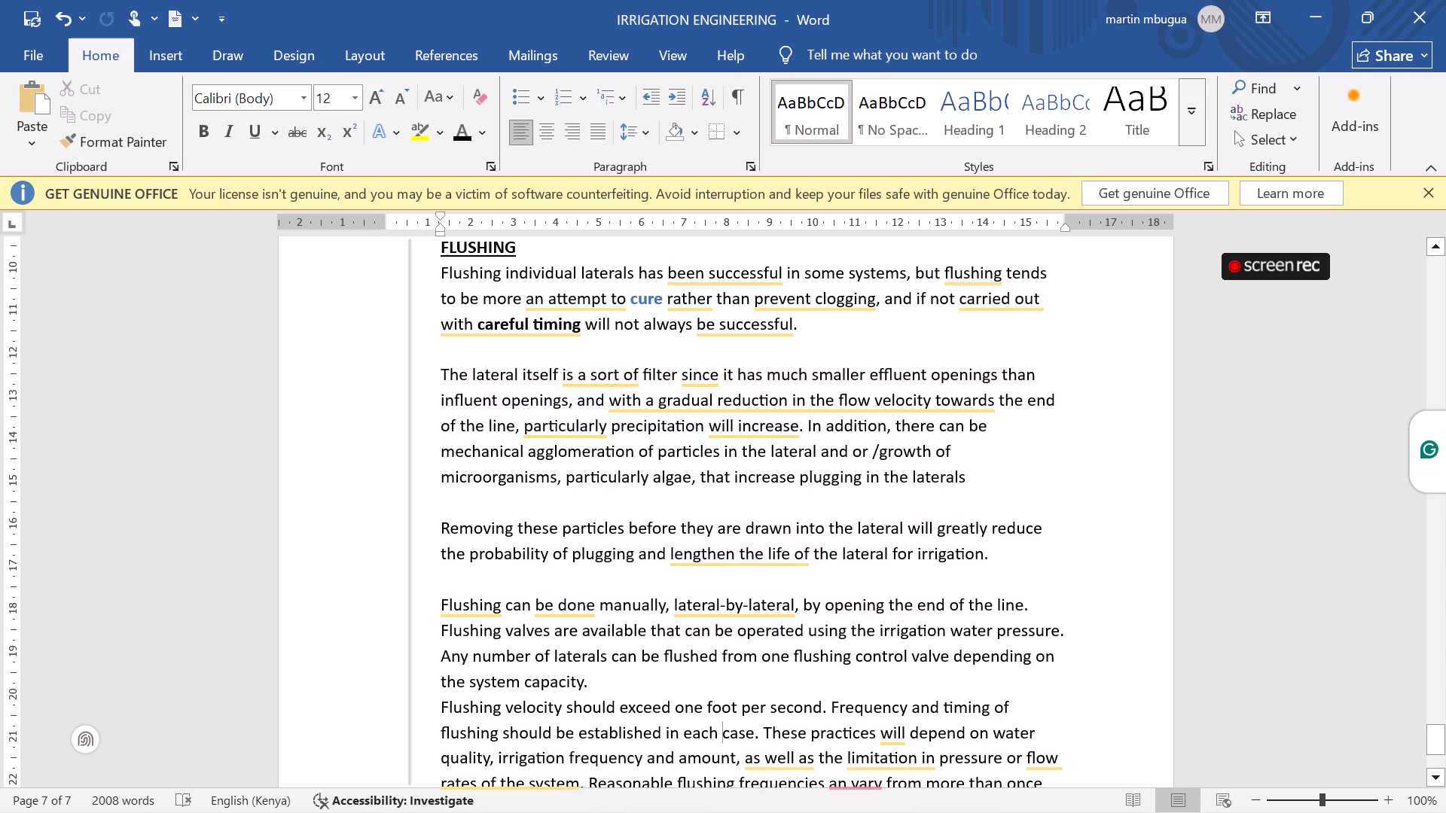
{"action": "left_click_drag", "start_coordinate": [469, 370], "coordinate": [606, 375]}
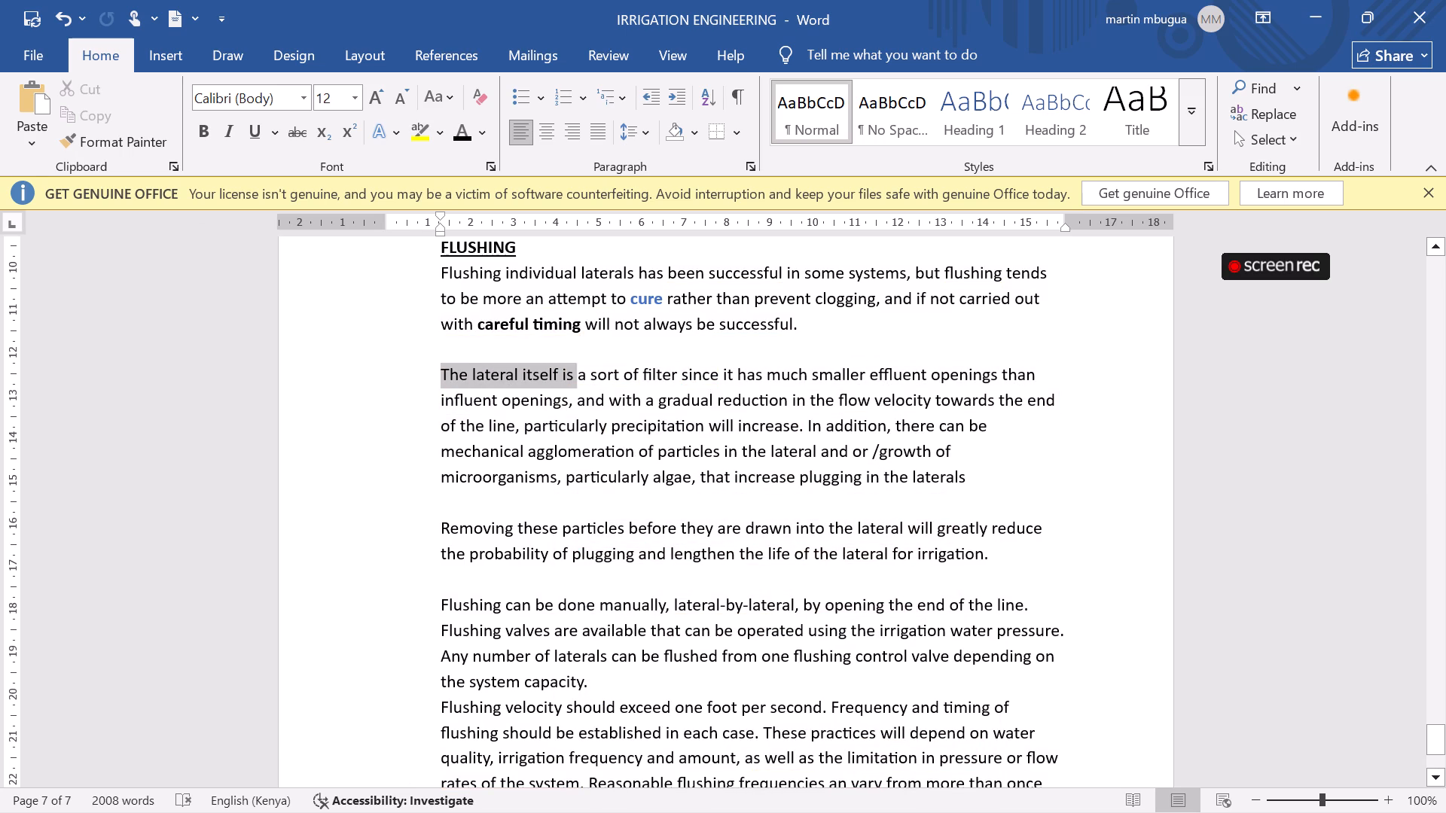
{"action": "left_click_drag", "start_coordinate": [606, 375], "coordinate": [656, 376]}
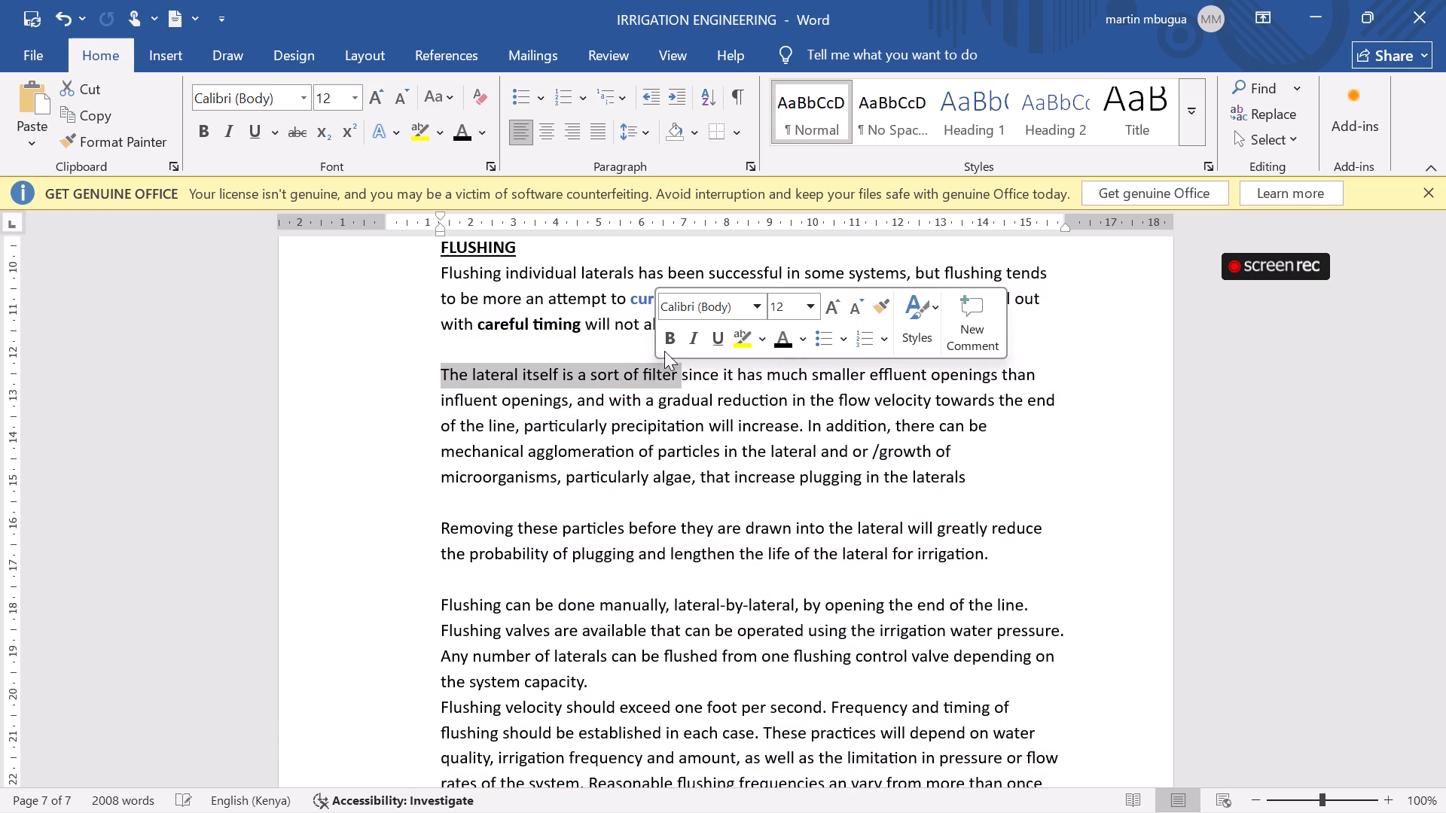
{"action": "left_click", "coordinate": [665, 343]}
{"action": "left_click", "coordinate": [800, 331]}
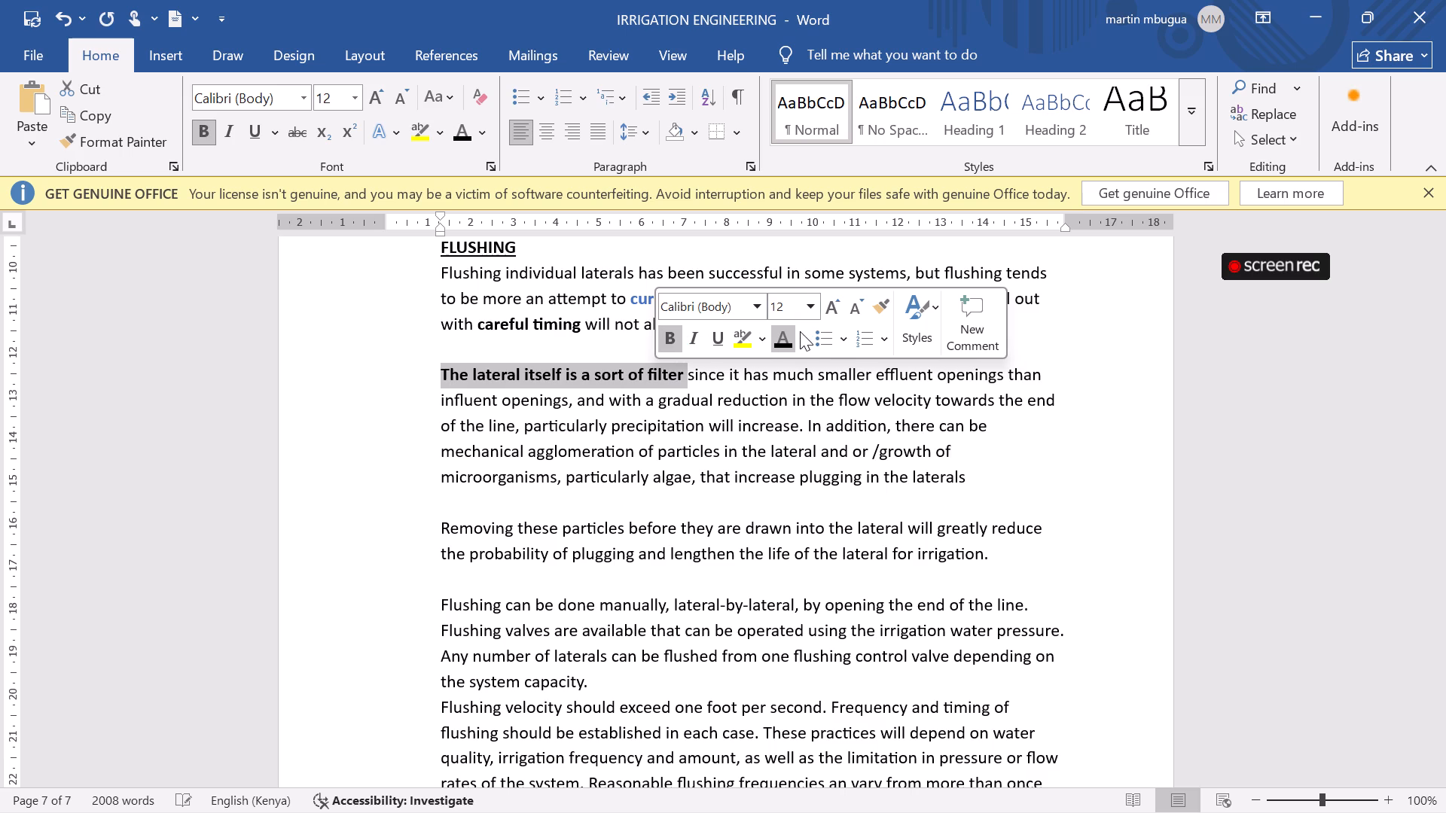
{"action": "left_click", "coordinate": [821, 697]}
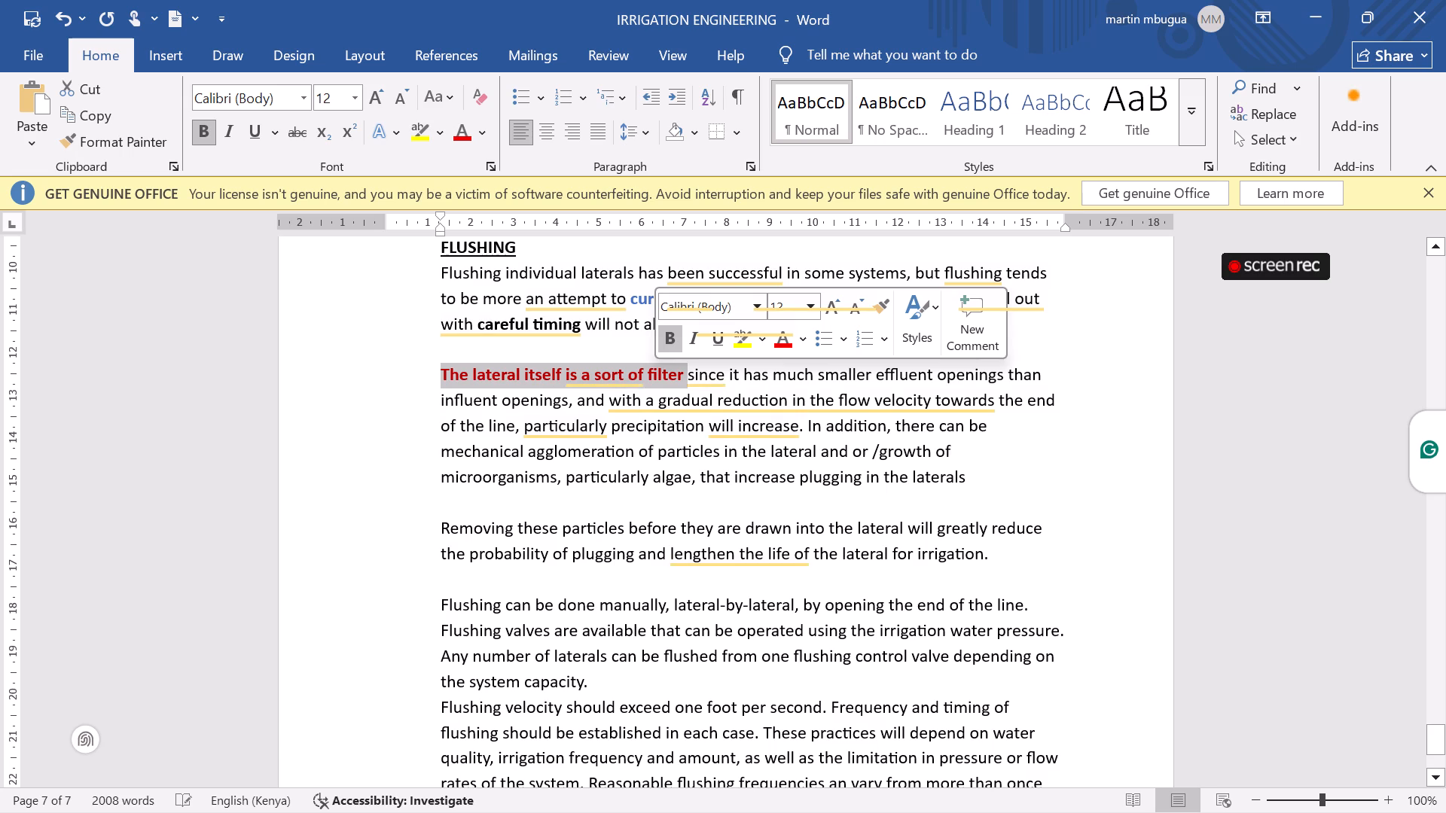
Make "smaller effluent openings" bold with the black theme font colour.
{"action": "left_click_drag", "start_coordinate": [817, 375], "coordinate": [988, 377]}
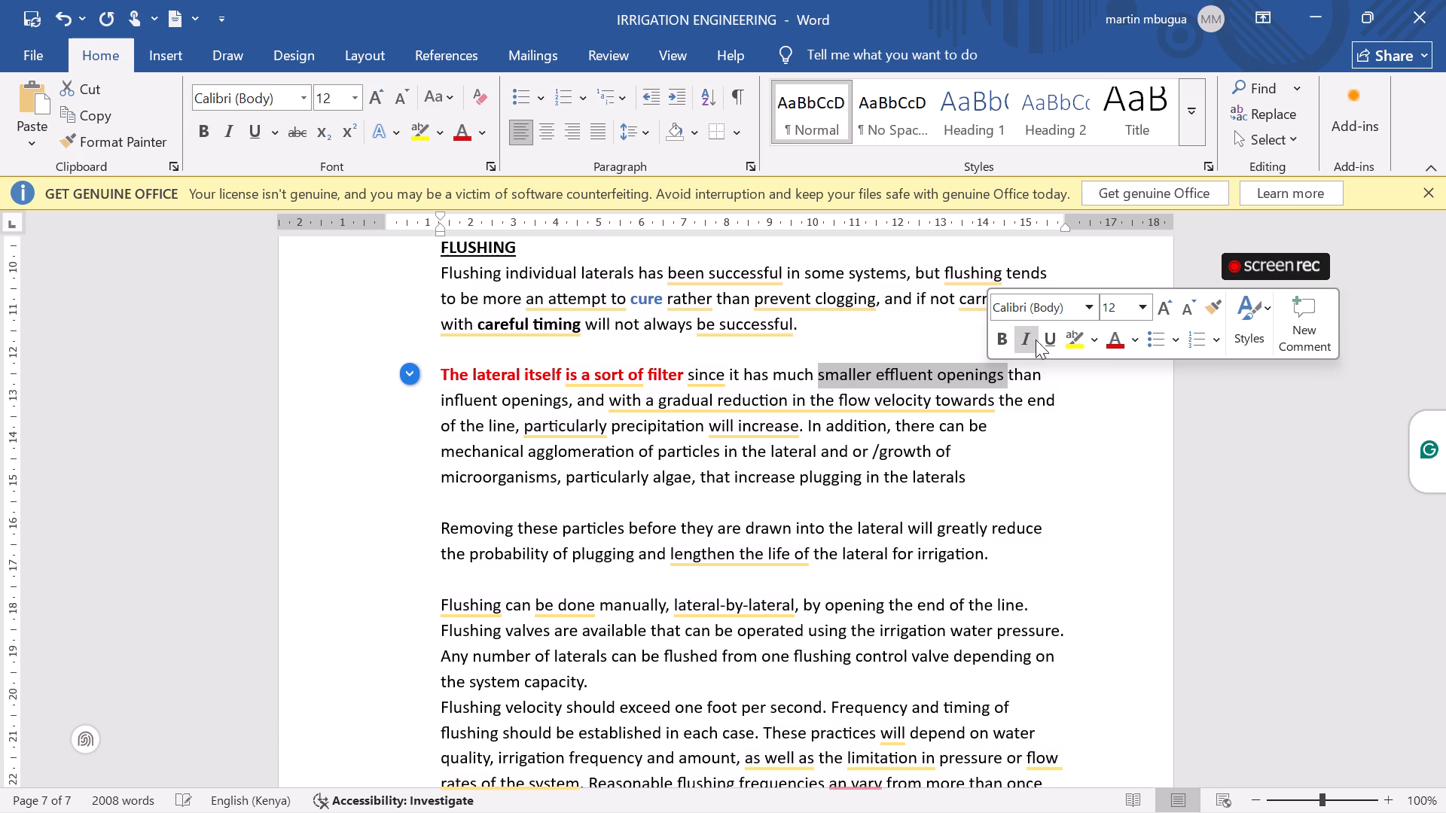
{"action": "left_click", "coordinate": [1135, 334]}
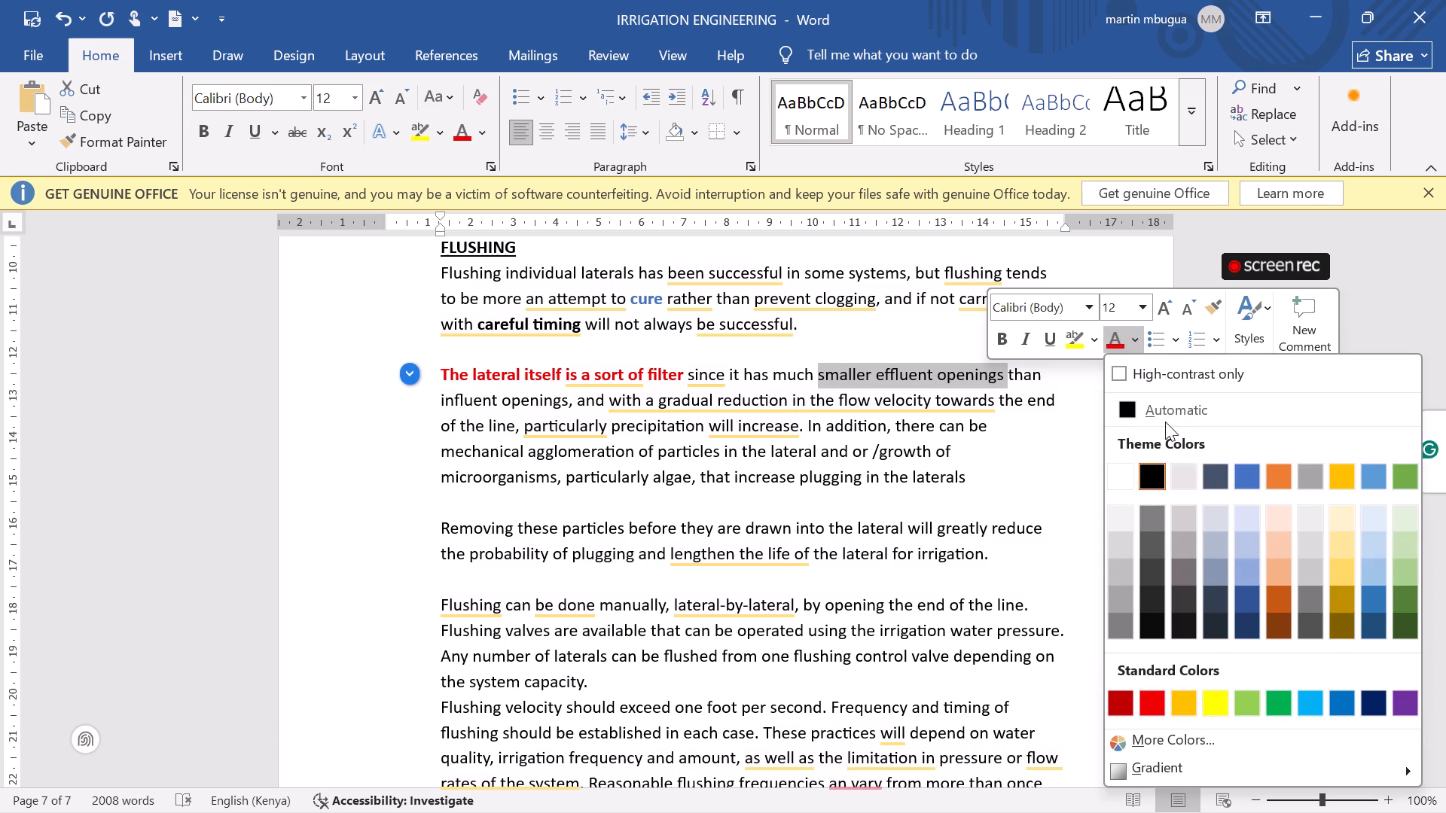
{"action": "left_click", "coordinate": [1155, 469]}
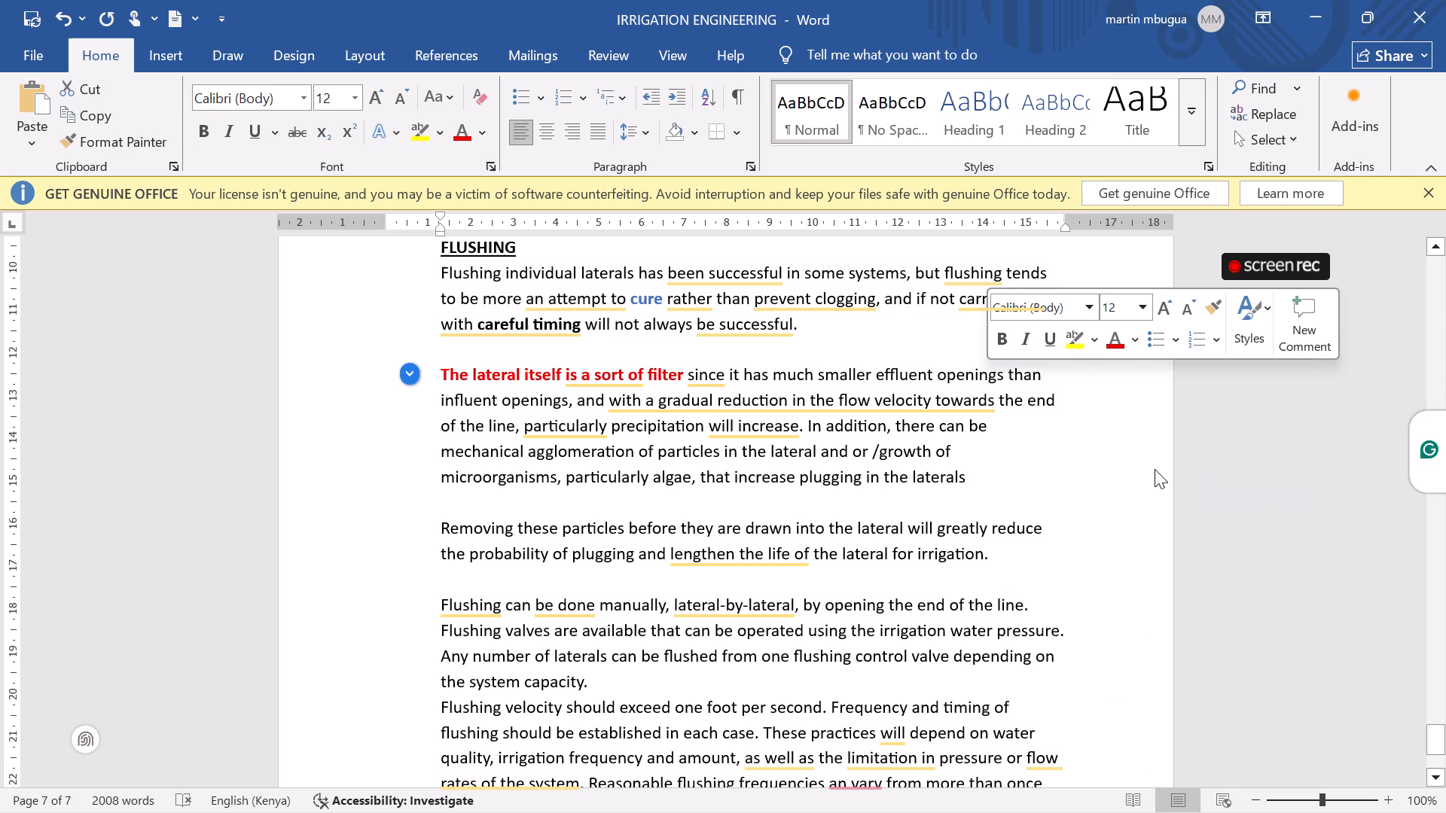
{"action": "left_click", "coordinate": [823, 373]}
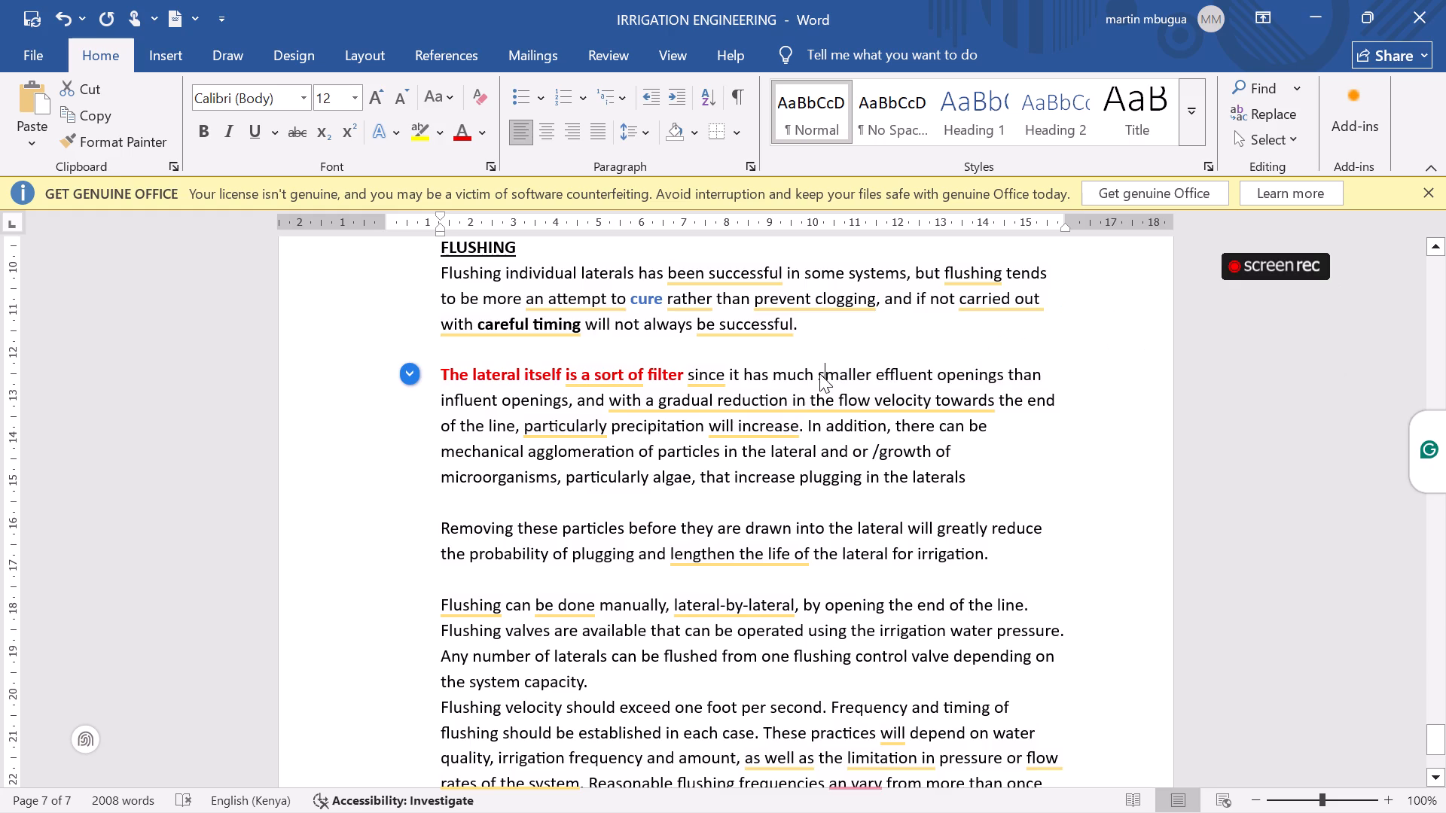
{"action": "left_click_drag", "start_coordinate": [819, 373], "coordinate": [993, 376]}
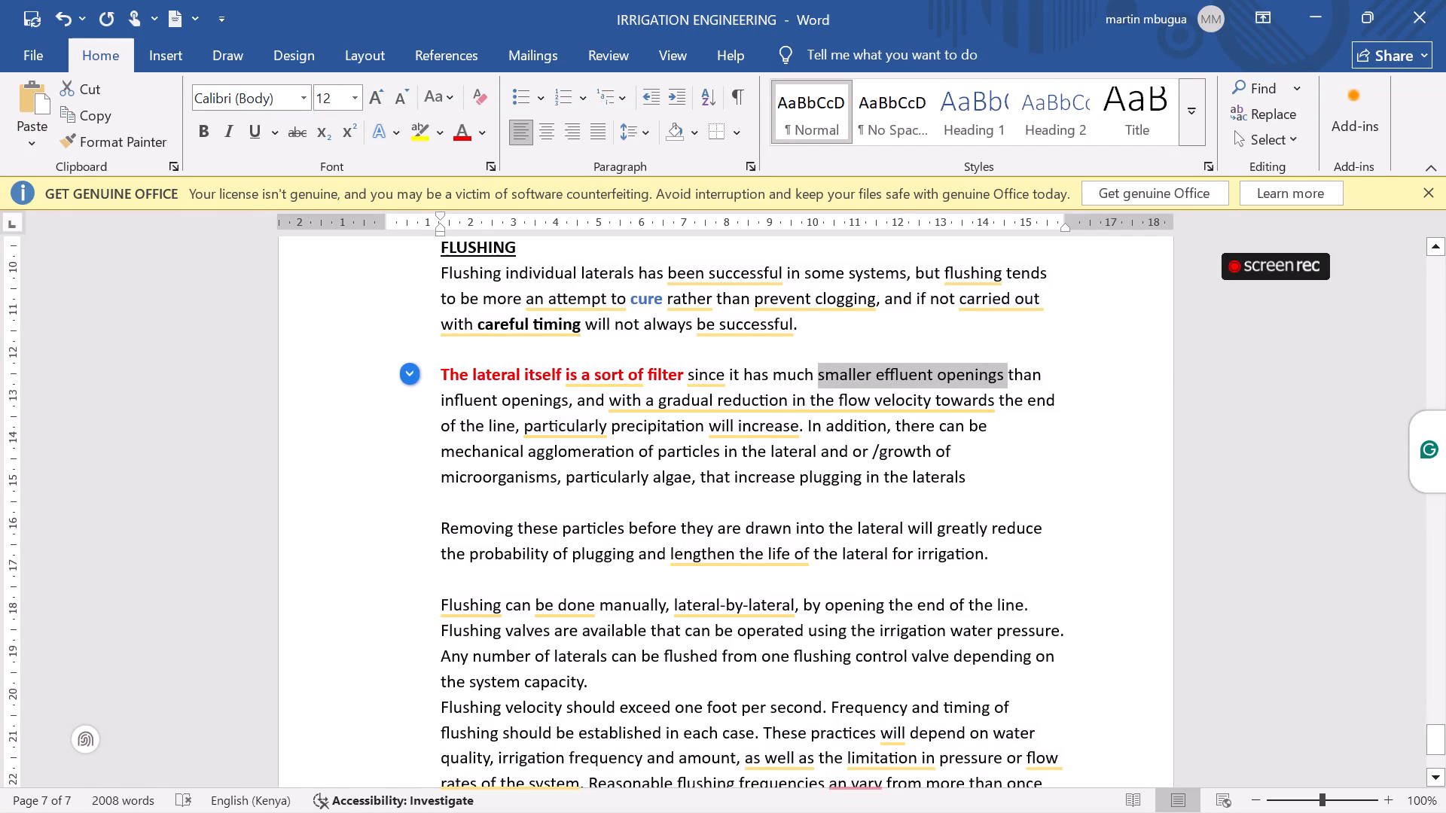
{"action": "left_click", "coordinate": [1012, 335]}
{"action": "left_click", "coordinate": [1072, 418]}
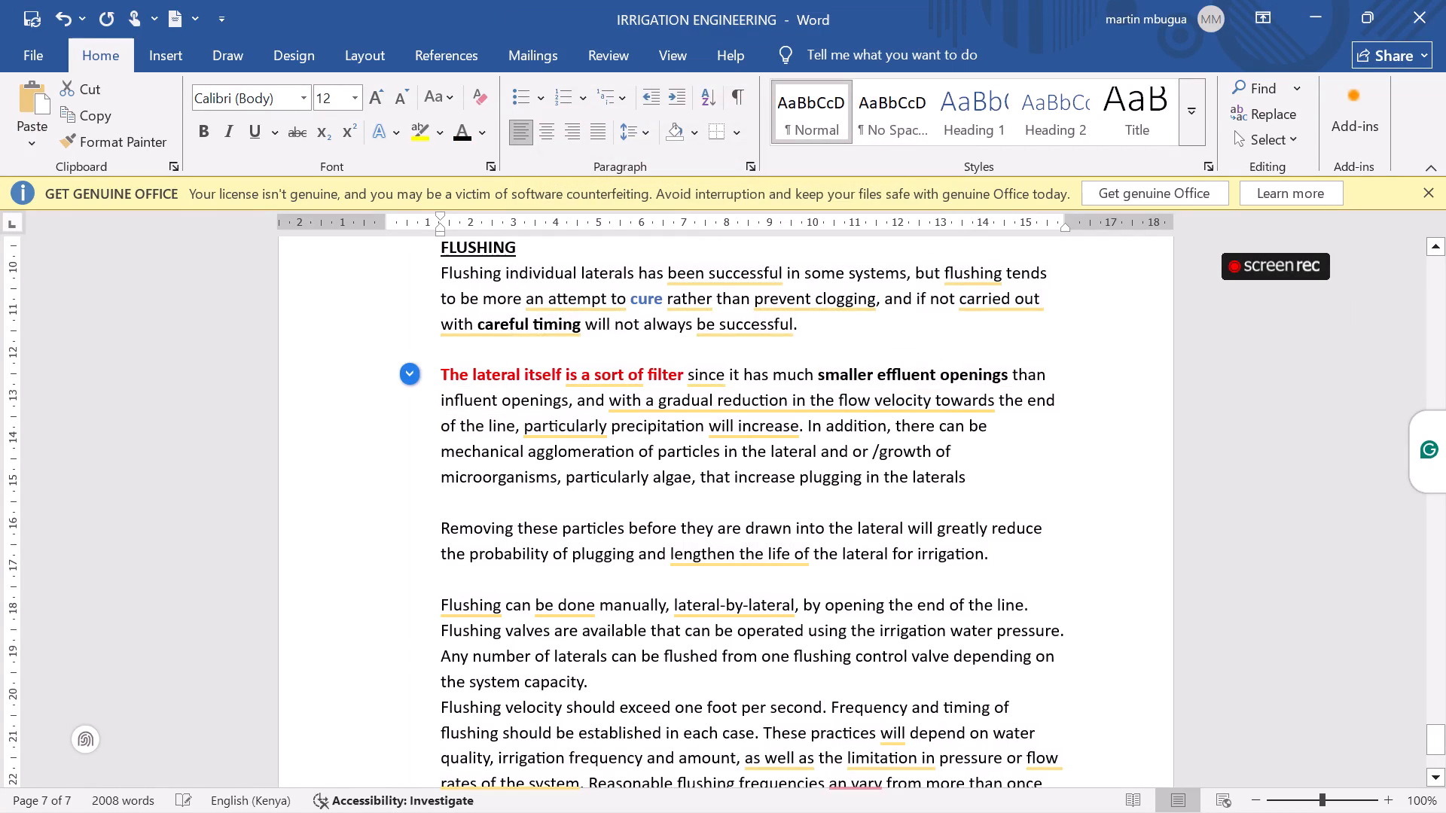
Make "gradual reduction in the flow velocity towards the end of the line" bold.
{"action": "left_click_drag", "start_coordinate": [656, 401], "coordinate": [670, 401]}
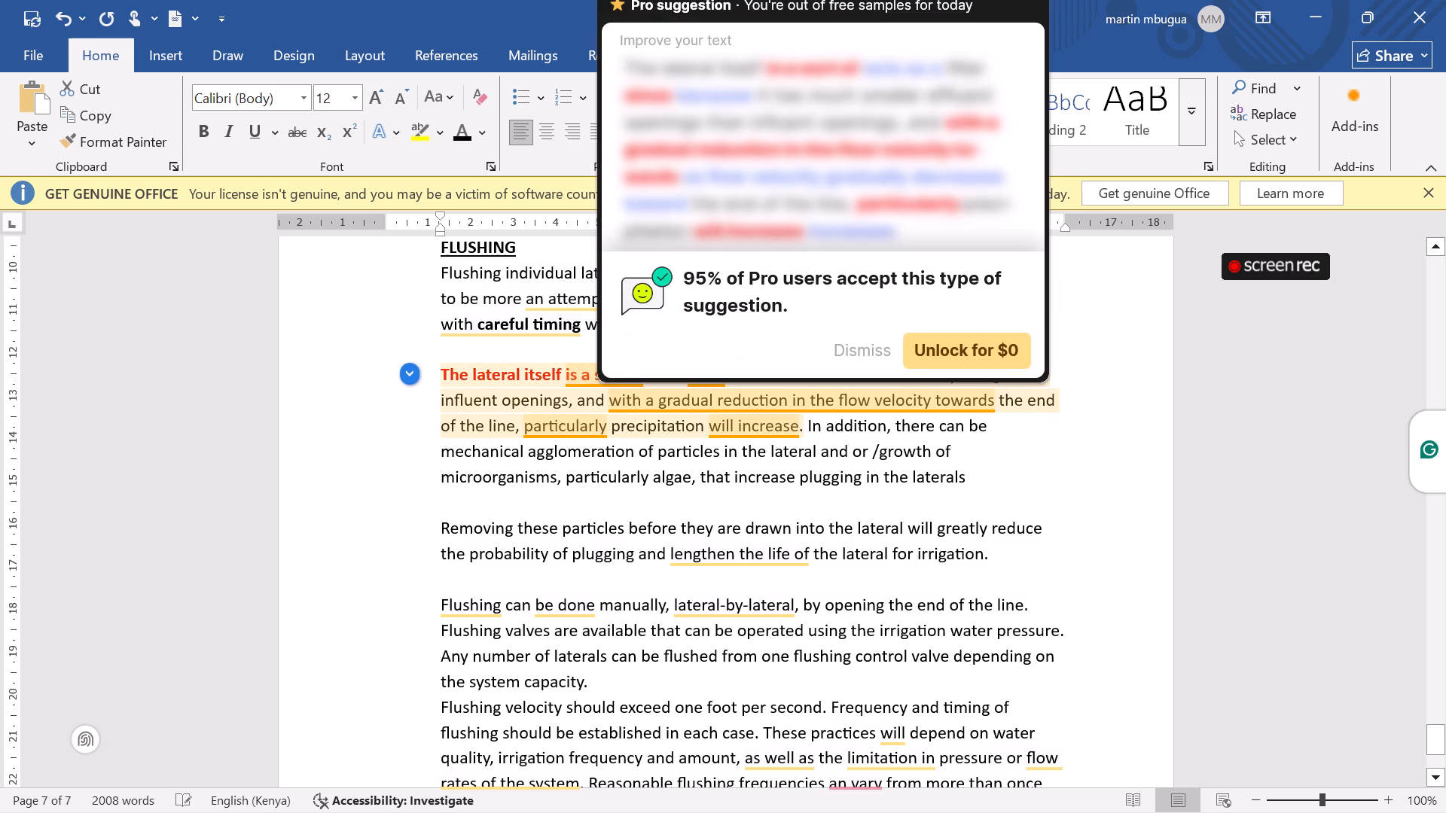
{"action": "left_click_drag", "start_coordinate": [670, 401], "coordinate": [818, 409]}
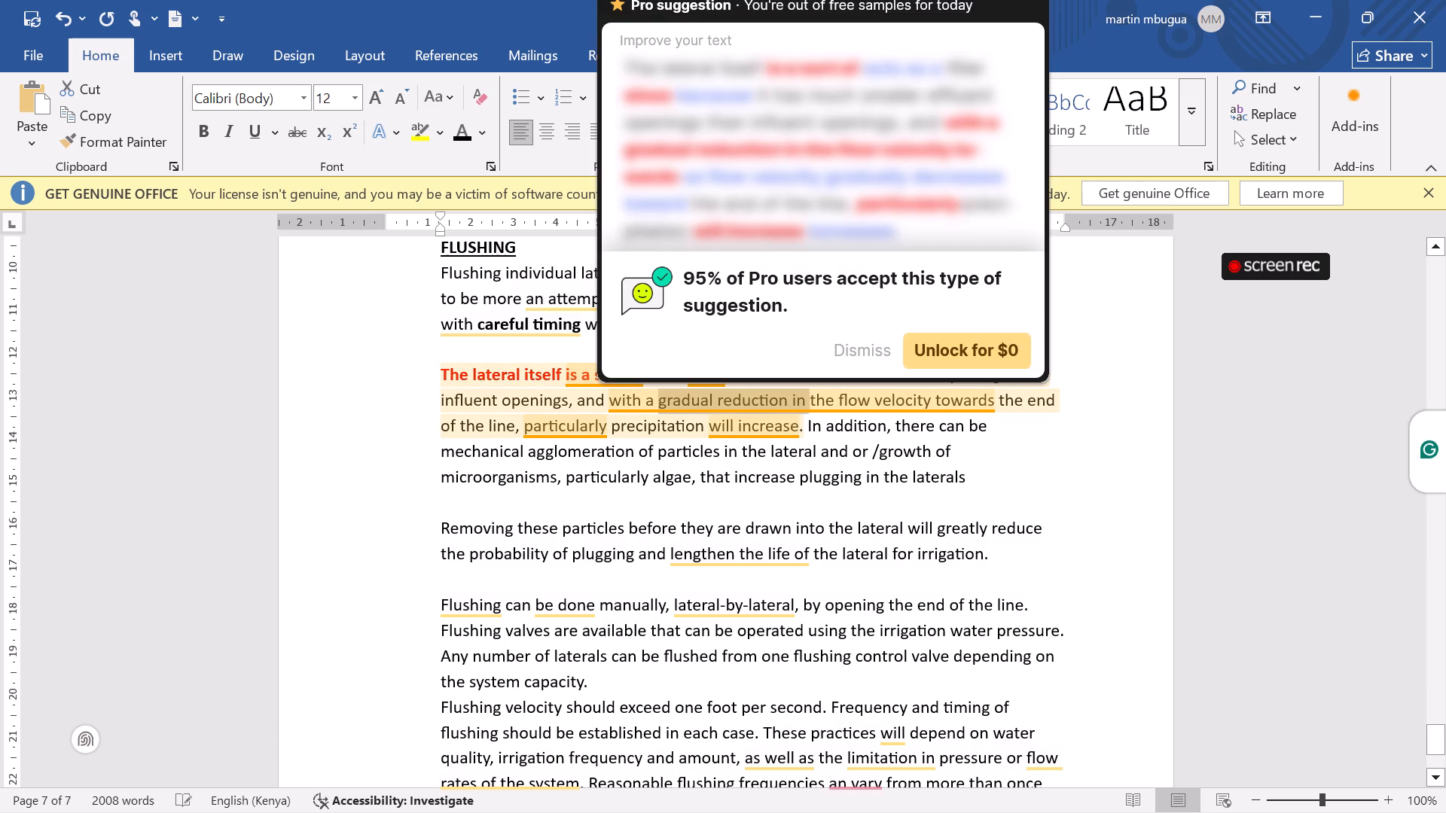
{"action": "left_click_drag", "start_coordinate": [818, 409], "coordinate": [938, 405]}
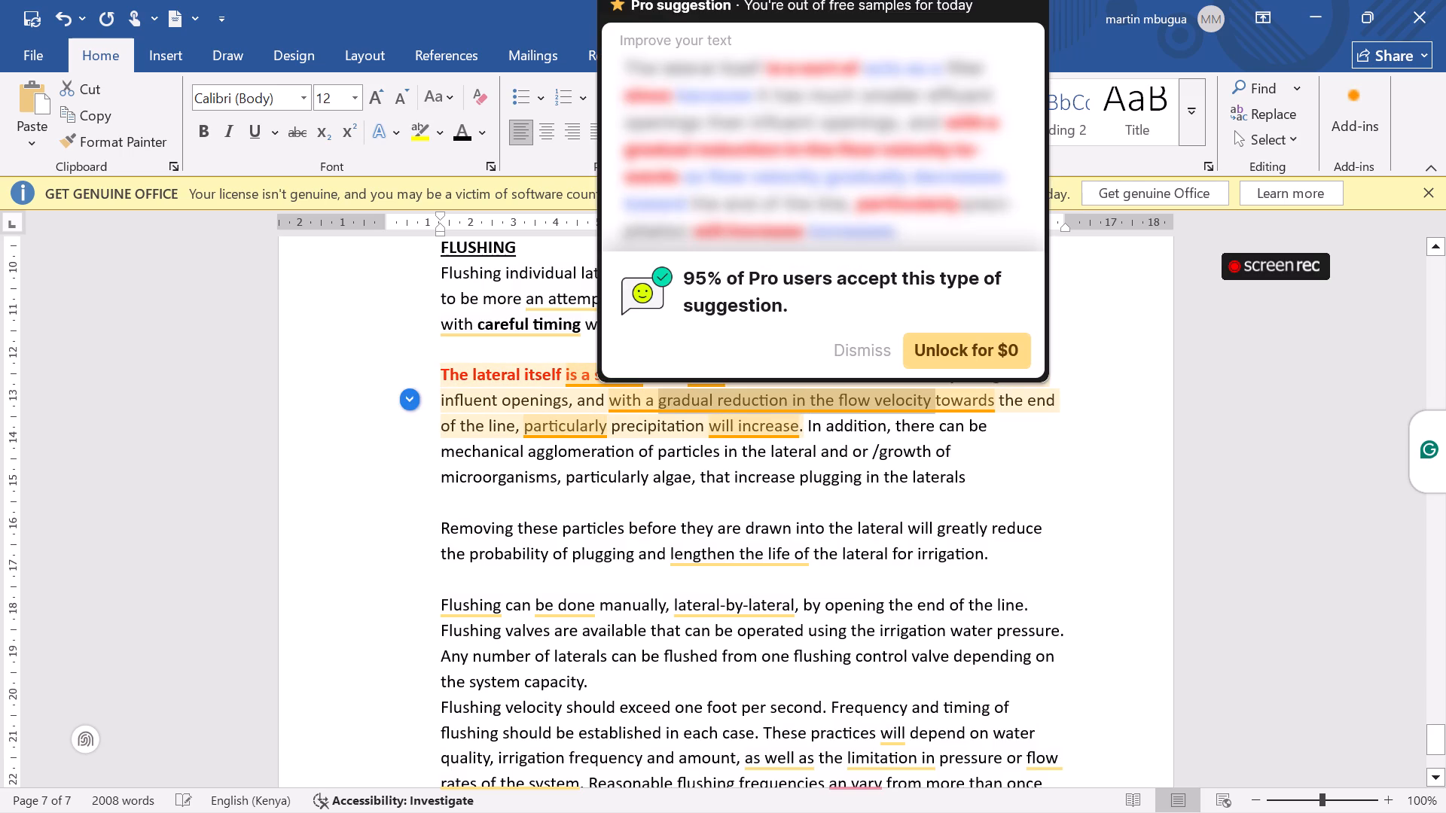
{"action": "left_click_drag", "start_coordinate": [938, 405], "coordinate": [511, 430]}
{"action": "left_click", "coordinate": [528, 391]}
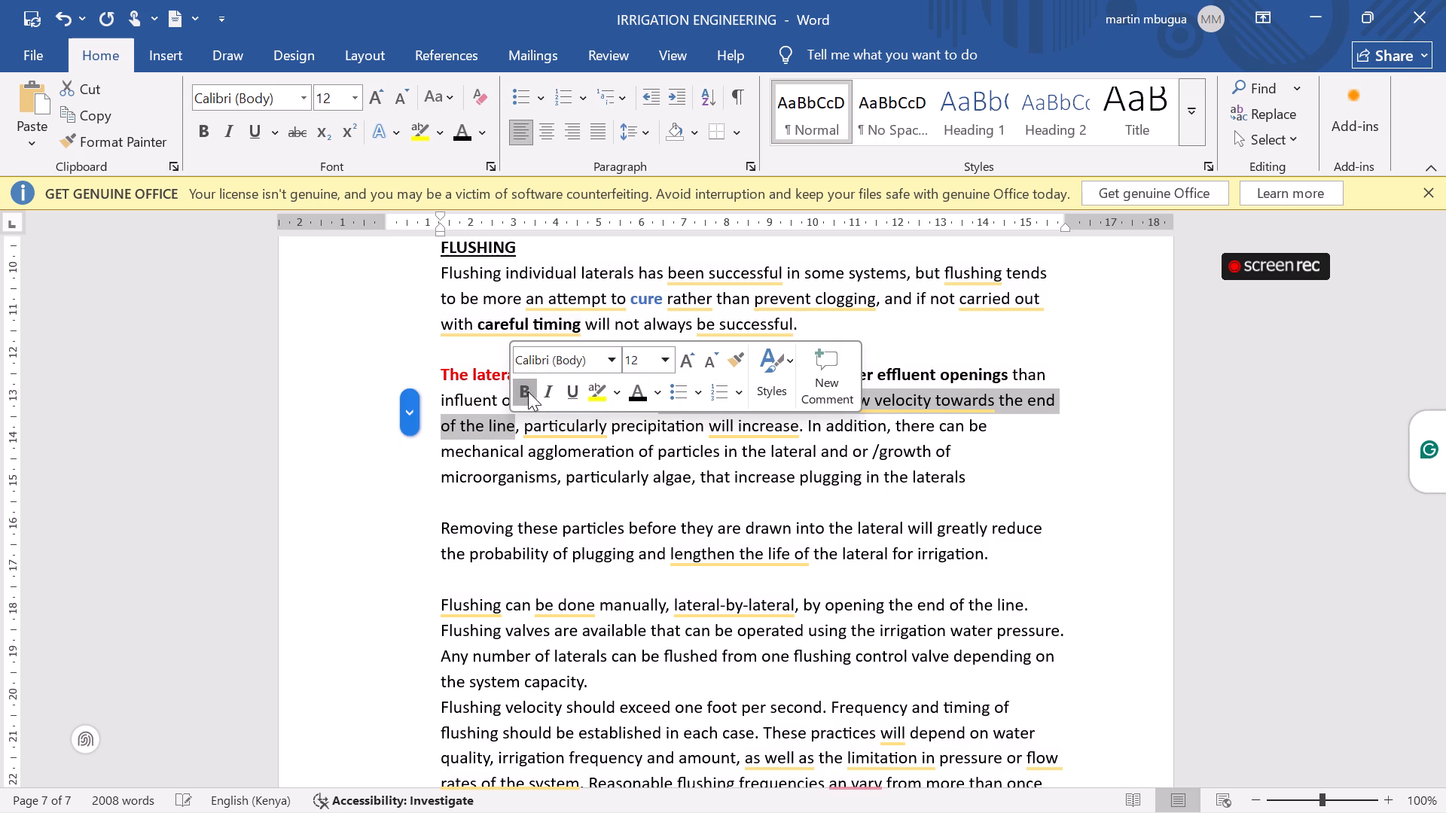
{"action": "left_click", "coordinate": [1069, 436]}
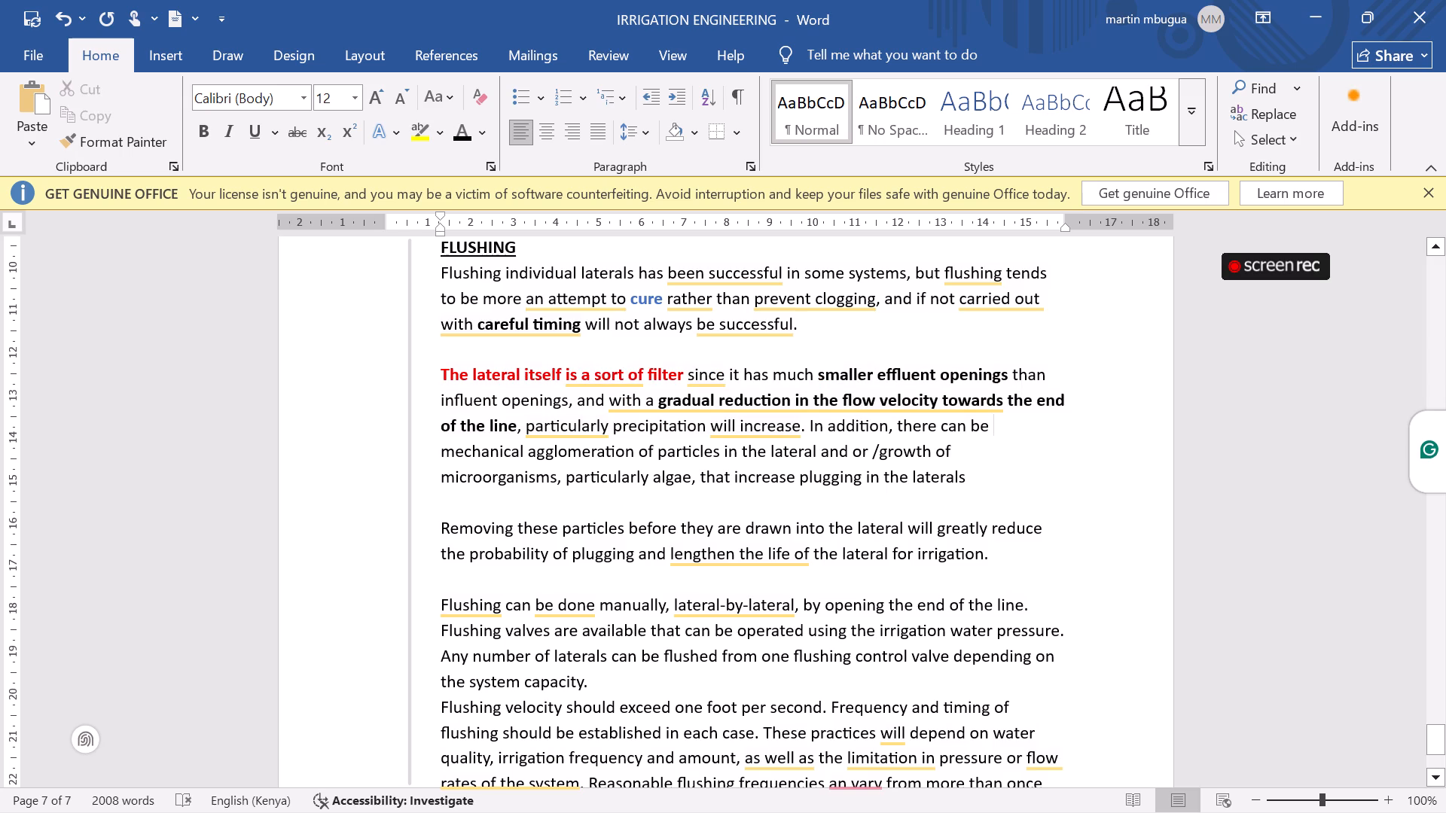
Insert two line breaks before "In addition, there can be mechanical agglomeration" to start a separate paragraph block.
{"action": "left_click", "coordinate": [807, 428]}
{"action": "key", "text": "shift+Return"}
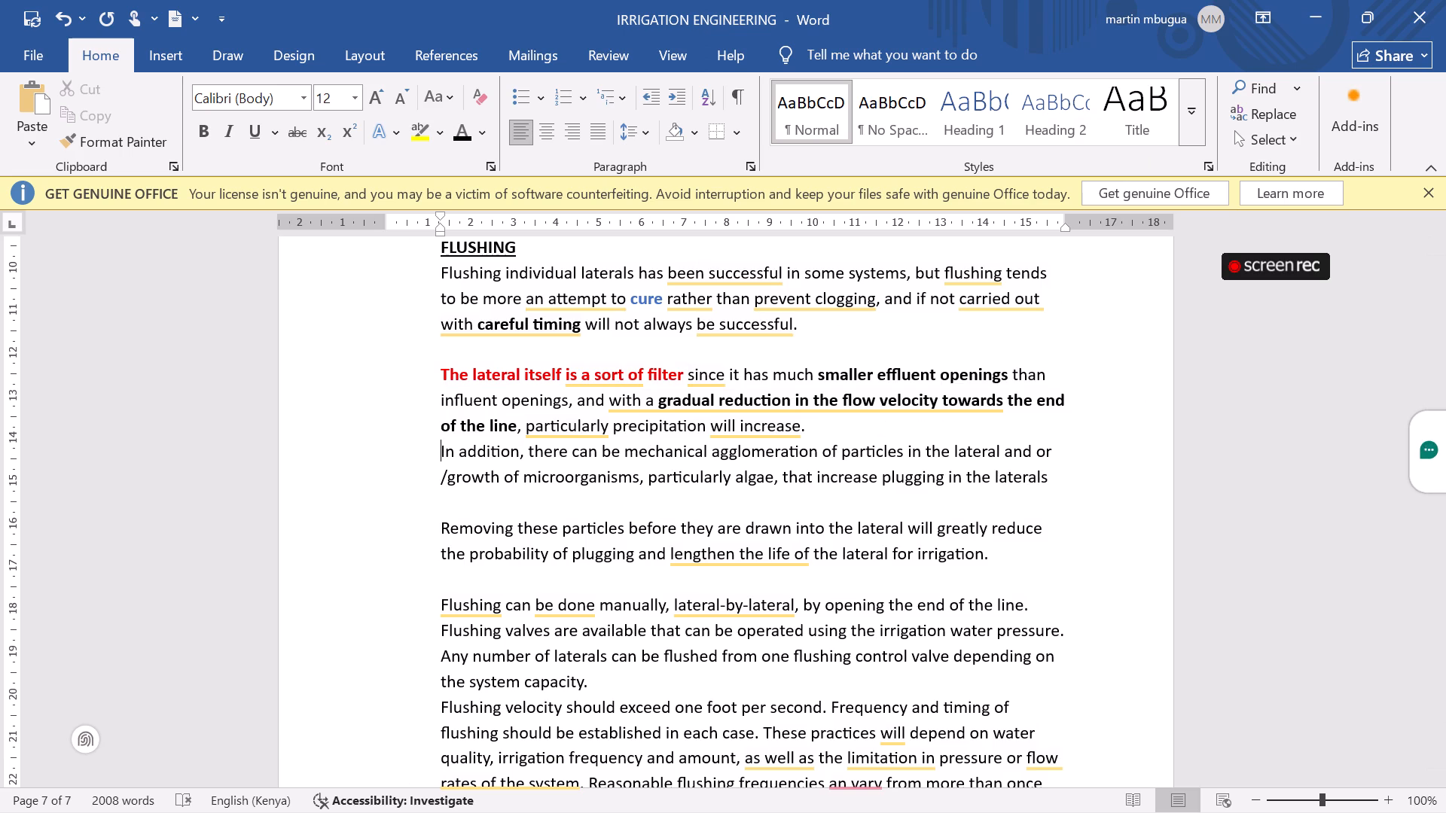
{"action": "key", "text": "shift+Return"}
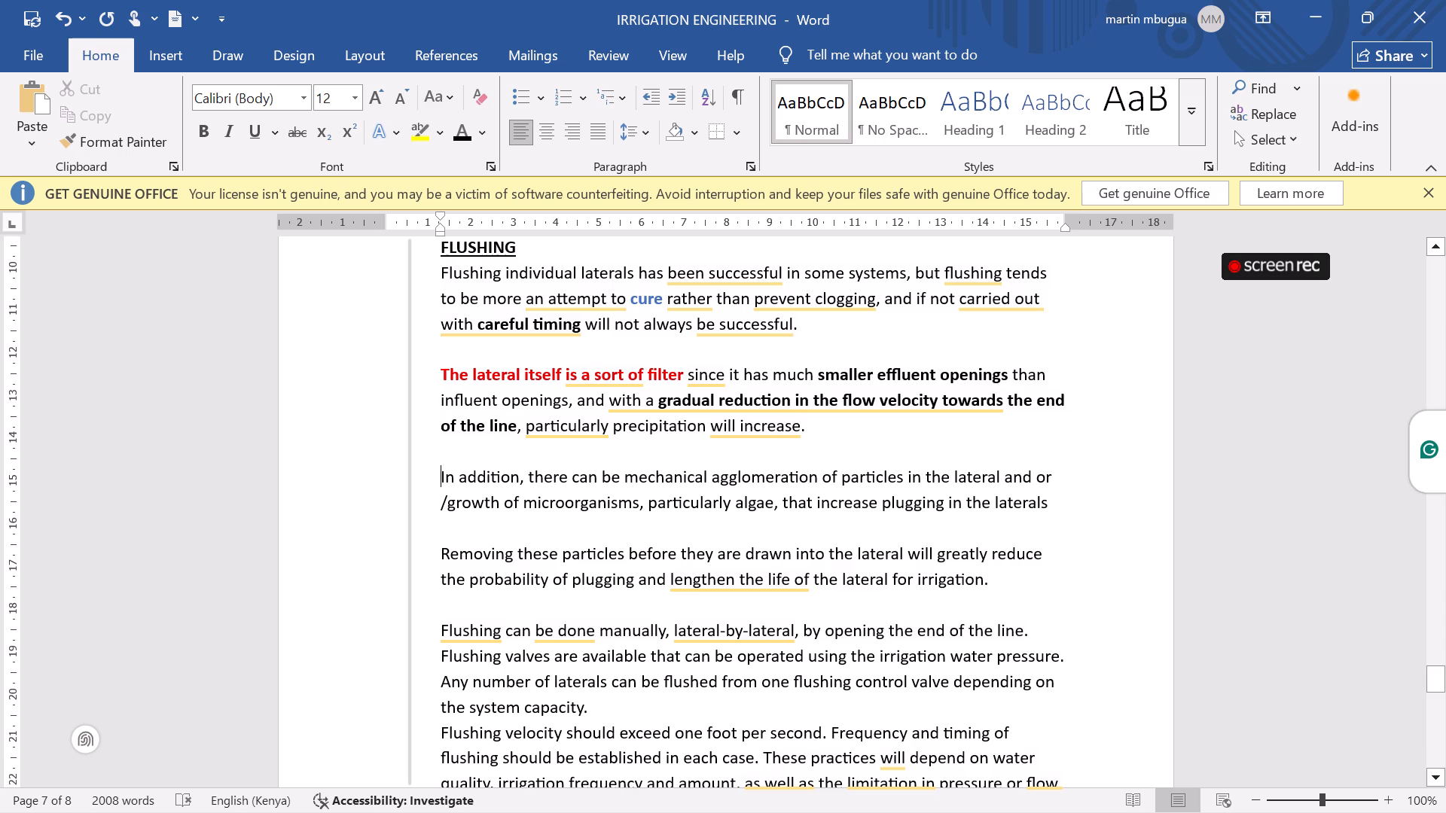
Set the font colour of "be mechanical agglomeration" in the "In addition" sentence to red.
{"action": "left_click_drag", "start_coordinate": [621, 477], "coordinate": [752, 473]}
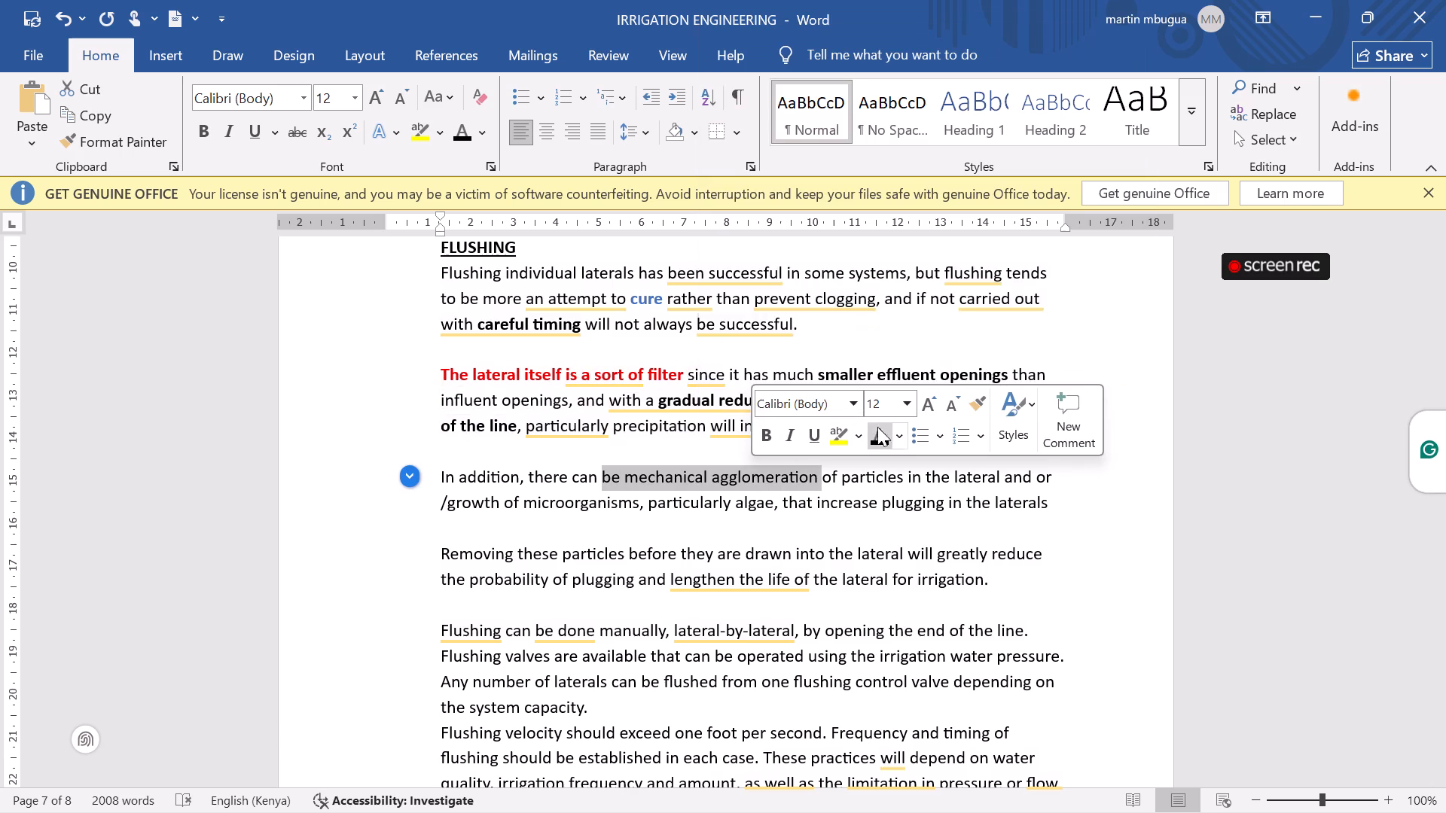
{"action": "left_click", "coordinate": [902, 431]}
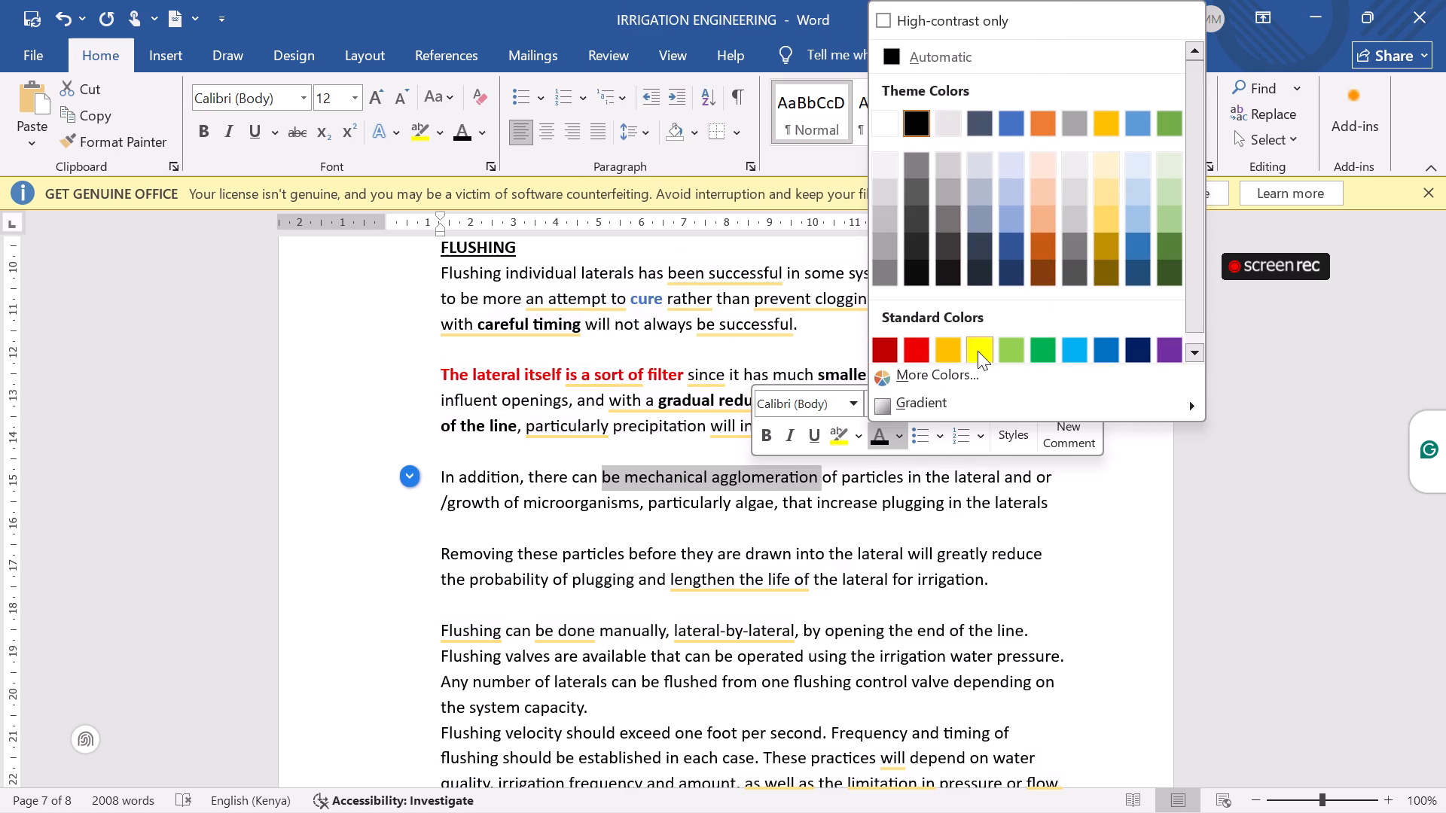
{"action": "left_click", "coordinate": [917, 349]}
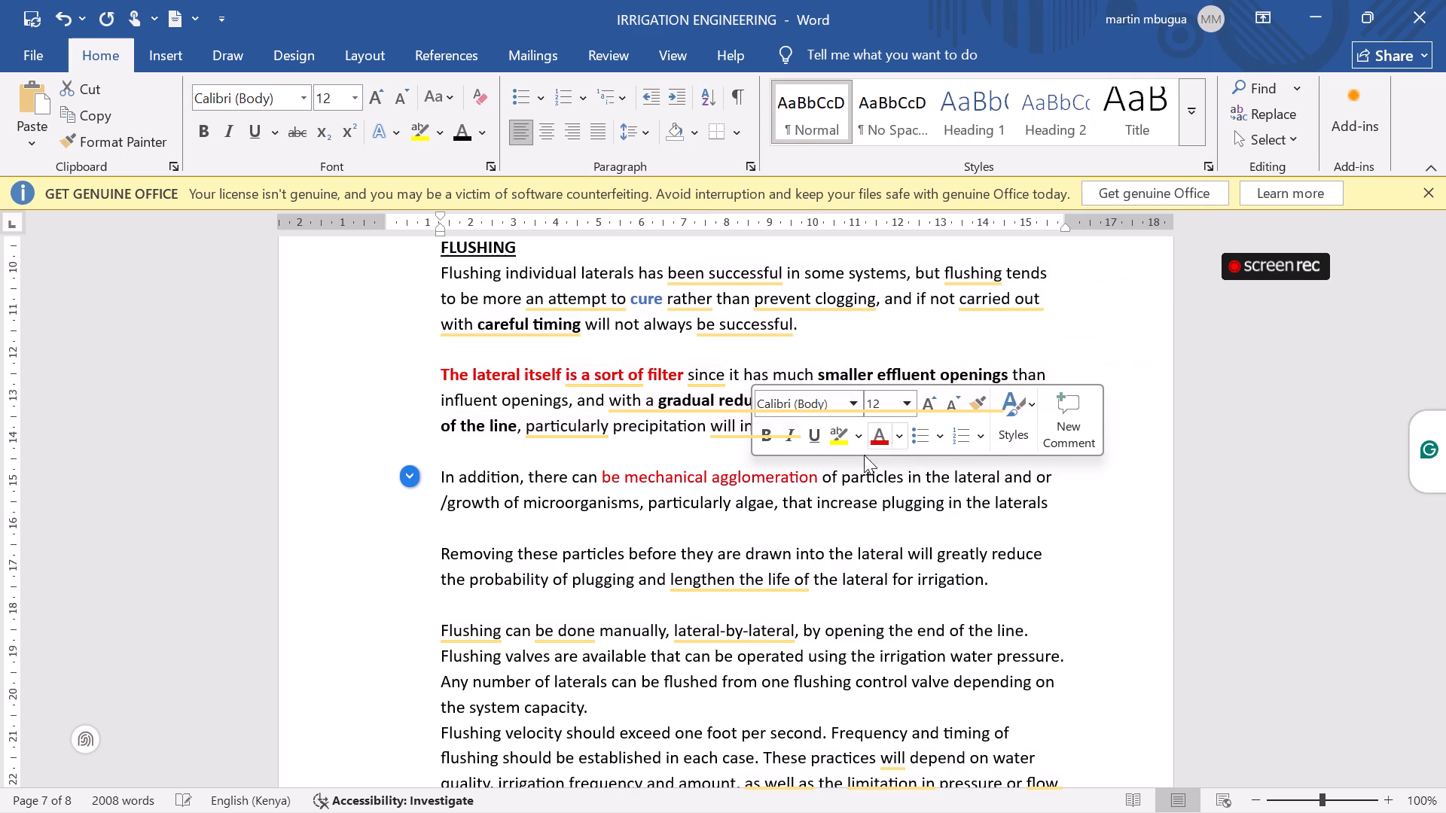
{"action": "left_click", "coordinate": [920, 480]}
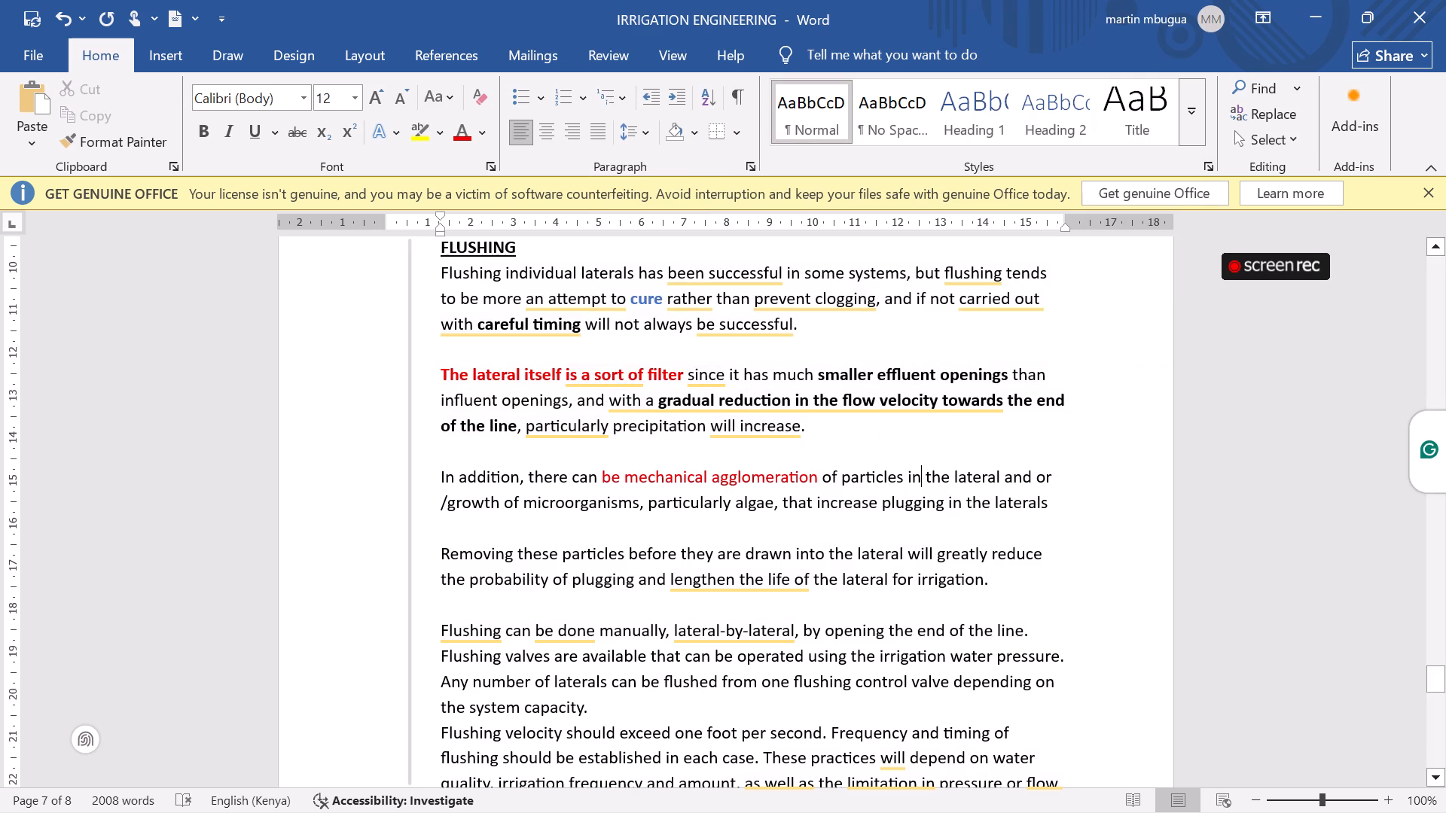
Set "growth of microorganisms" in the "In addition" paragraph to red italic text.
{"action": "left_click_drag", "start_coordinate": [447, 507], "coordinate": [595, 498]}
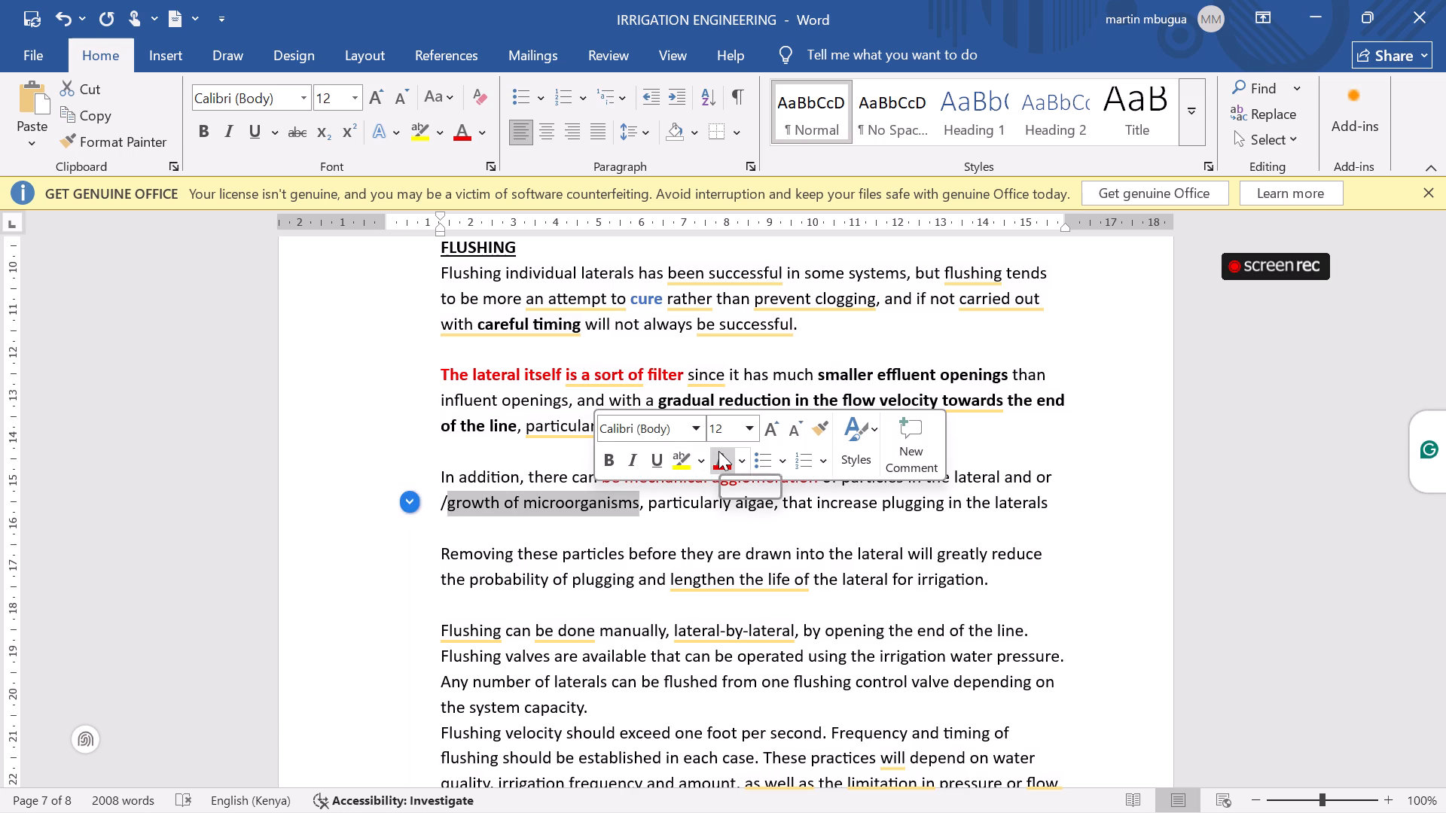
{"action": "left_click", "coordinate": [719, 455]}
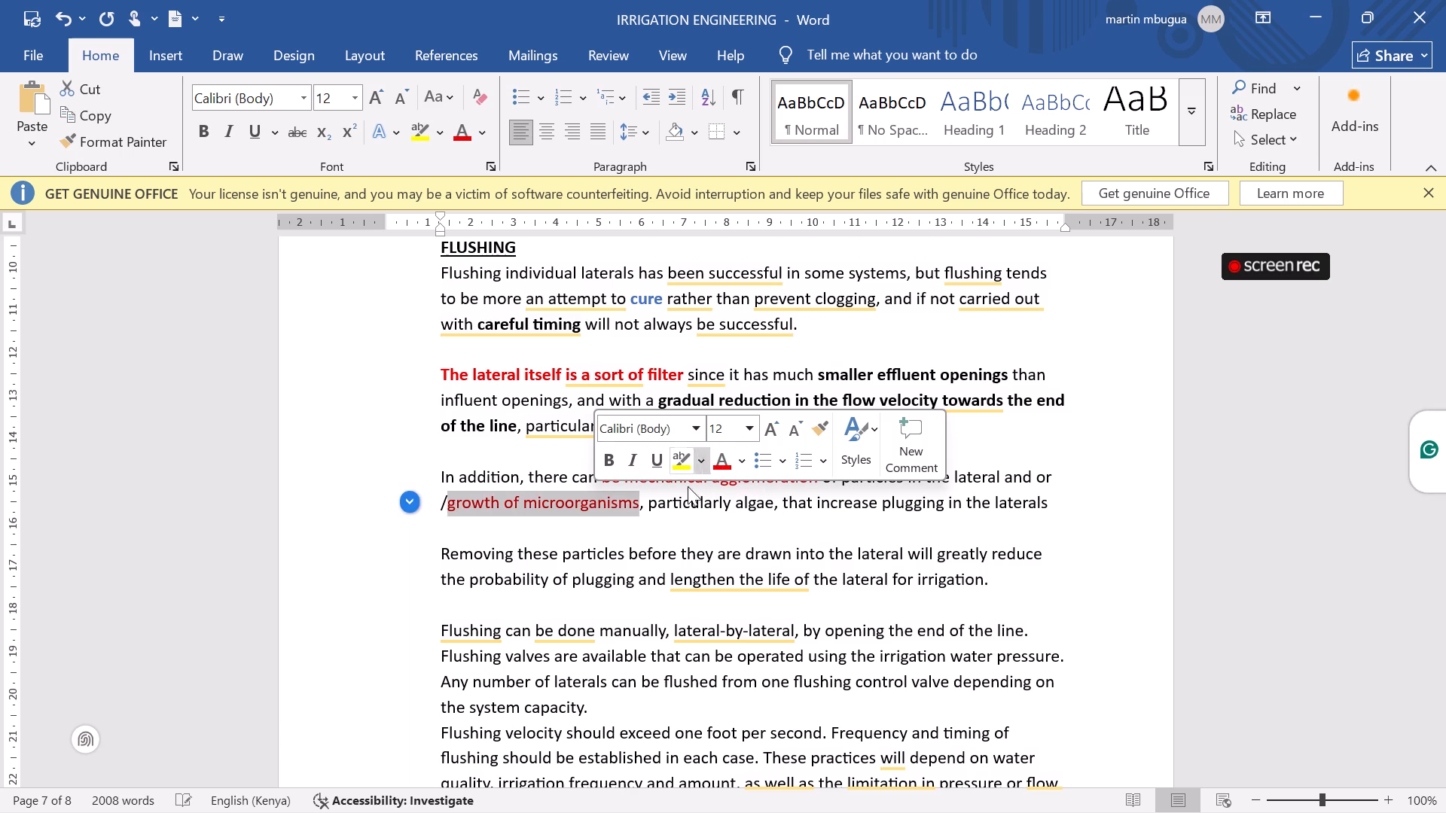
{"action": "left_click", "coordinate": [629, 460]}
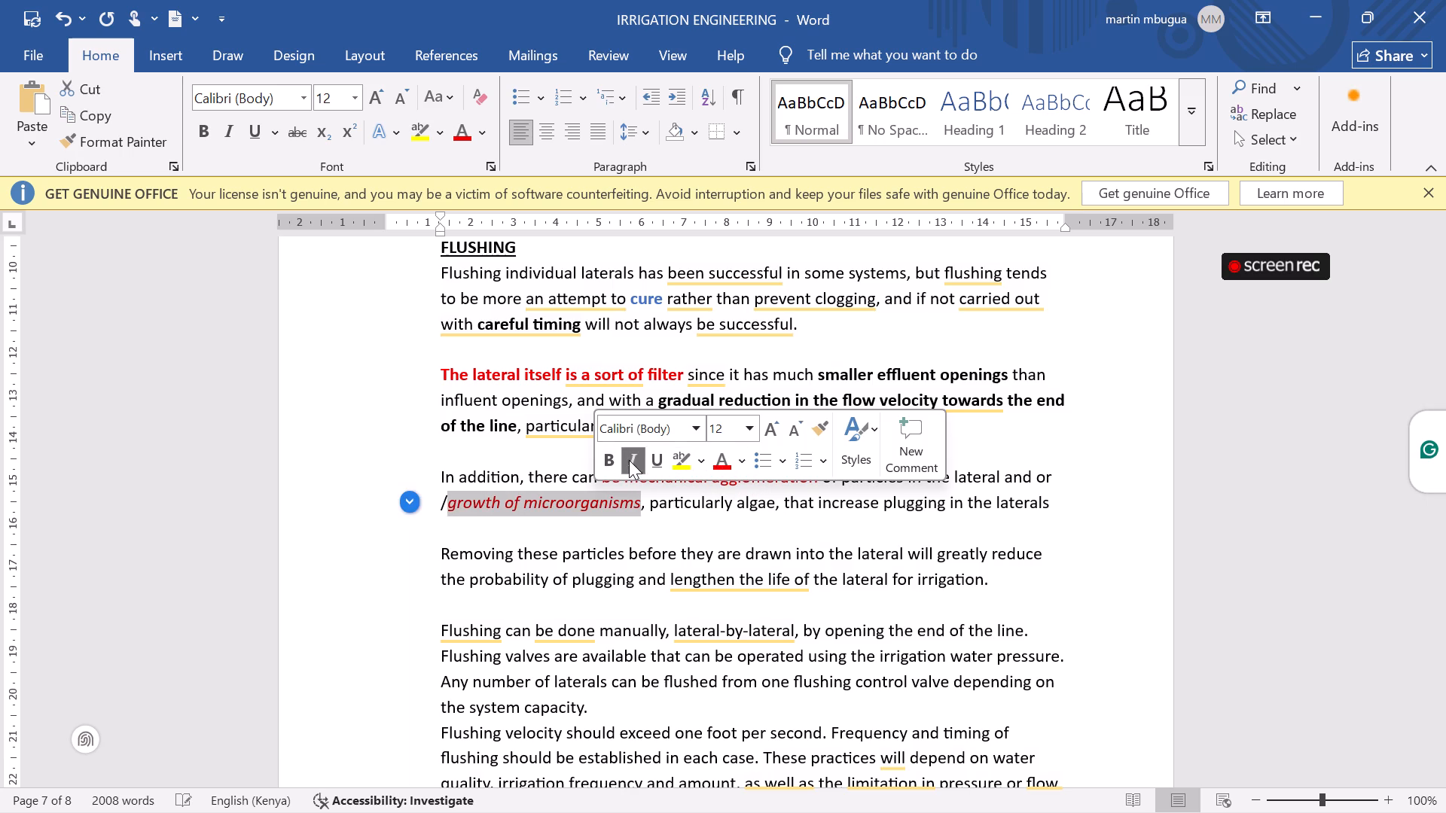
{"action": "left_click", "coordinate": [642, 512]}
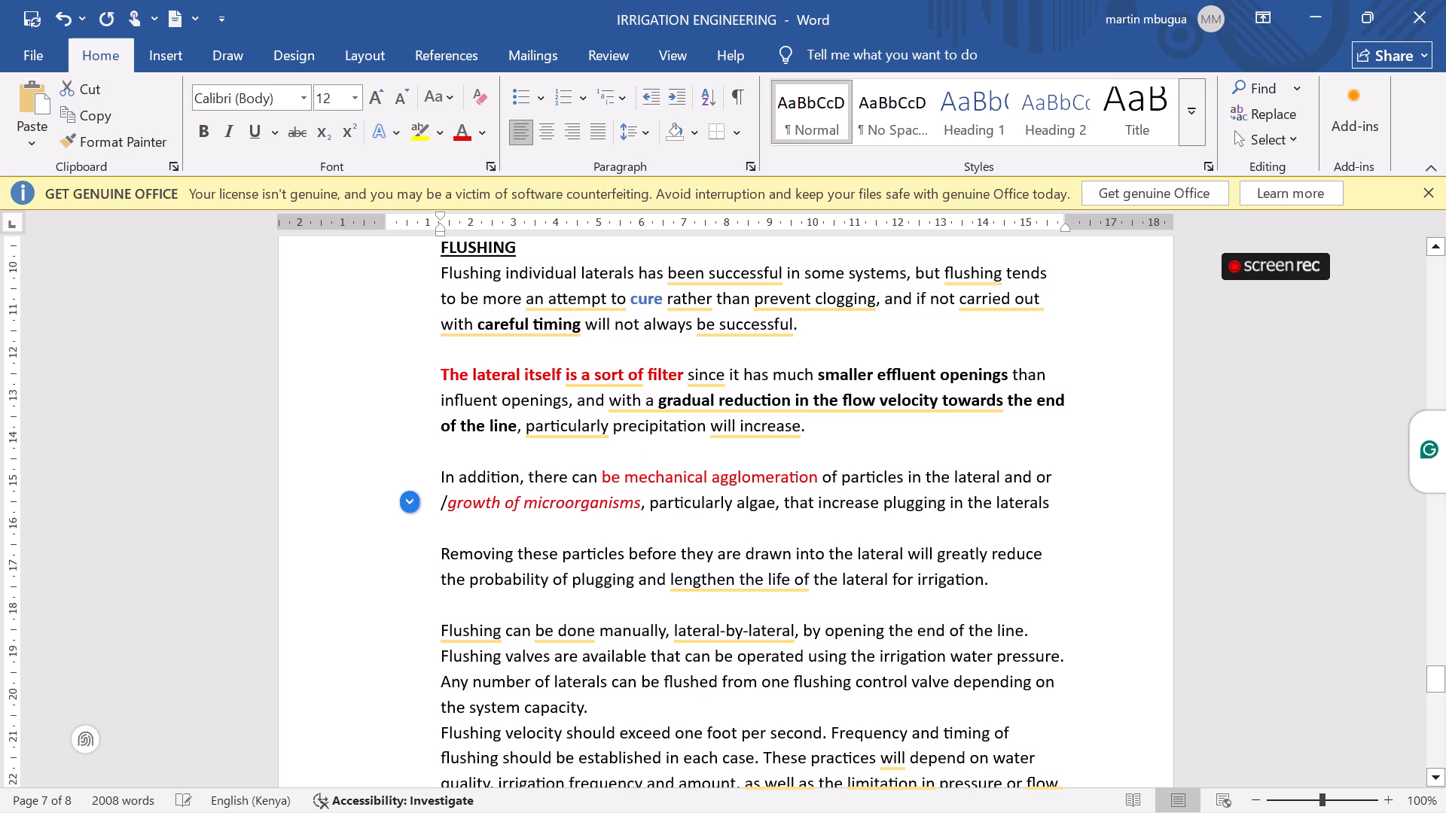
Italicise "mechanical agglomeration" in the "In addition" sentence.
{"action": "left_click_drag", "start_coordinate": [623, 470], "coordinate": [756, 468]}
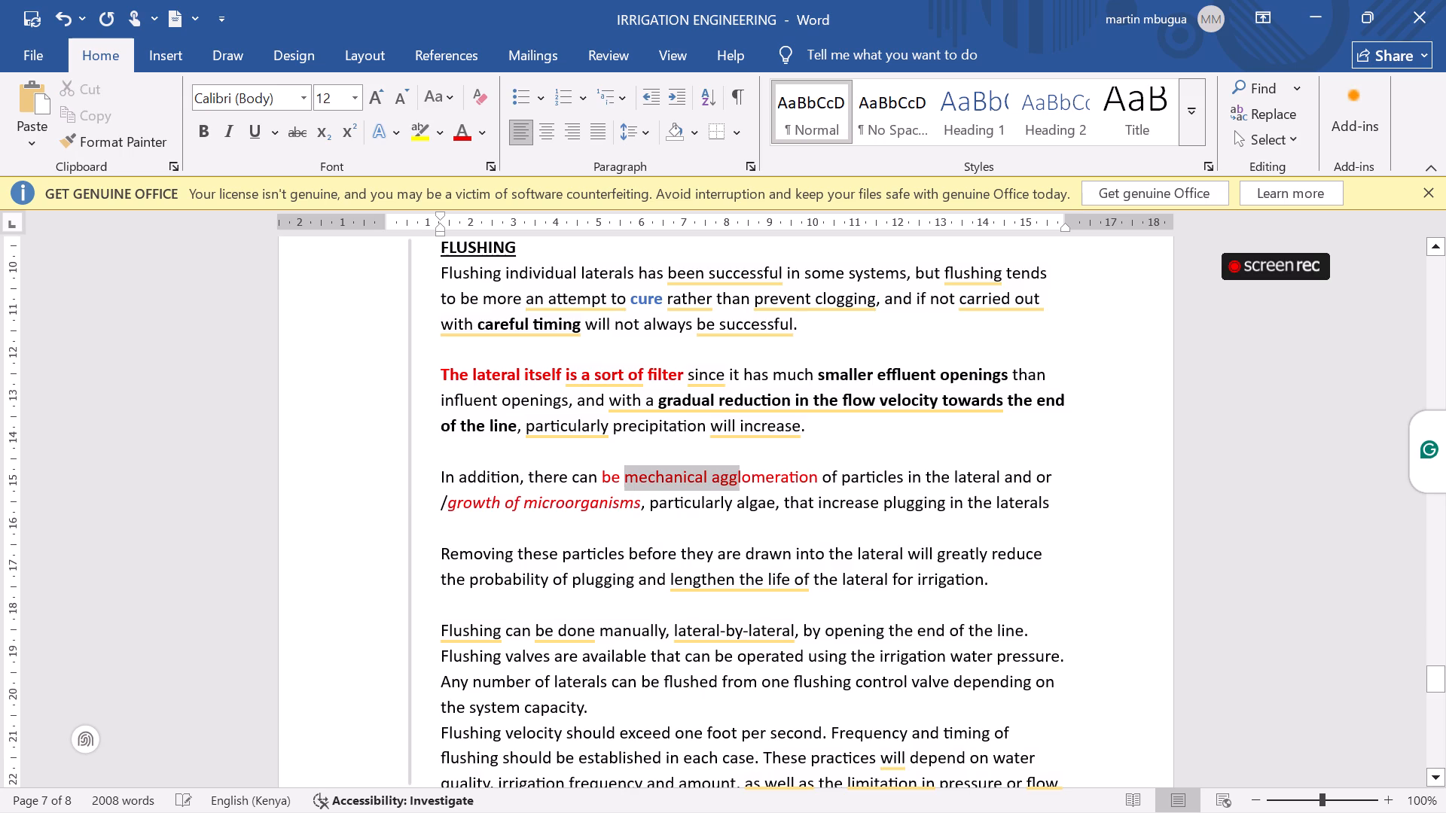
{"action": "left_click_drag", "start_coordinate": [756, 468], "coordinate": [804, 475]}
{"action": "left_click", "coordinate": [838, 434]}
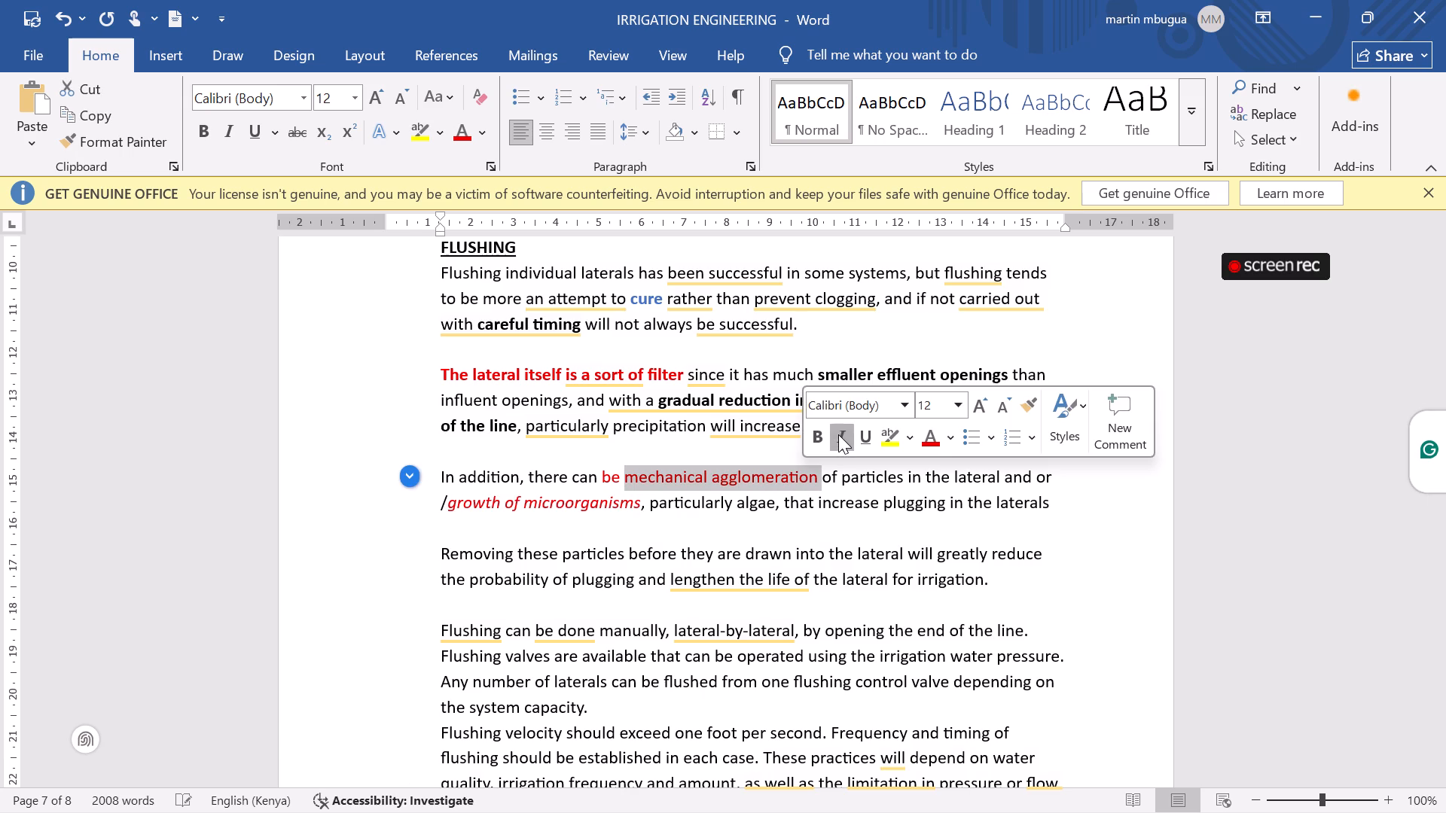
{"action": "left_click", "coordinate": [868, 548]}
Italicise "that increase plugging in the laterals" at the end of the "In addition" paragraph.
{"action": "scroll", "coordinate": [868, 548], "scroll_direction": "down", "scroll_amount": 1}
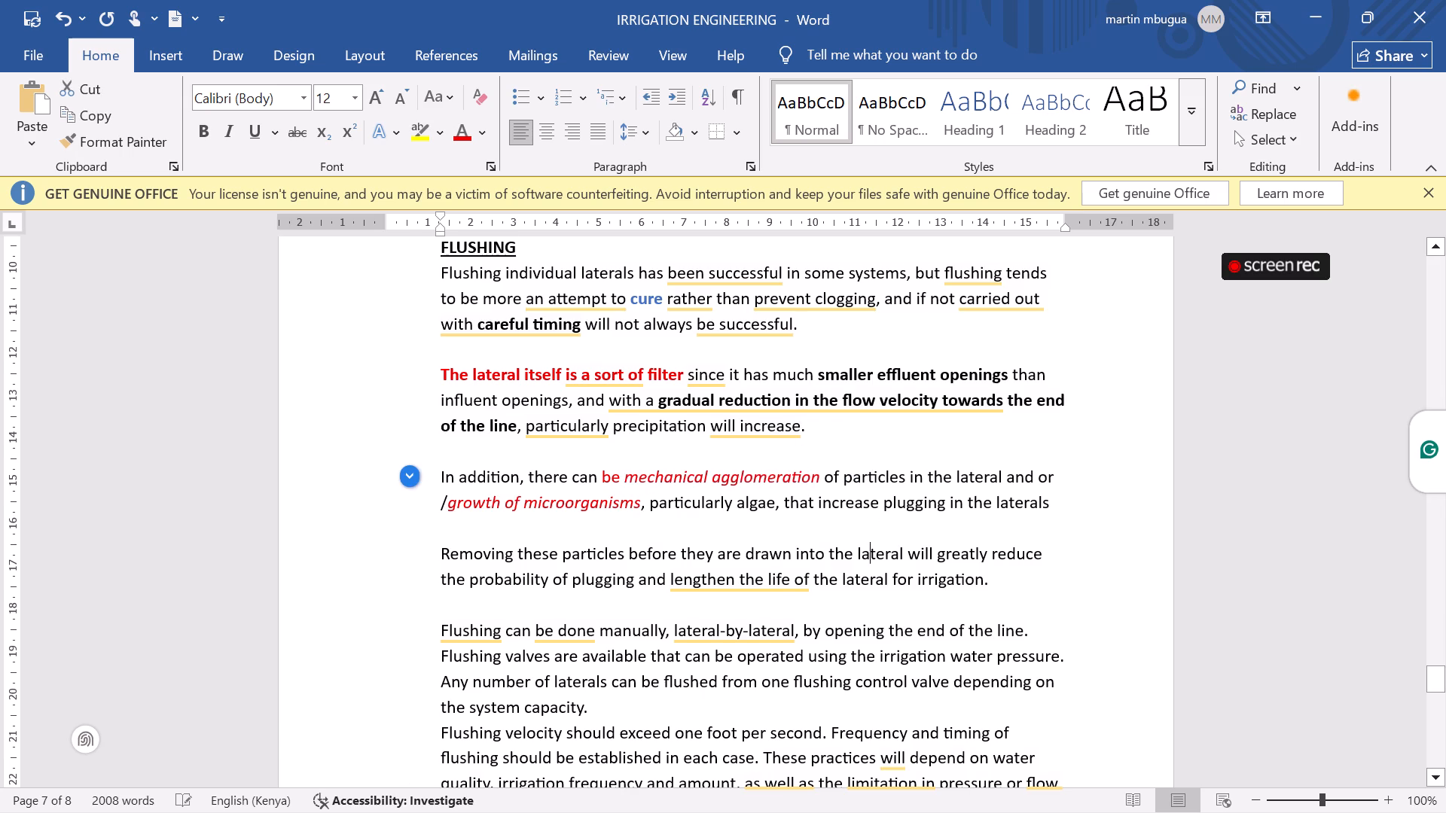
{"action": "scroll", "coordinate": [868, 548], "scroll_direction": "down", "scroll_amount": 1}
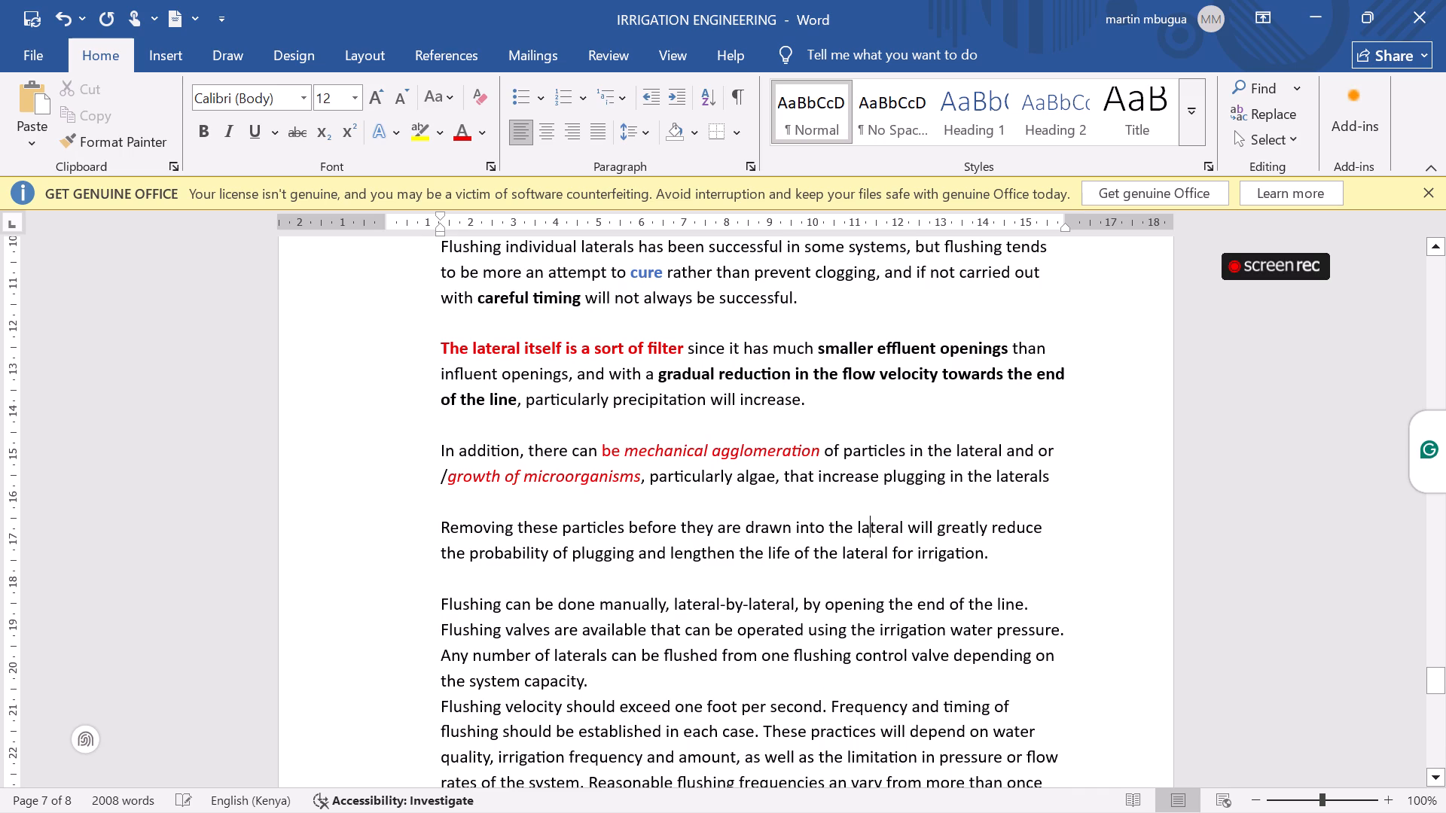
{"action": "left_click_drag", "start_coordinate": [786, 475], "coordinate": [932, 469]}
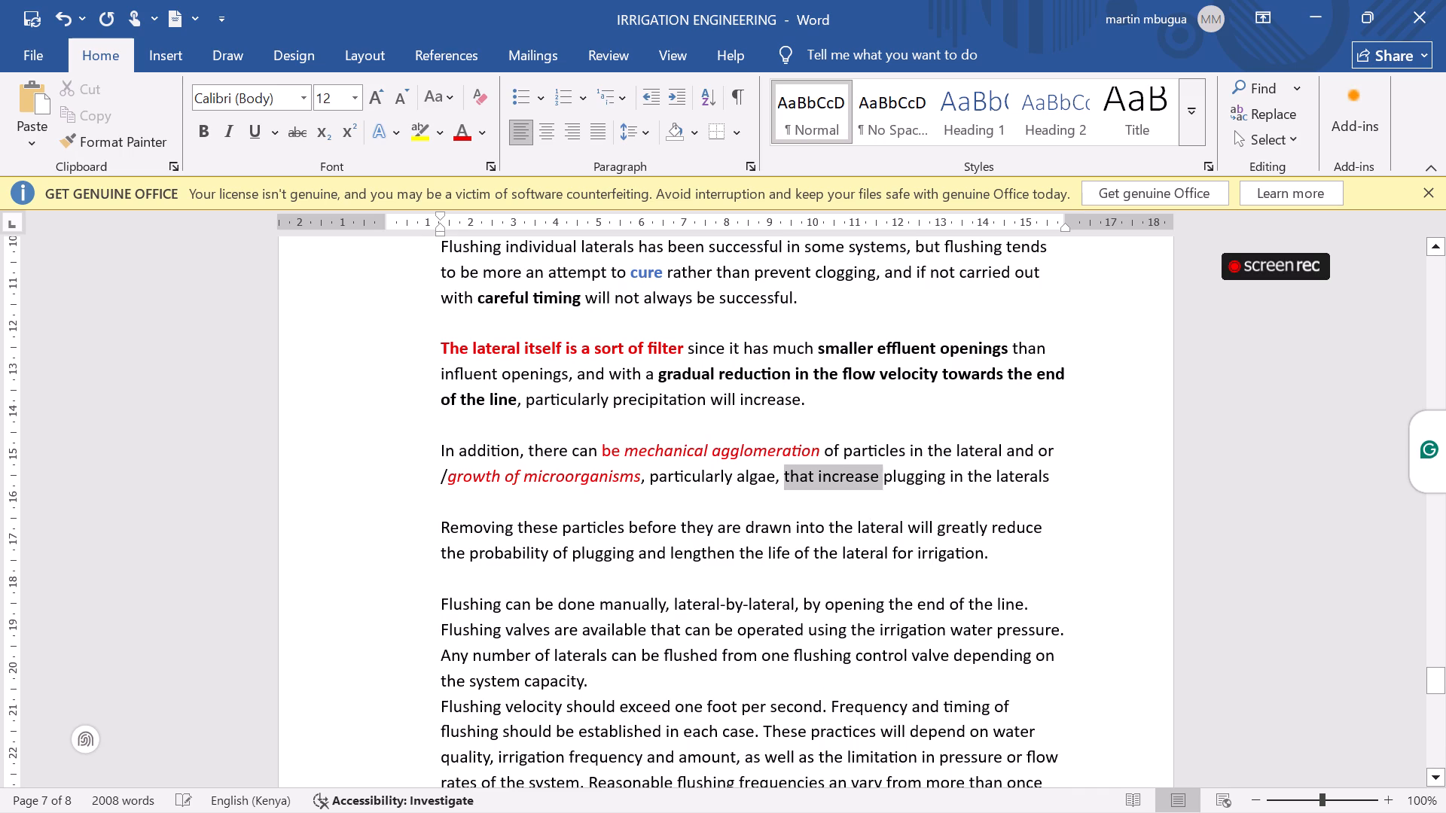
{"action": "left_click_drag", "start_coordinate": [932, 469], "coordinate": [1037, 479]}
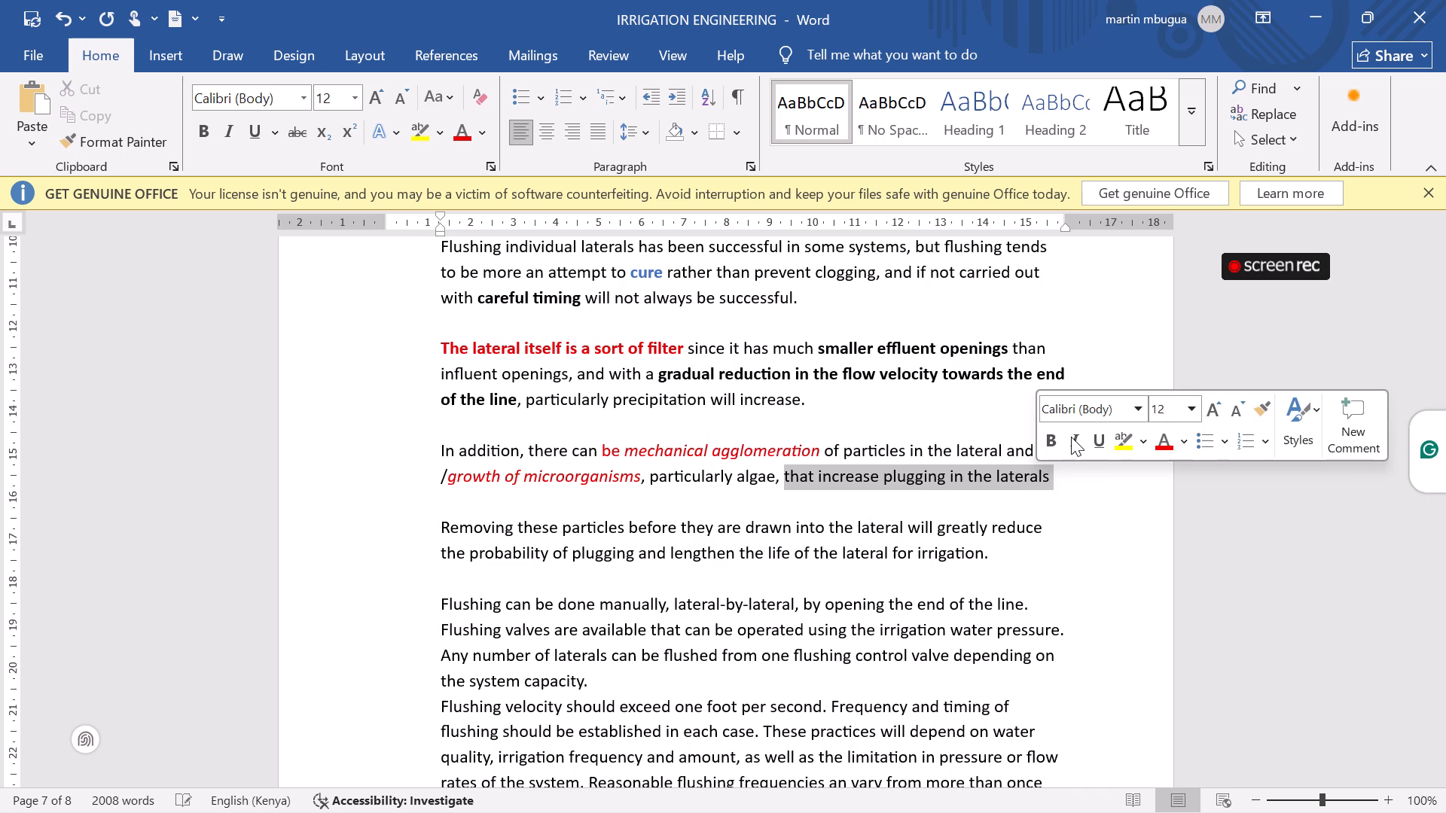
{"action": "left_click", "coordinate": [1071, 437]}
{"action": "left_click", "coordinate": [1084, 488]}
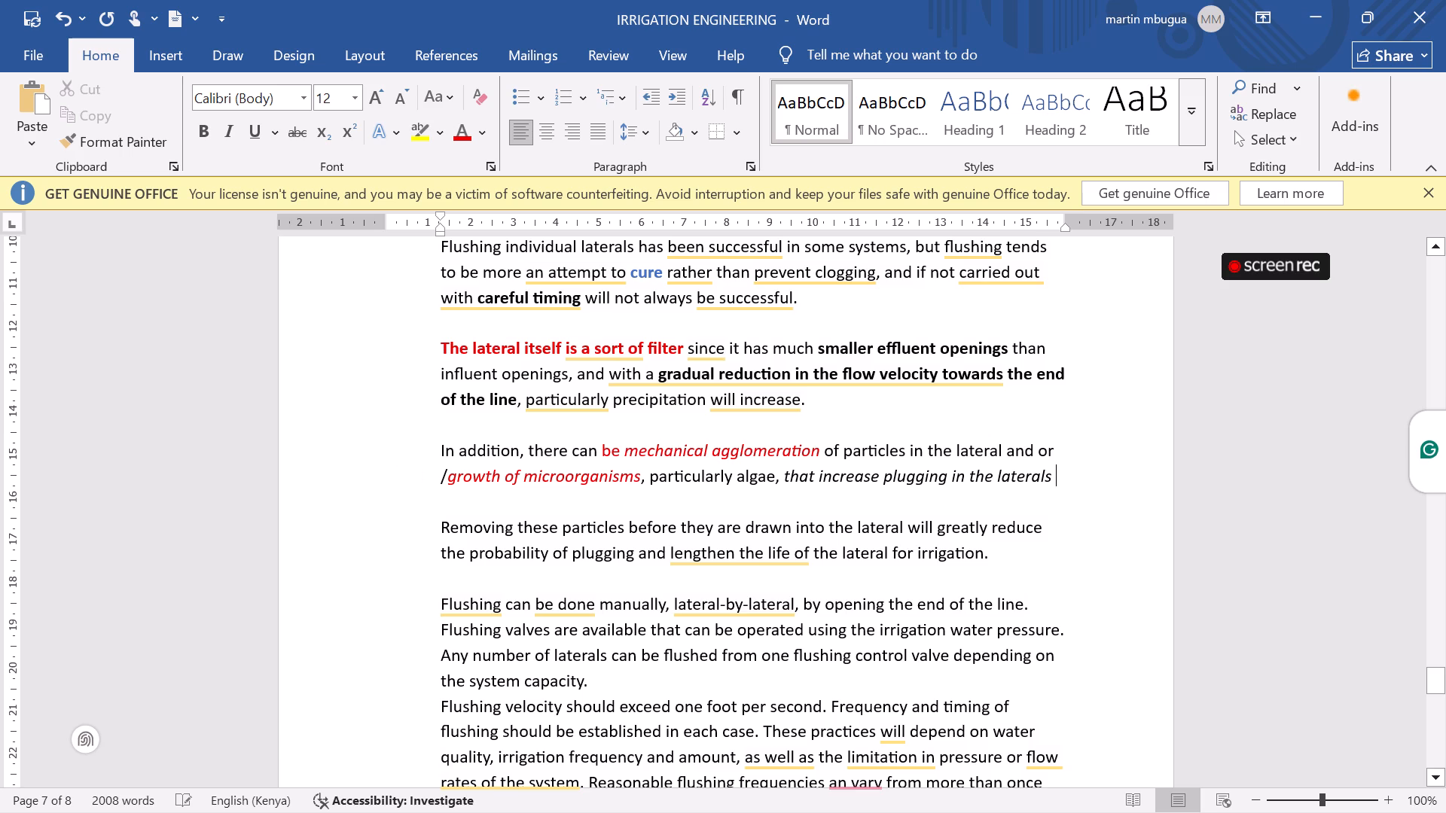
Make "Removing these particles before they are drawn into the lateral" bold and italic with the blue theme font colour.
{"action": "scroll", "coordinate": [915, 642], "scroll_direction": "down", "scroll_amount": 2}
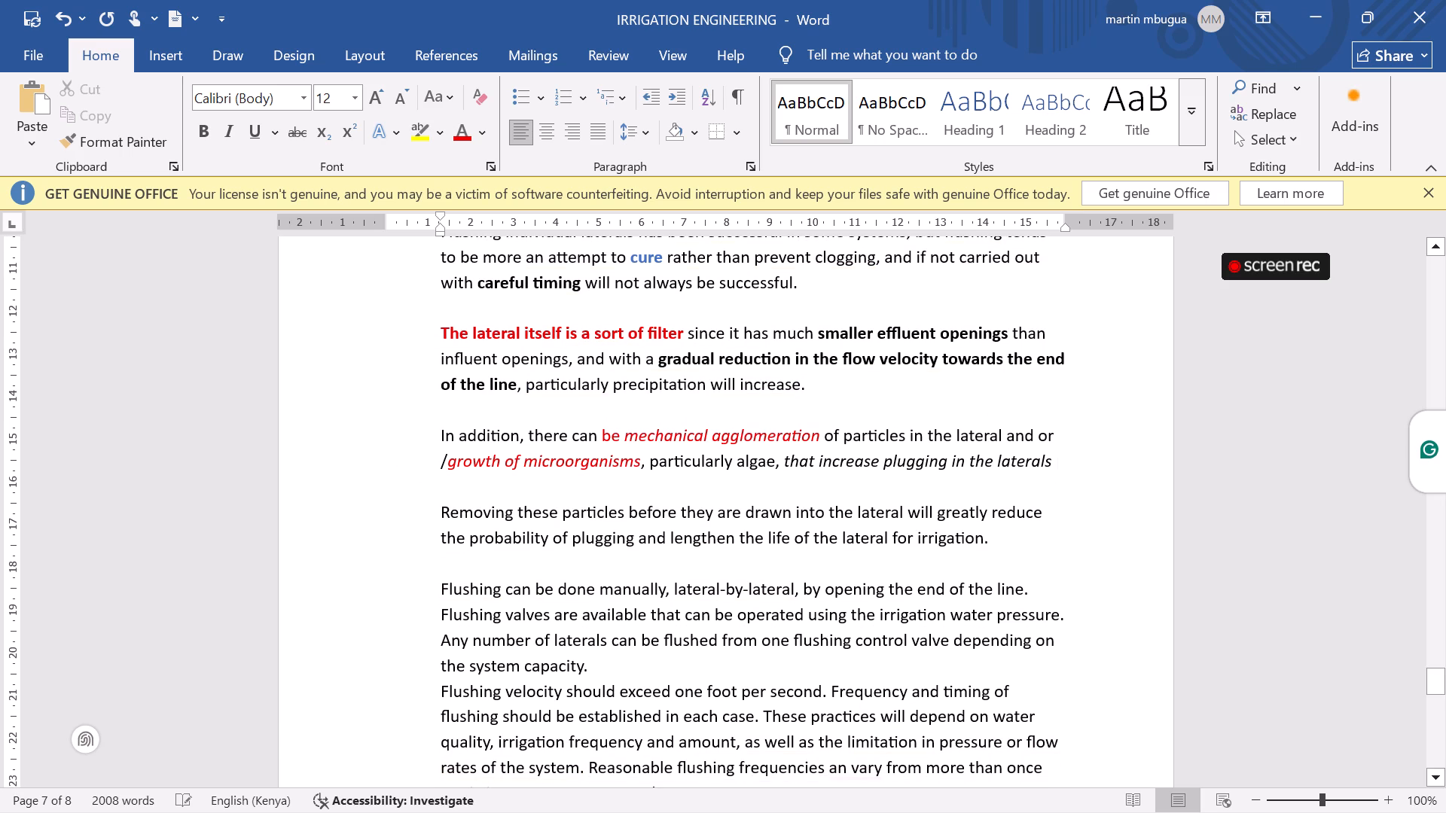
{"action": "scroll", "coordinate": [915, 642], "scroll_direction": "down", "scroll_amount": 1}
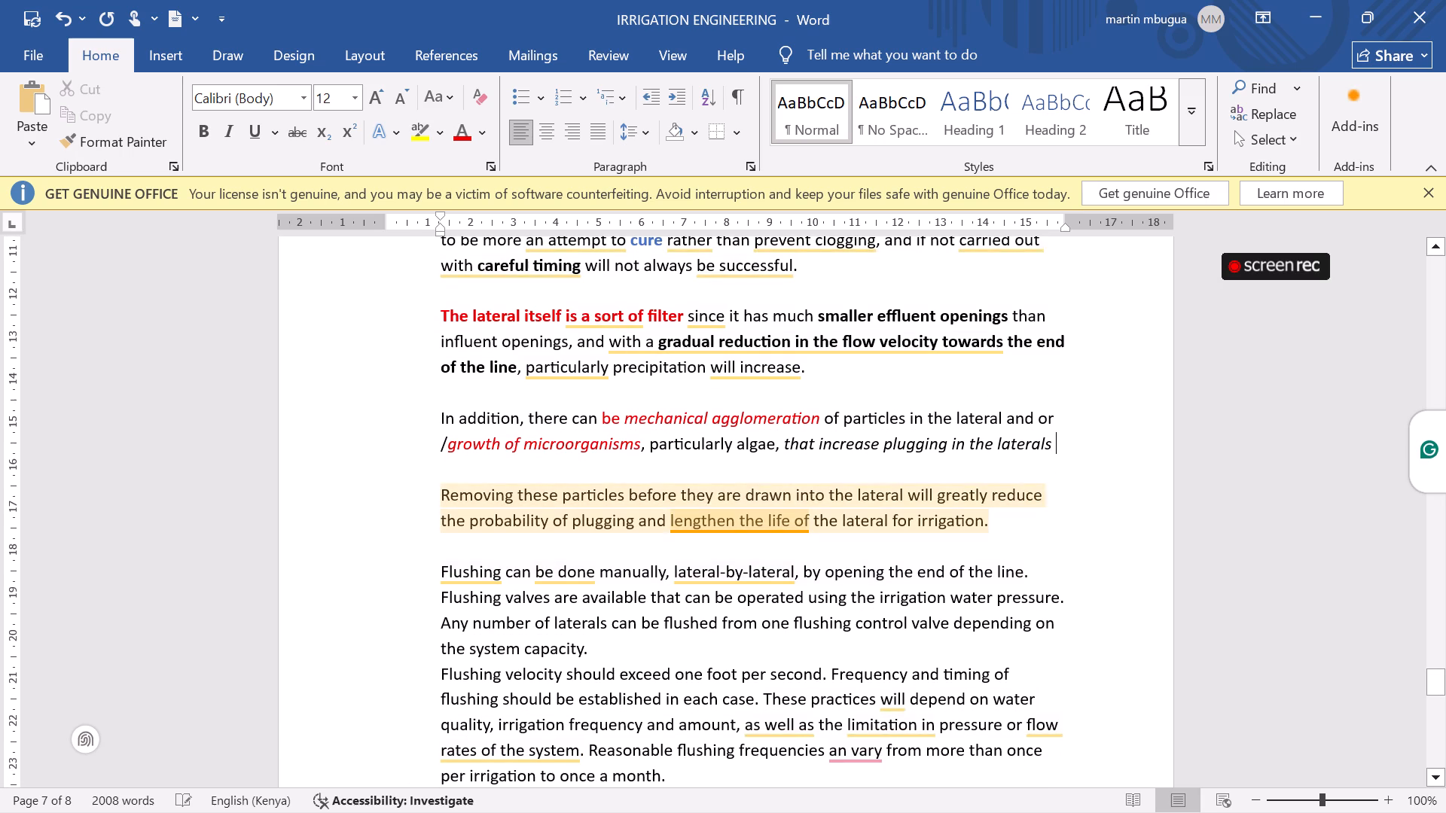
{"action": "scroll", "coordinate": [883, 553], "scroll_direction": "down", "scroll_amount": 1}
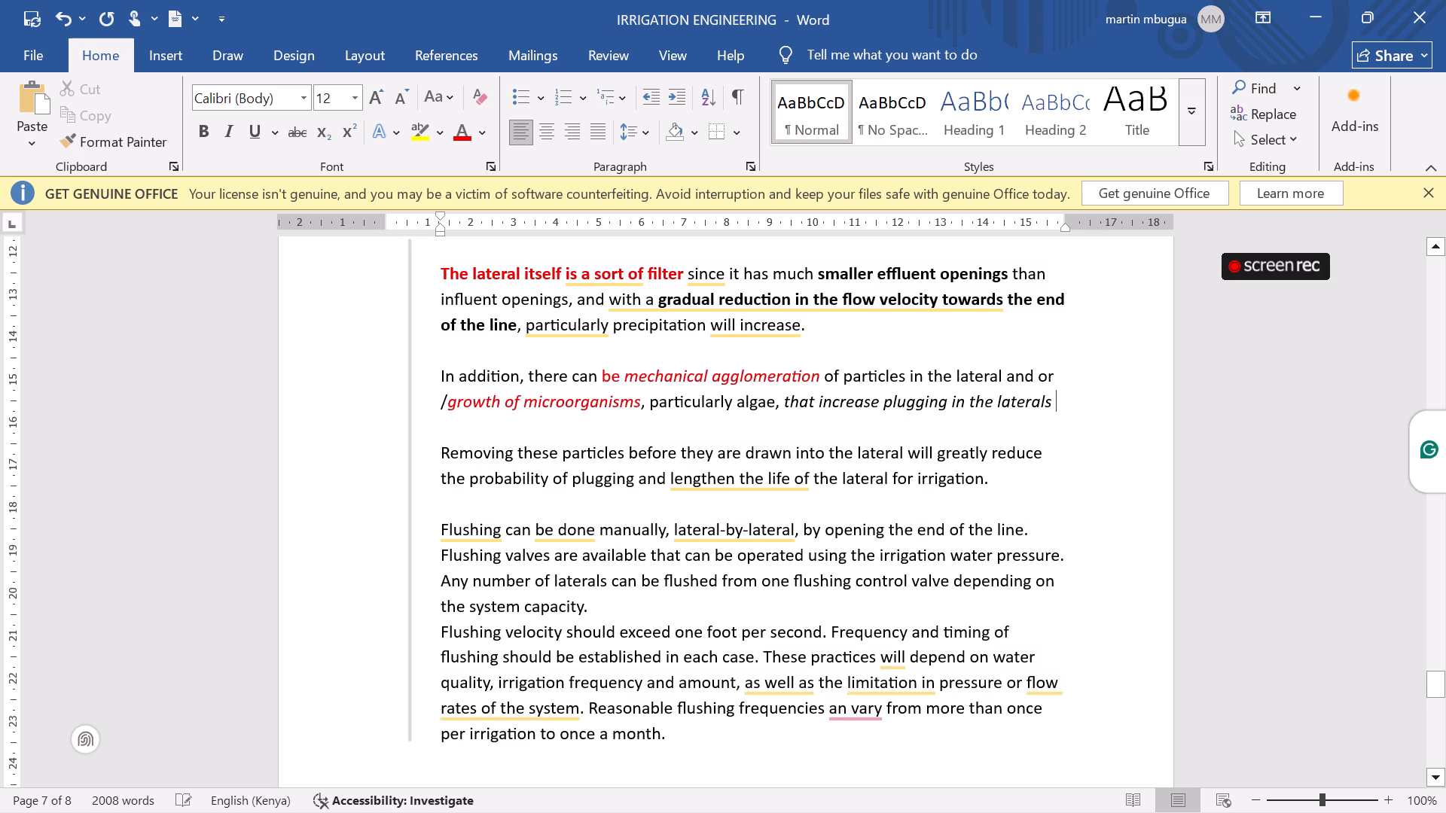
{"action": "left_click_drag", "start_coordinate": [443, 444], "coordinate": [630, 447]}
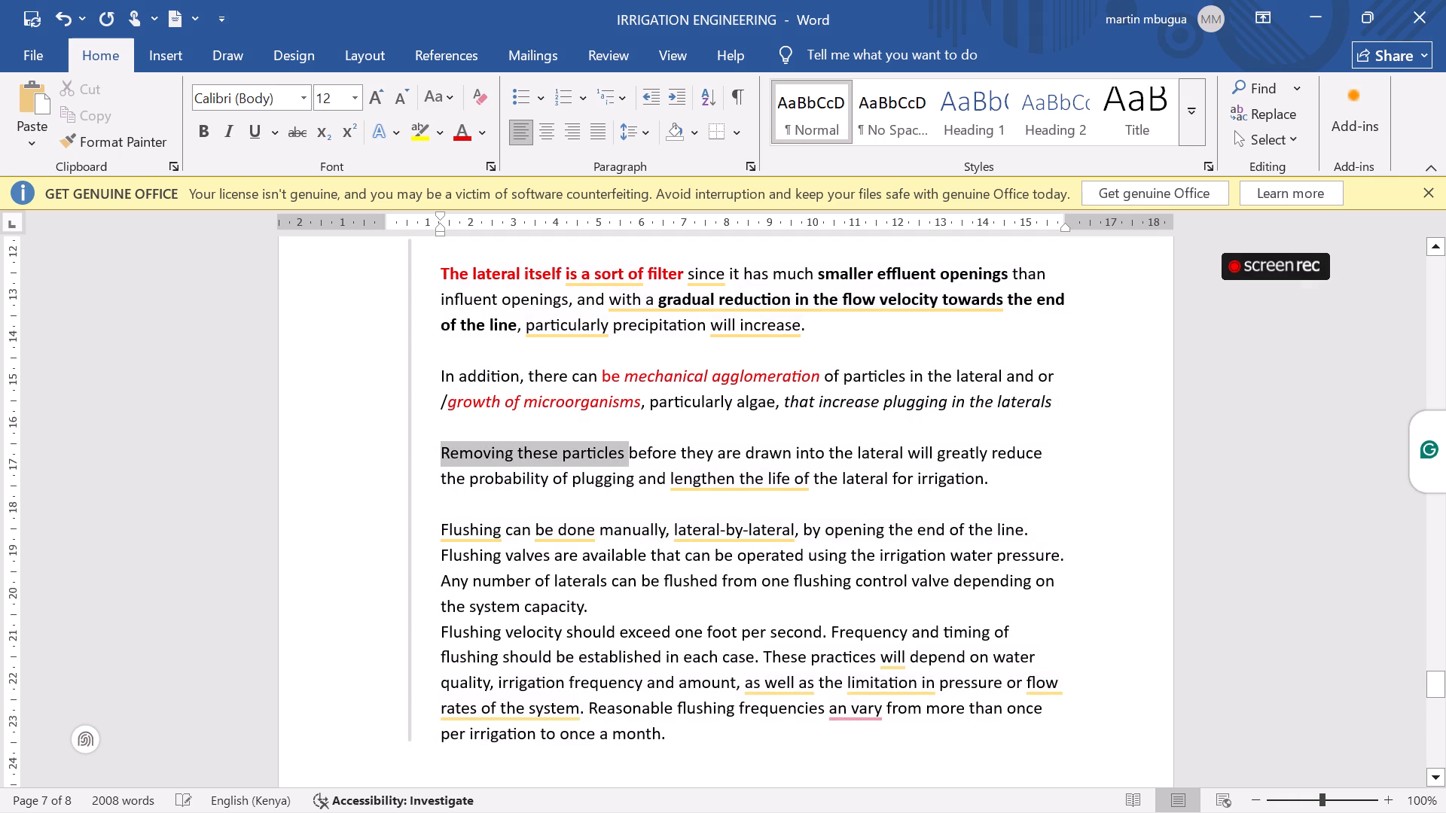
{"action": "left_click_drag", "start_coordinate": [630, 447], "coordinate": [712, 454]}
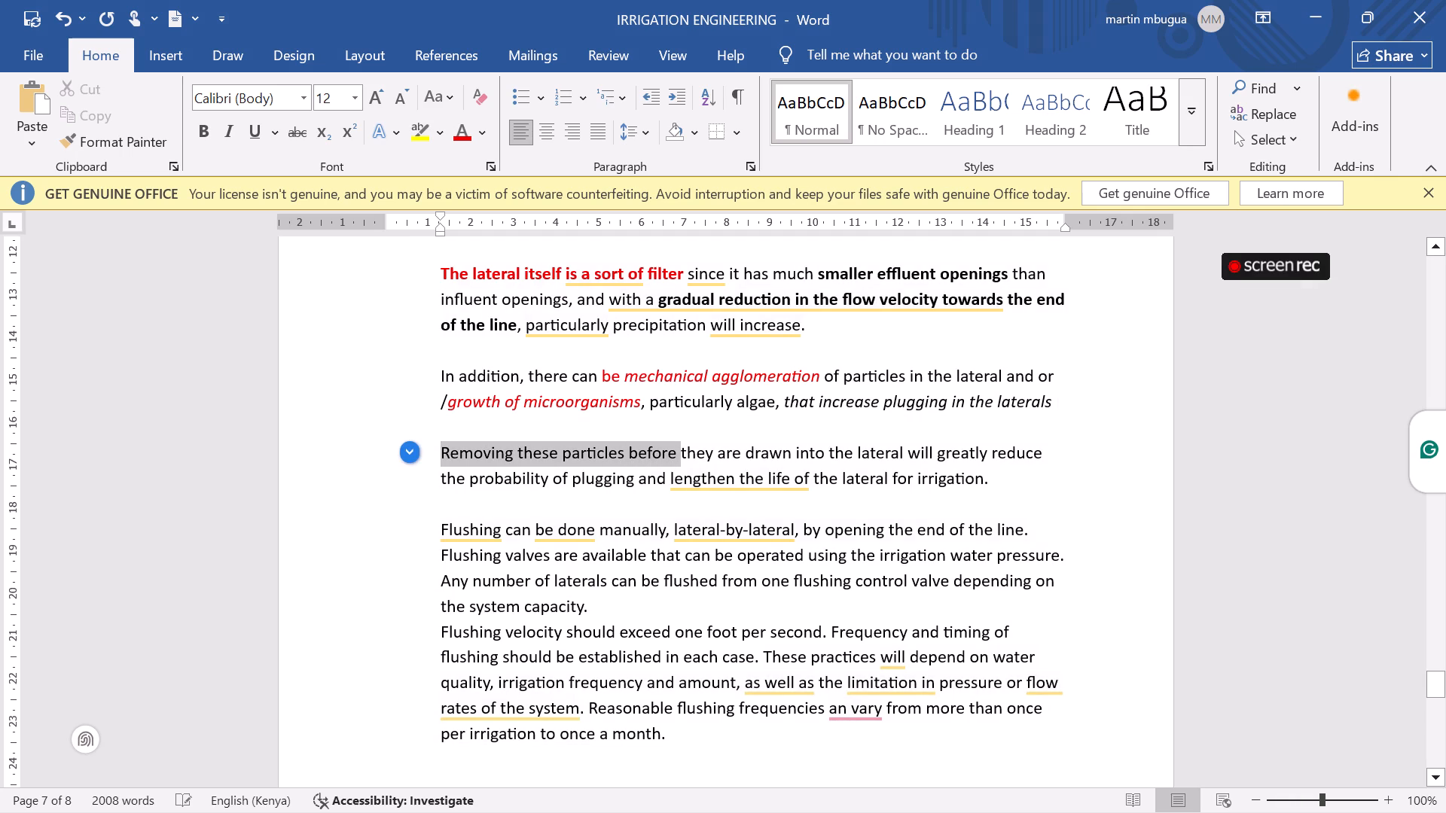
{"action": "left_click_drag", "start_coordinate": [712, 454], "coordinate": [871, 459]}
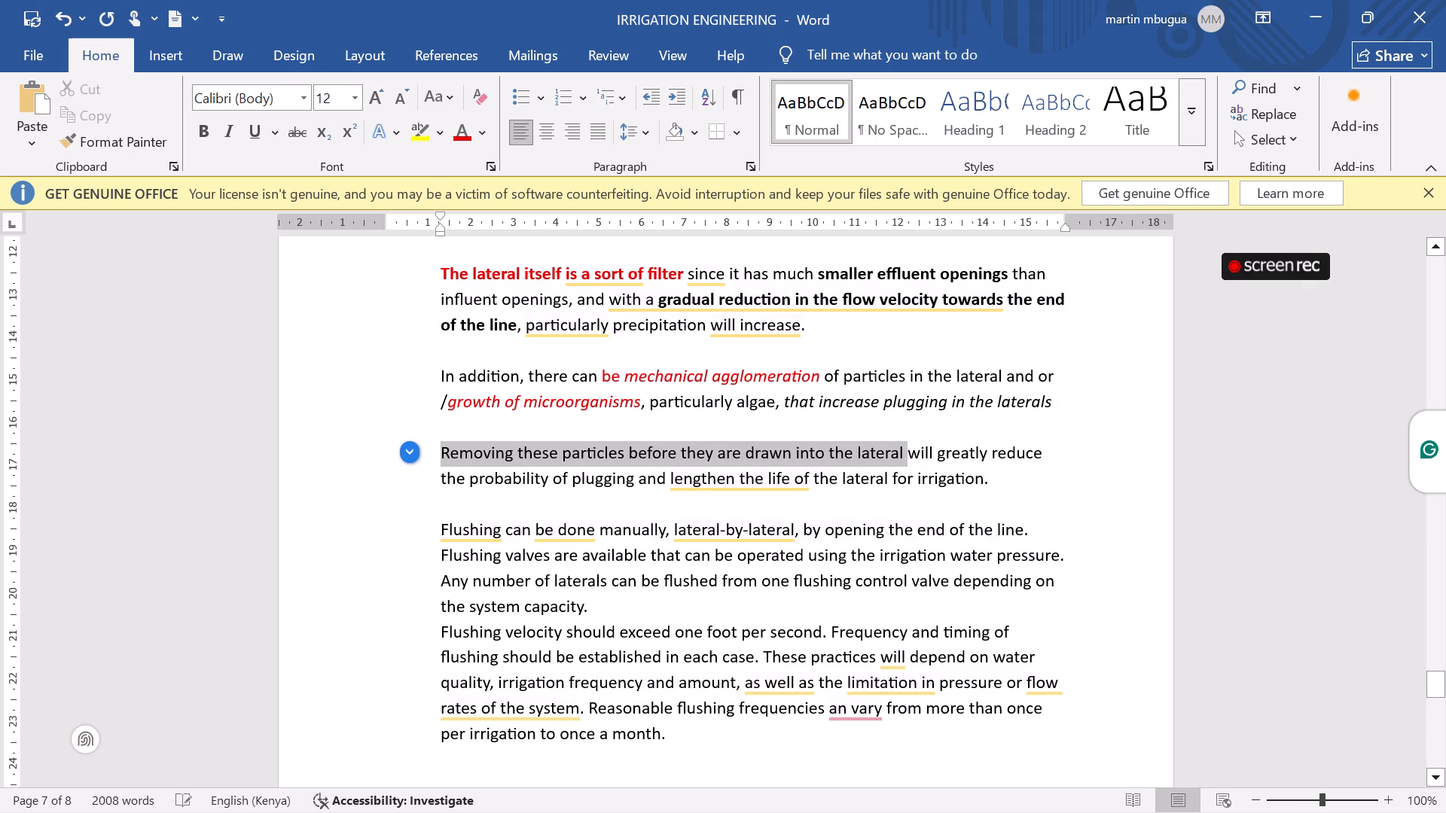
{"action": "left_click", "coordinate": [889, 421]}
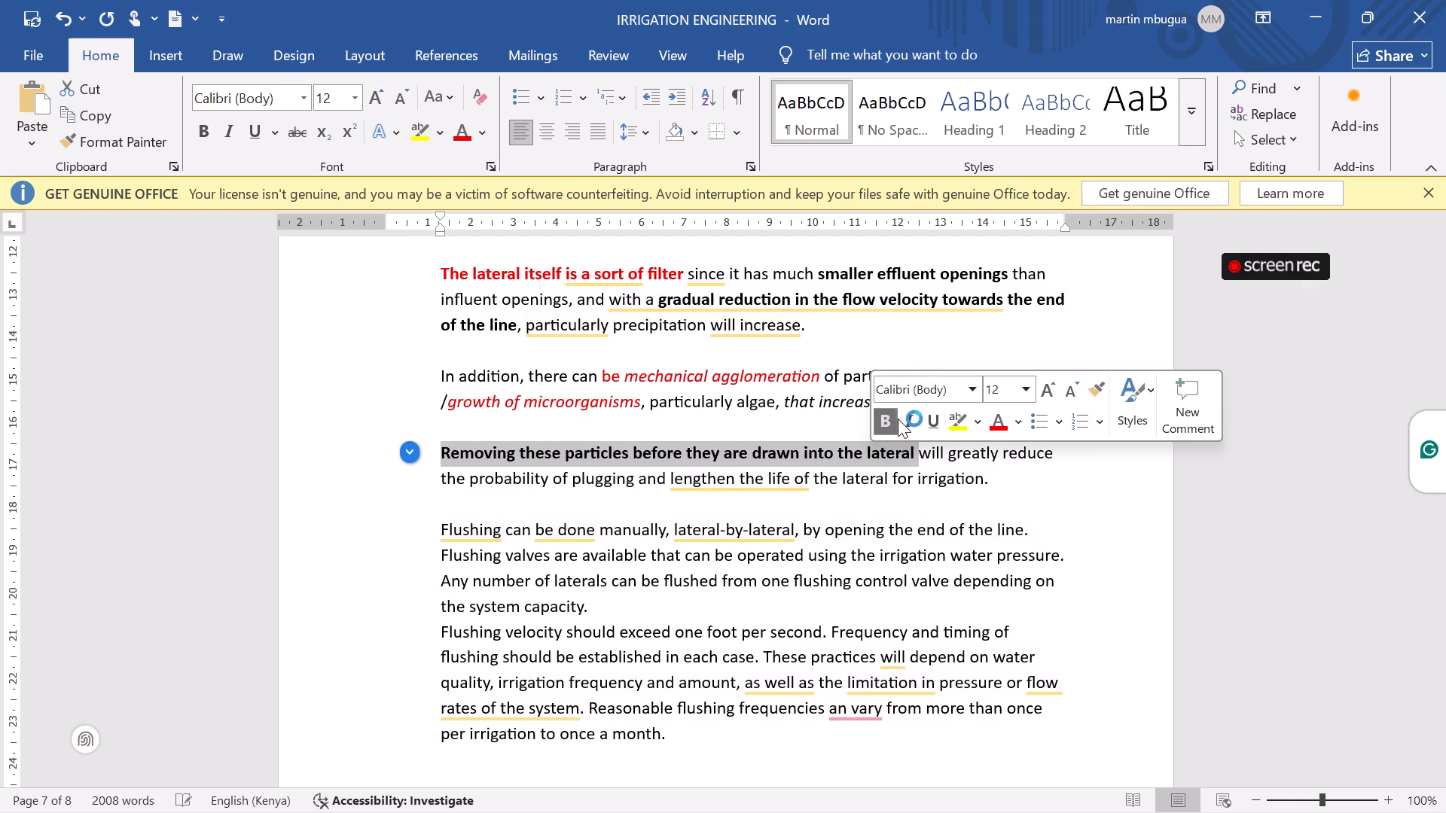
{"action": "left_click", "coordinate": [915, 413]}
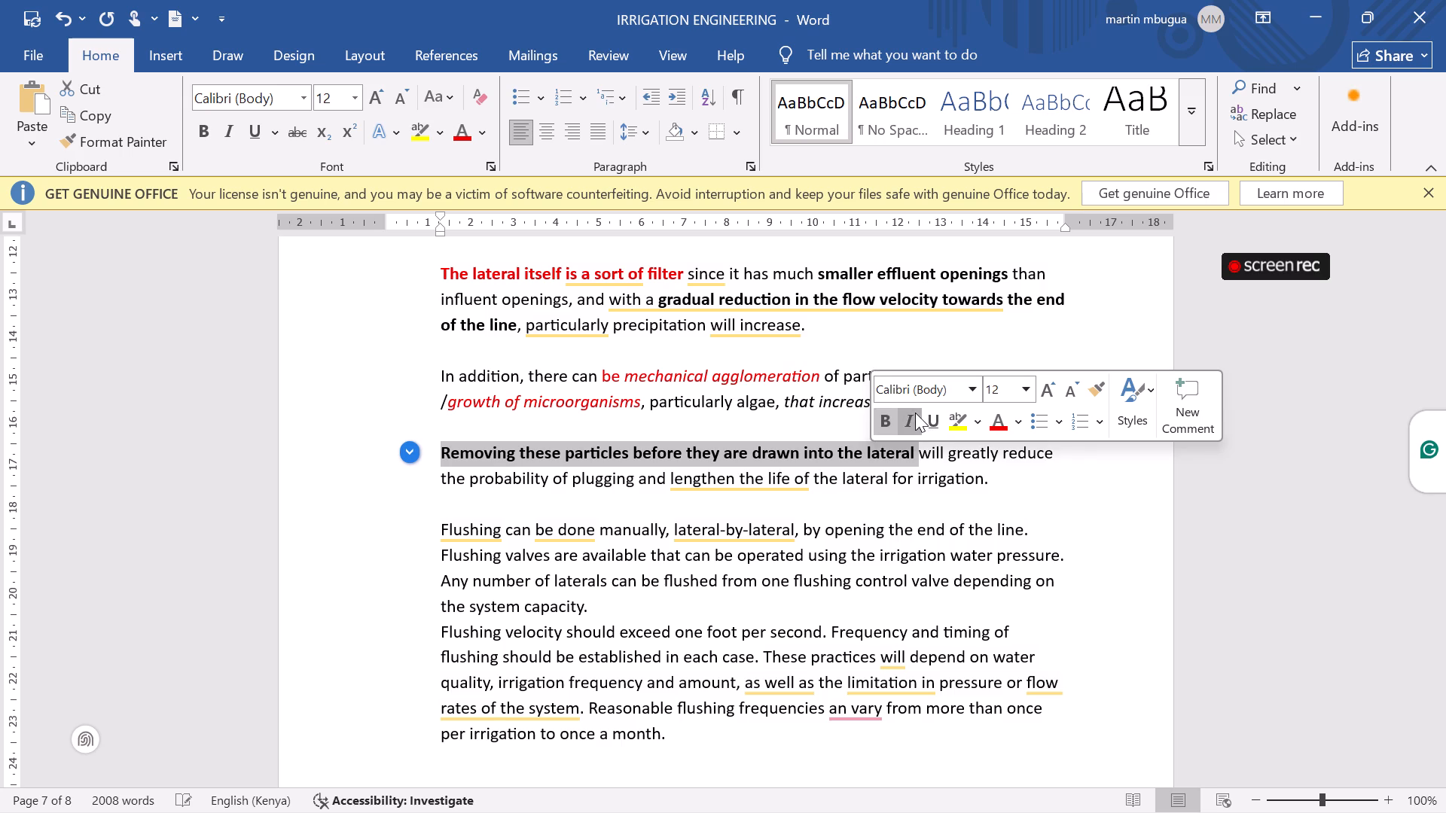
{"action": "left_click", "coordinate": [1016, 427]}
{"action": "left_click", "coordinate": [1016, 422]}
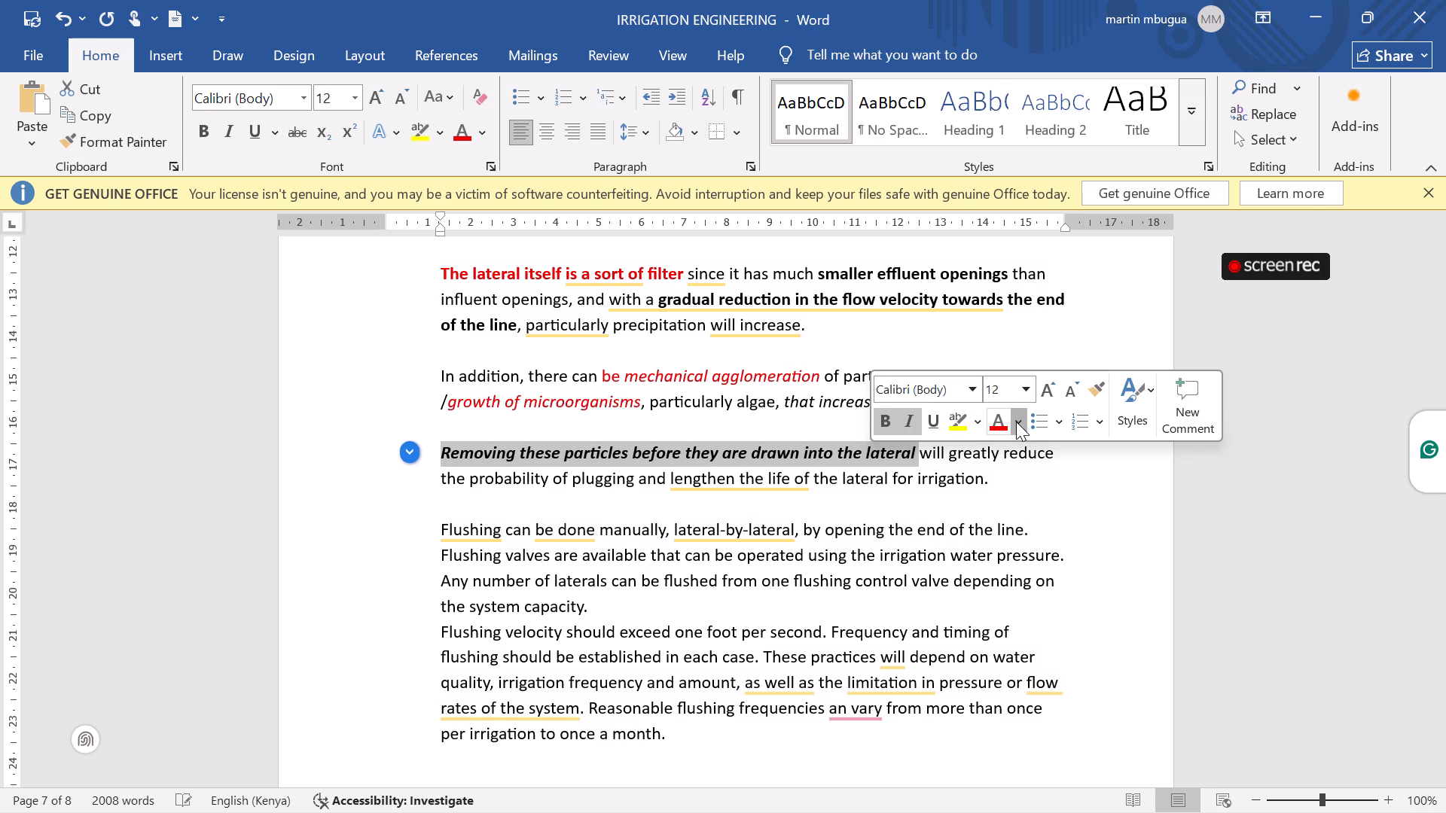
{"action": "left_click", "coordinate": [1016, 422]}
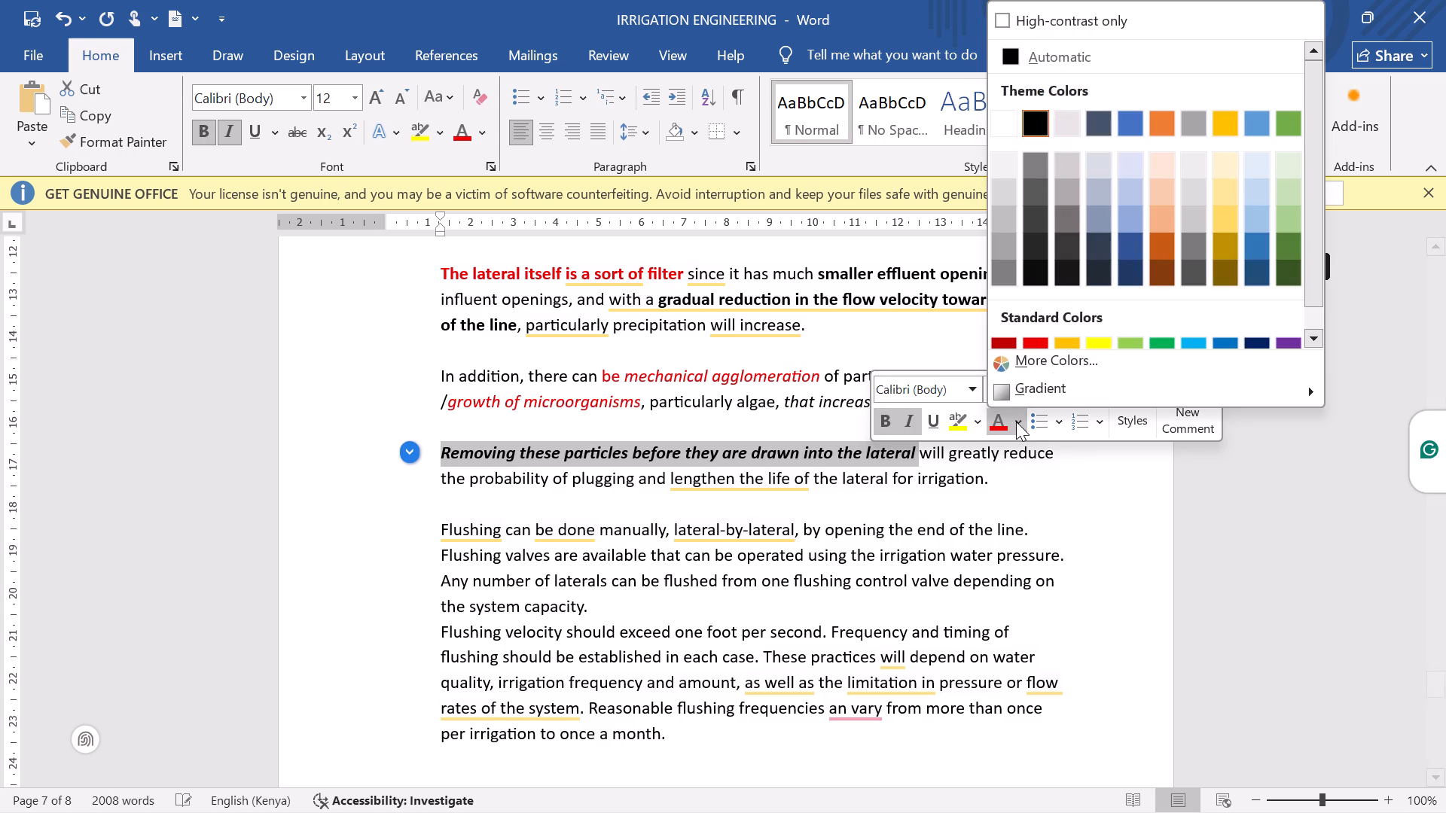
{"action": "left_click", "coordinate": [1133, 128]}
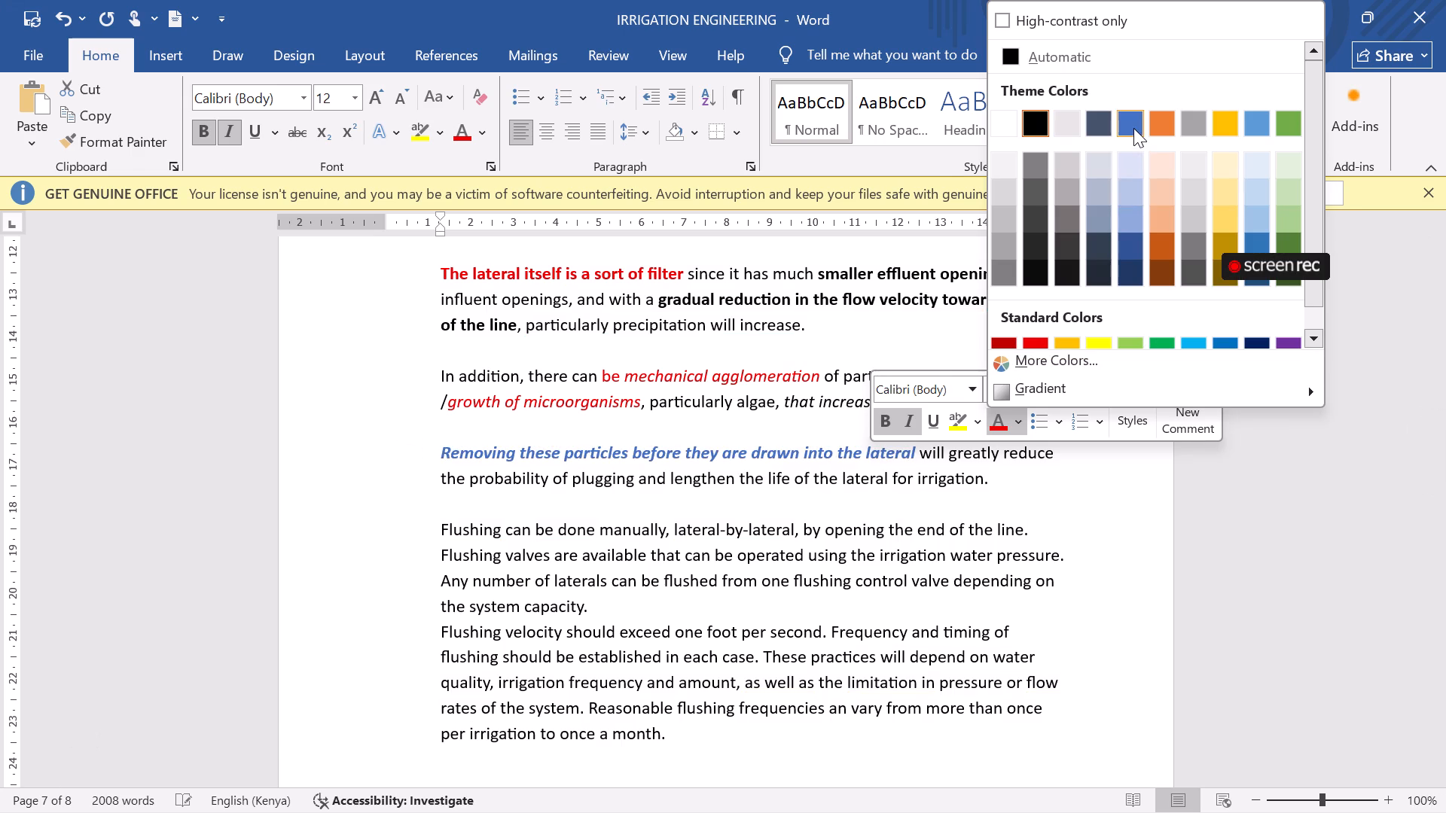
{"action": "left_click", "coordinate": [1121, 477]}
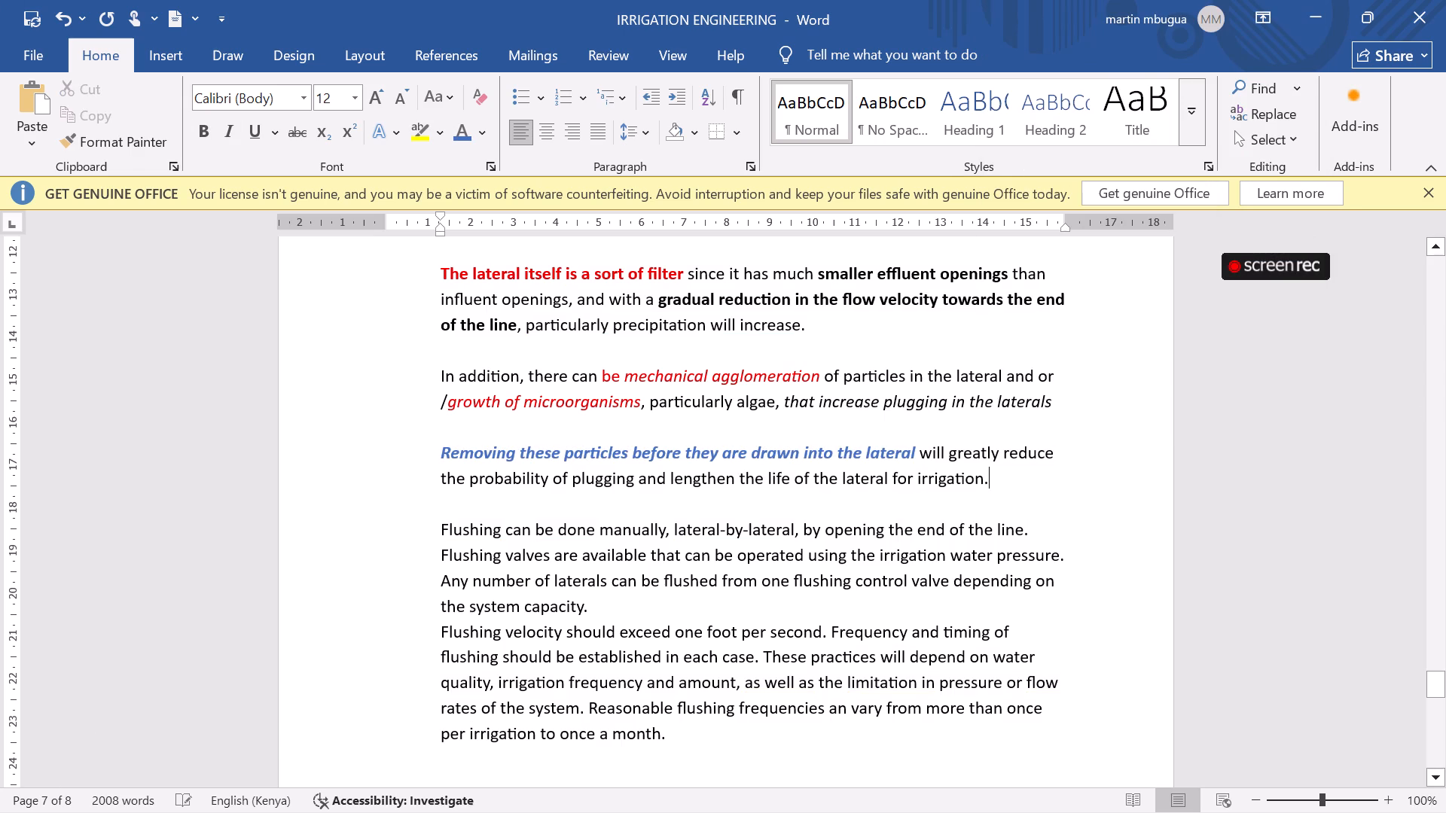
Make "manually, lateral-by-lateral" bold in the sentence beginning "Flushing can be done".
{"action": "scroll", "coordinate": [697, 538], "scroll_direction": "down", "scroll_amount": 1}
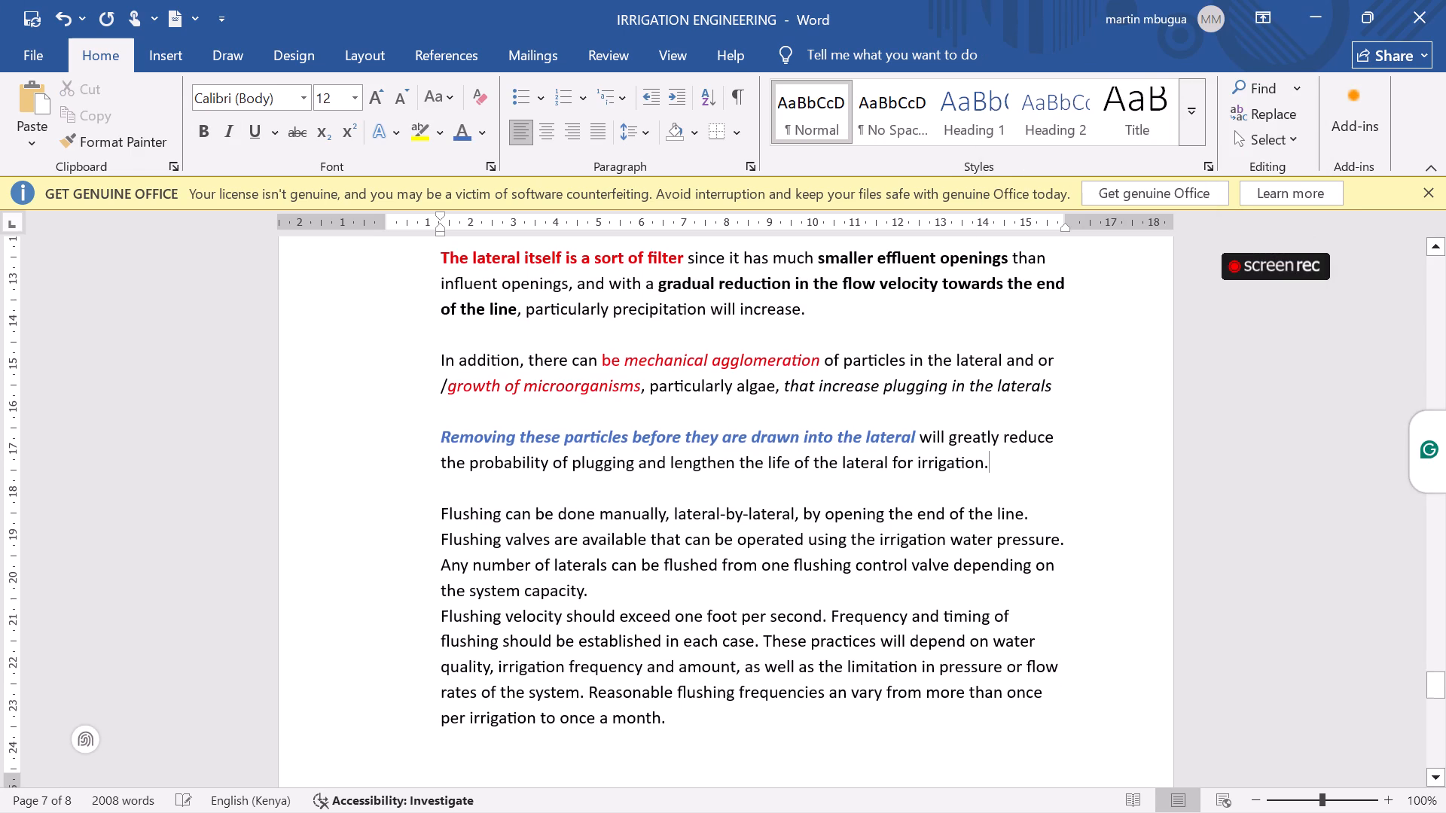
{"action": "scroll", "coordinate": [697, 538], "scroll_direction": "down", "scroll_amount": 1}
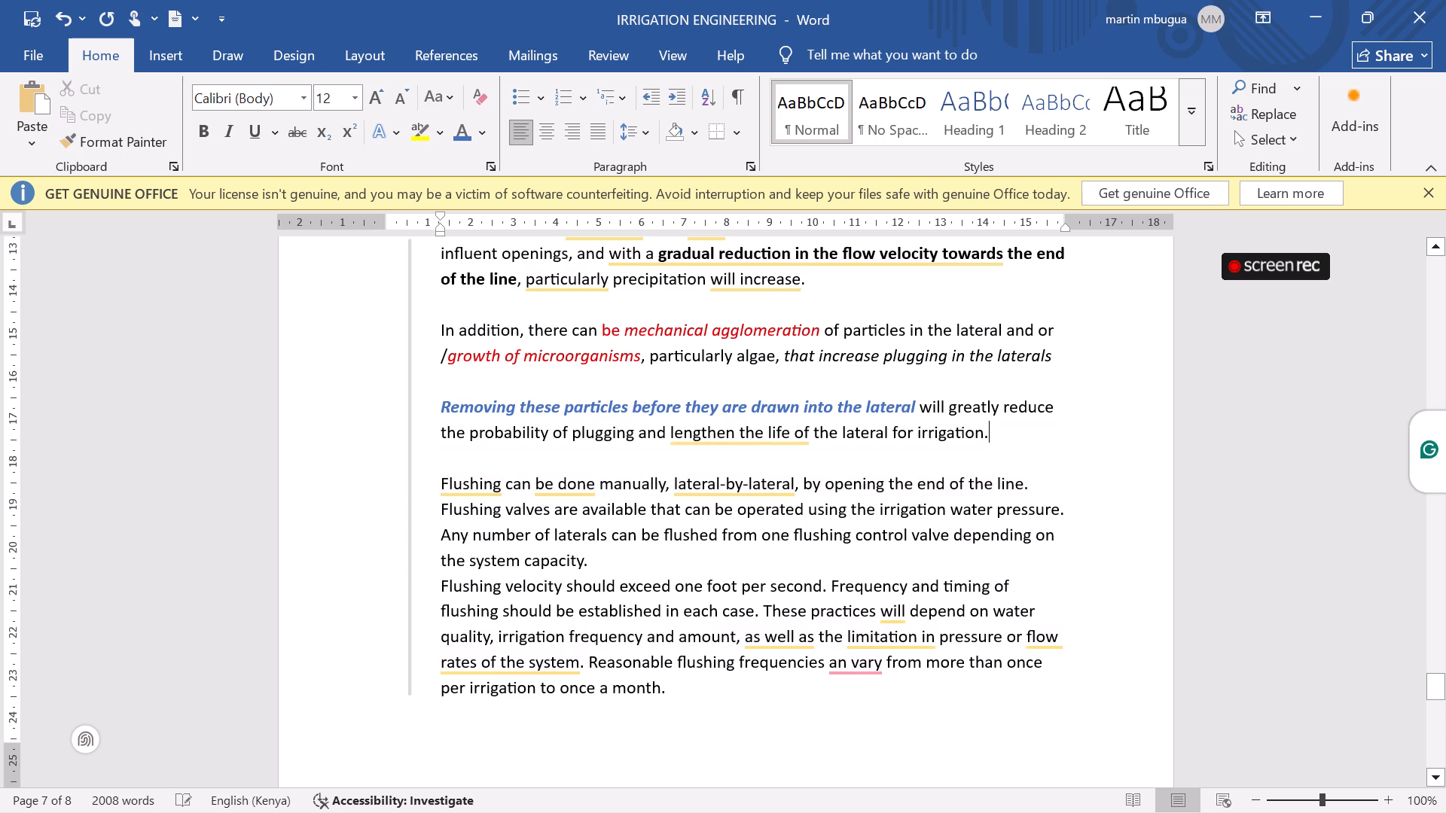
{"action": "left_click_drag", "start_coordinate": [599, 487], "coordinate": [632, 484]}
{"action": "left_click_drag", "start_coordinate": [632, 484], "coordinate": [789, 478]}
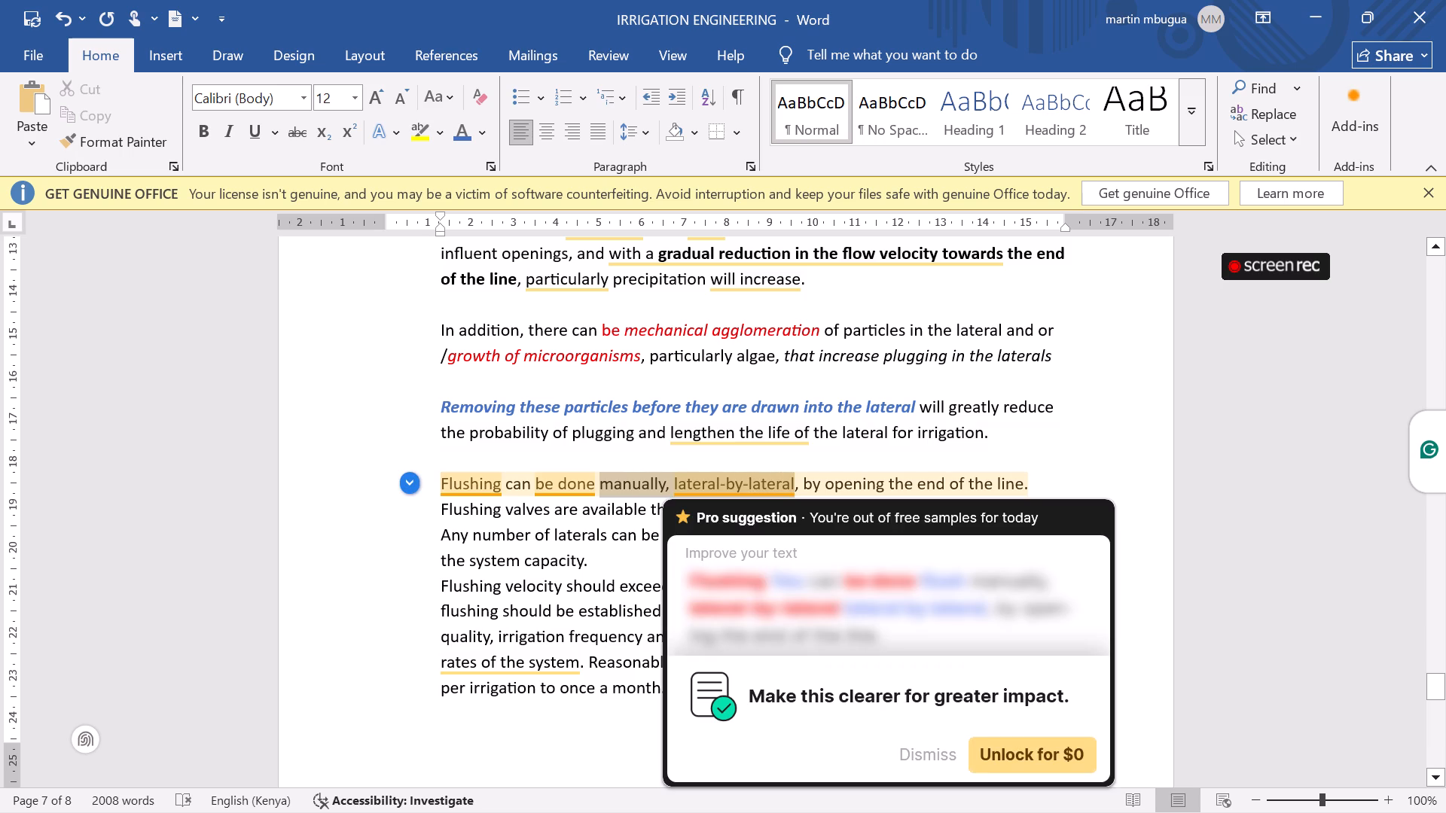
{"action": "left_click_drag", "start_coordinate": [789, 478], "coordinate": [793, 481]}
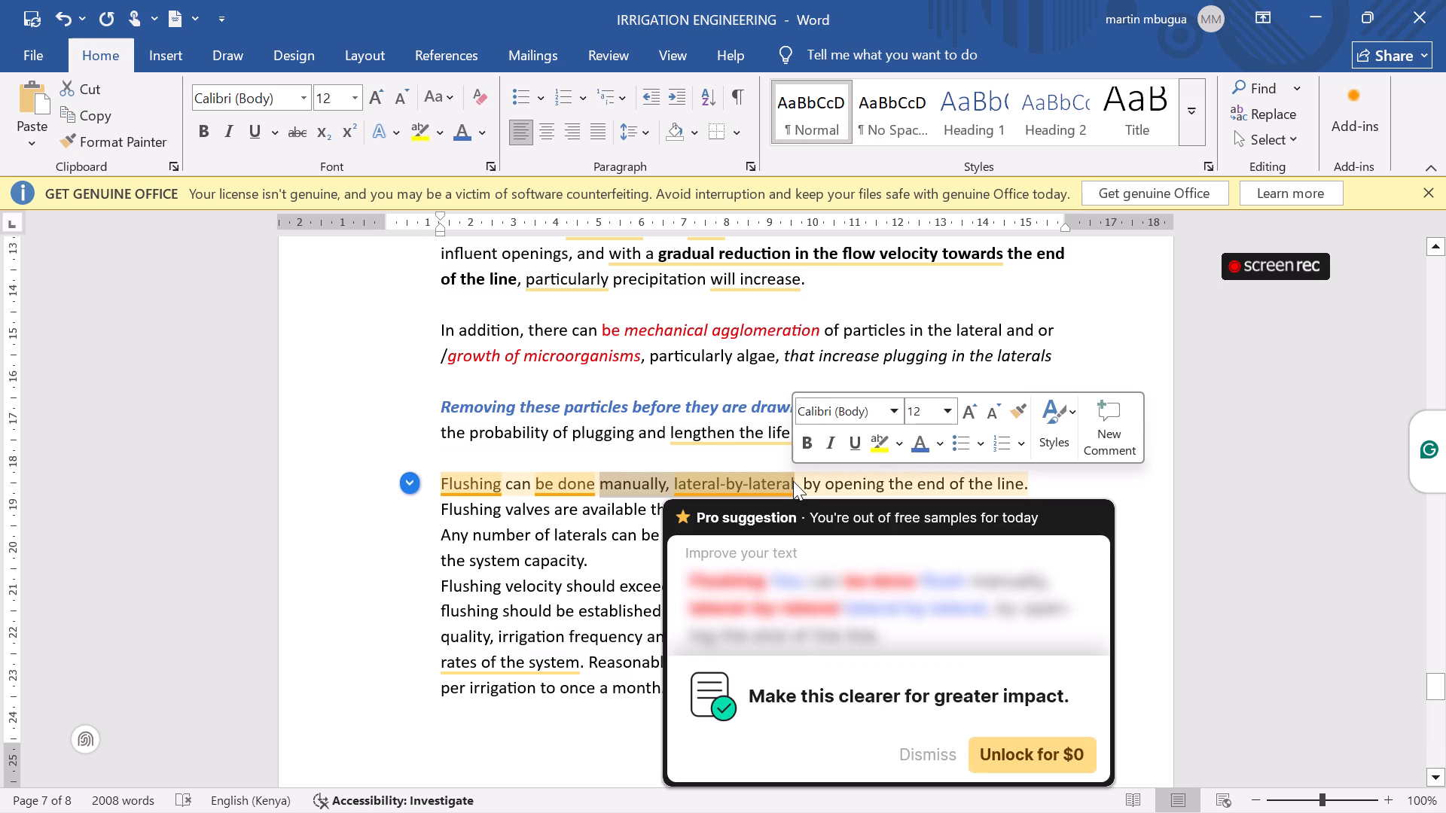
{"action": "left_click", "coordinate": [809, 438]}
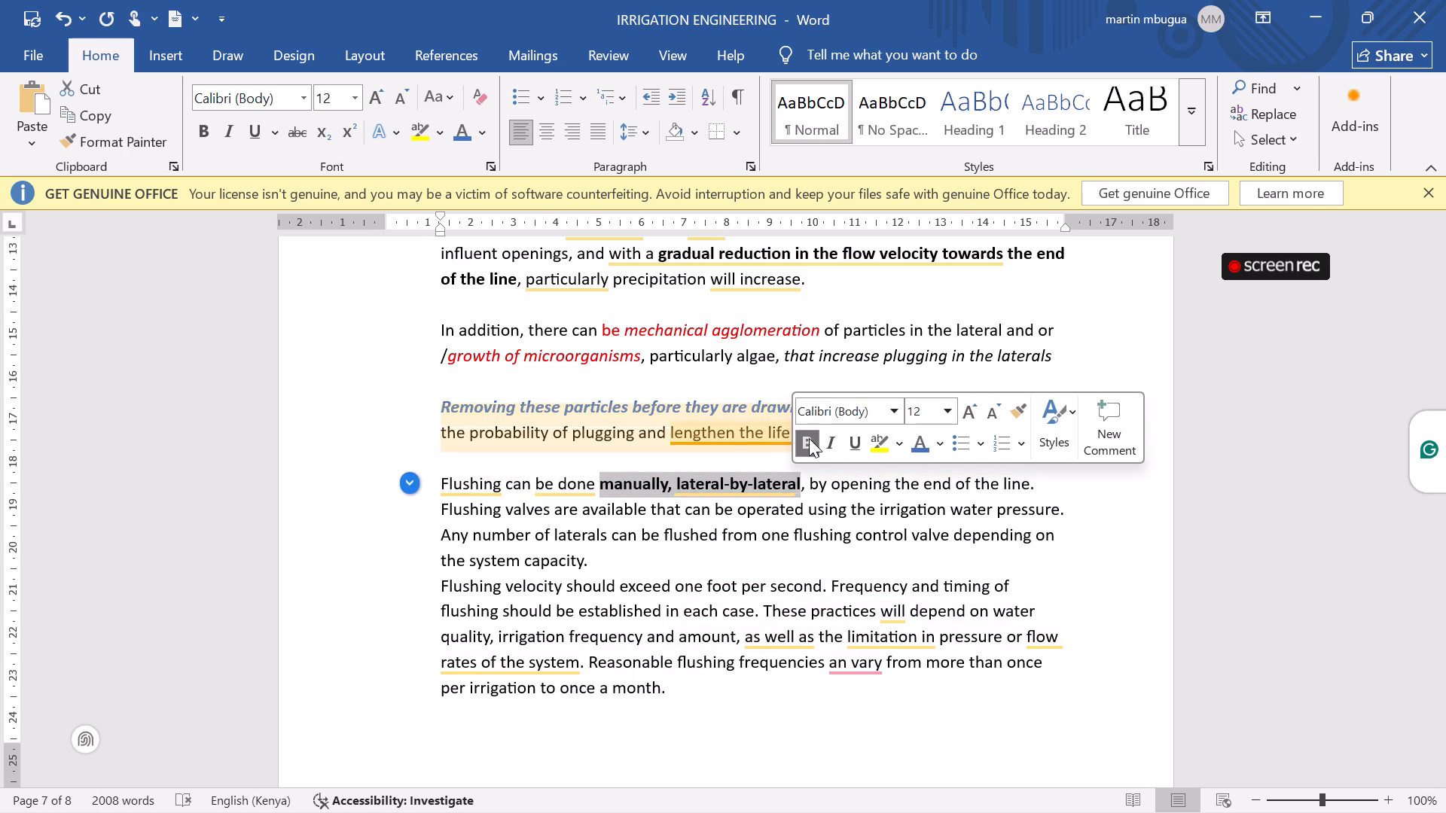
{"action": "left_click", "coordinate": [981, 516]}
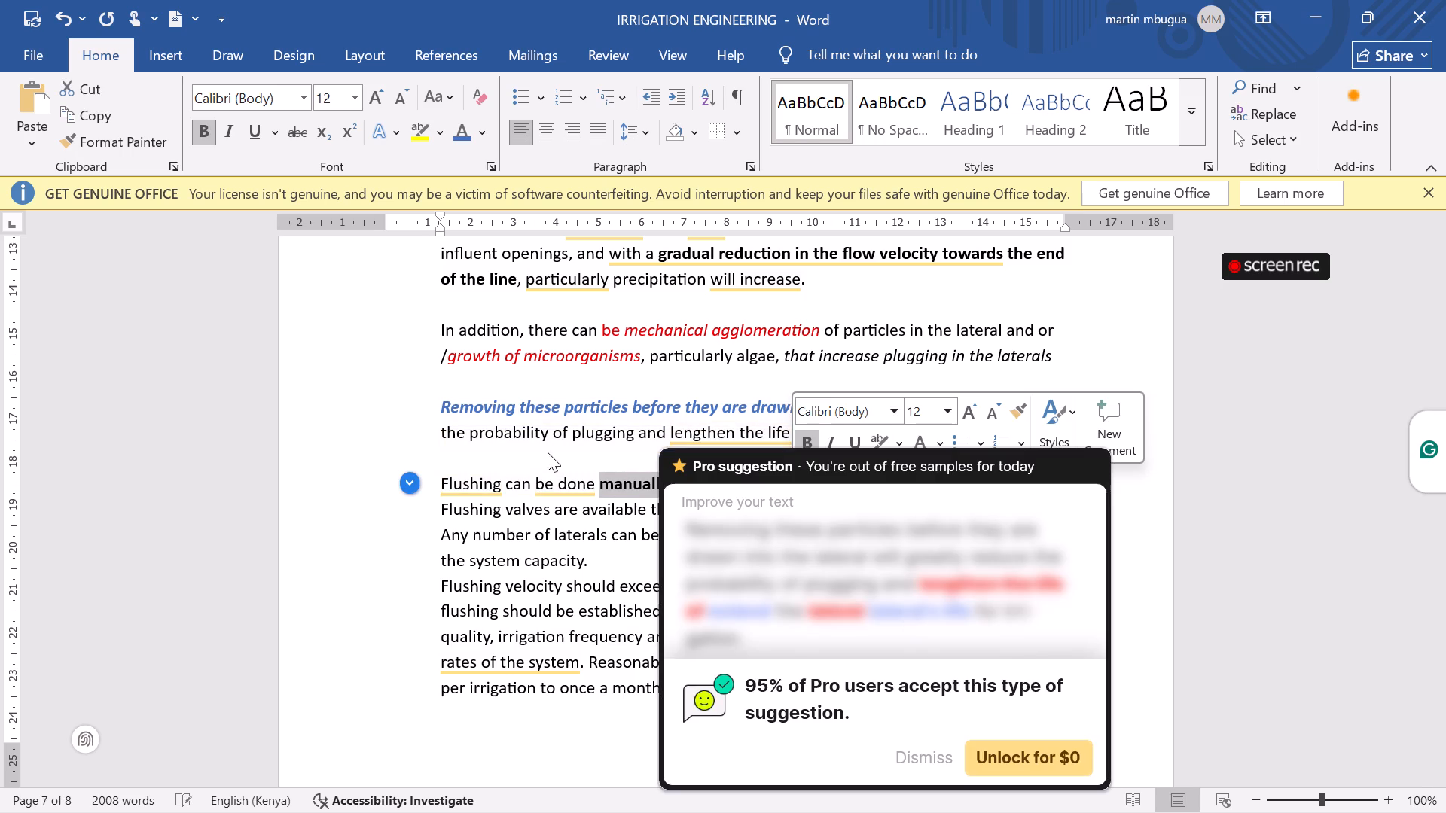
{"action": "left_click", "coordinate": [548, 452]}
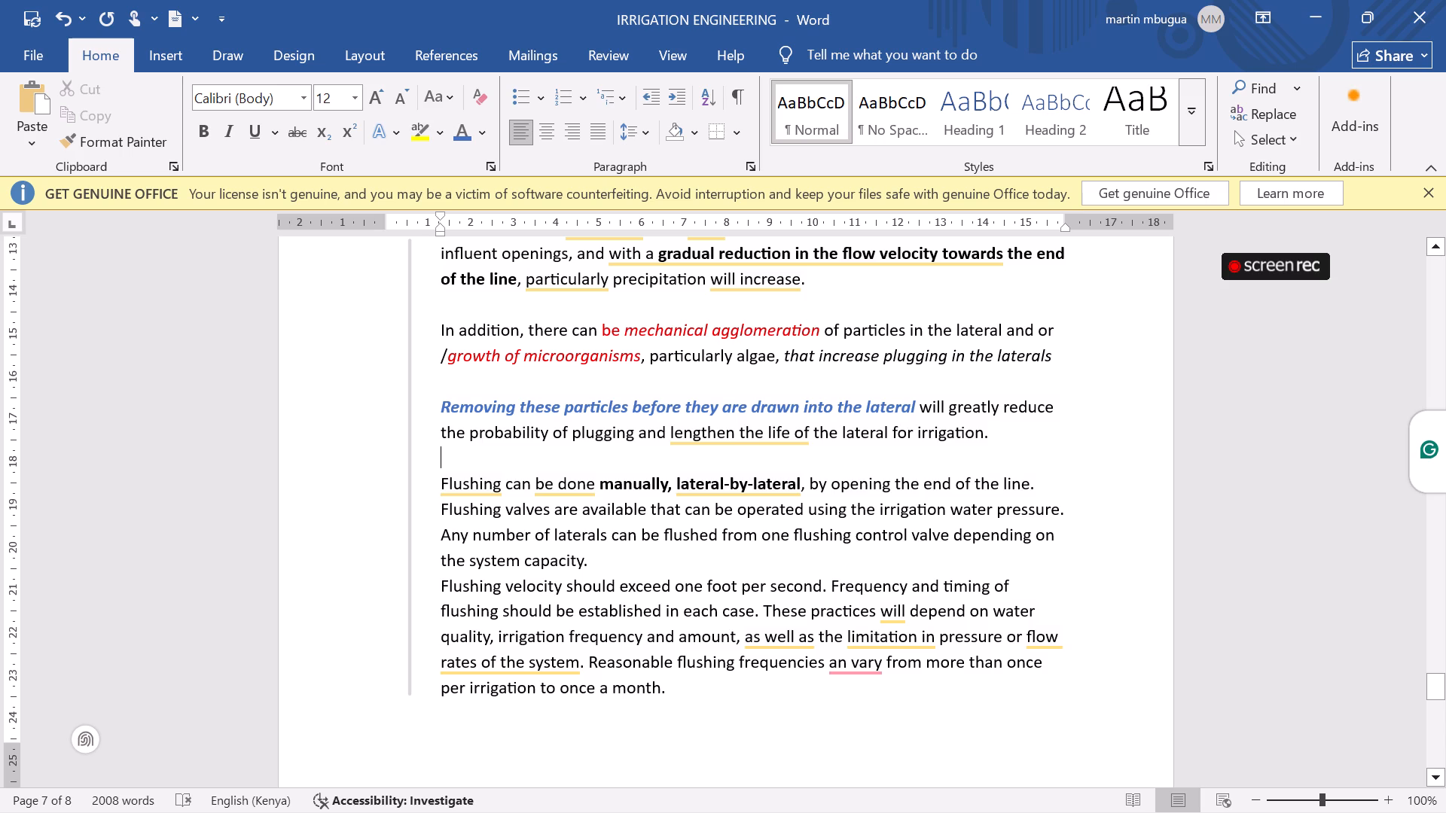
Insert a line break after "using the irrigation water pressure." in the "Flushing can be done" paragraph.
{"action": "left_click", "coordinate": [1065, 509]}
{"action": "key", "text": "shift+Return"}
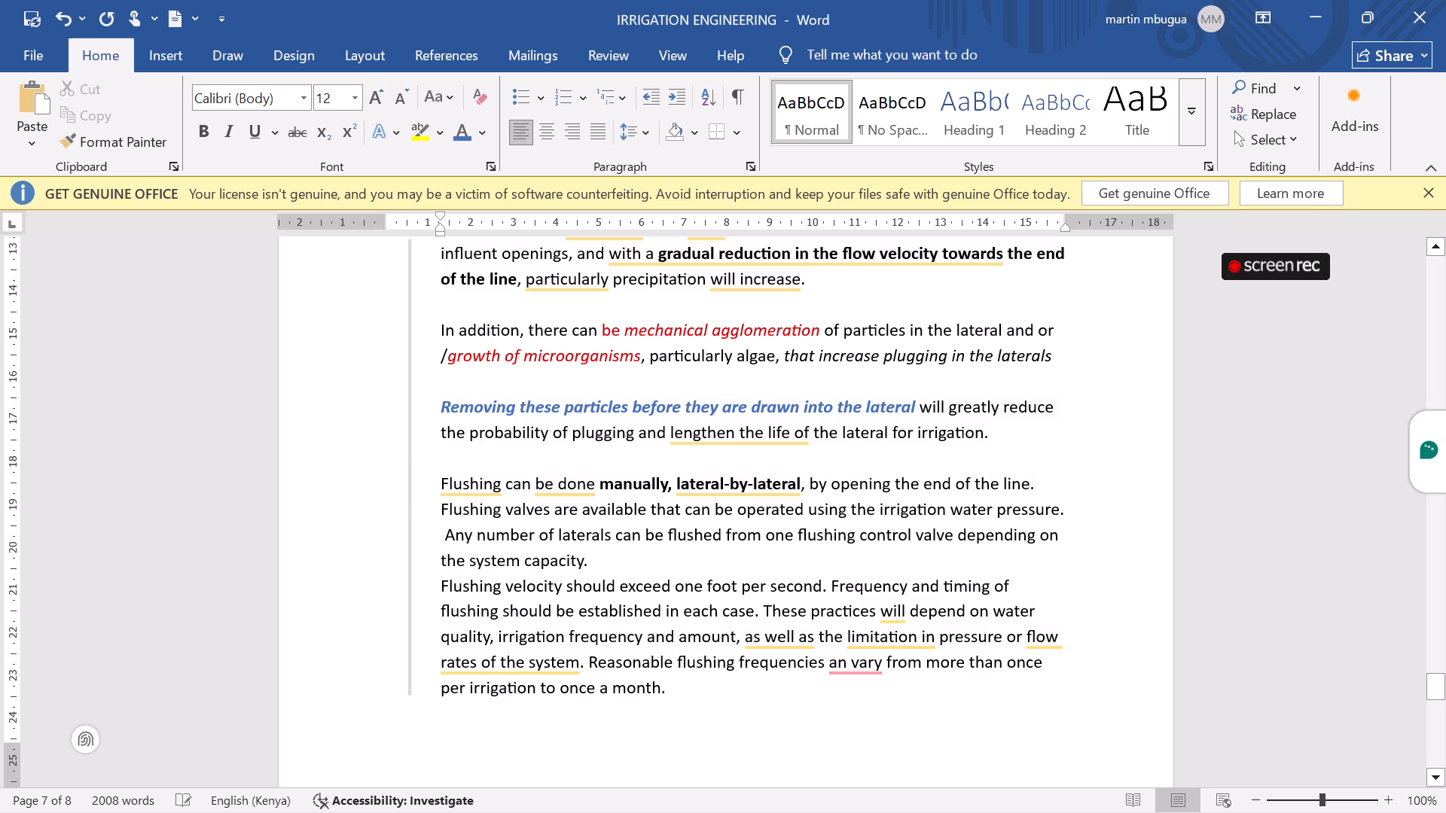
Insert a line break after "the system capacity." to separate it from the "Flushing velocity" paragraph with a blank line.
{"action": "scroll", "coordinate": [662, 543], "scroll_direction": "right", "scroll_amount": 1}
{"action": "left_click", "coordinate": [592, 557]}
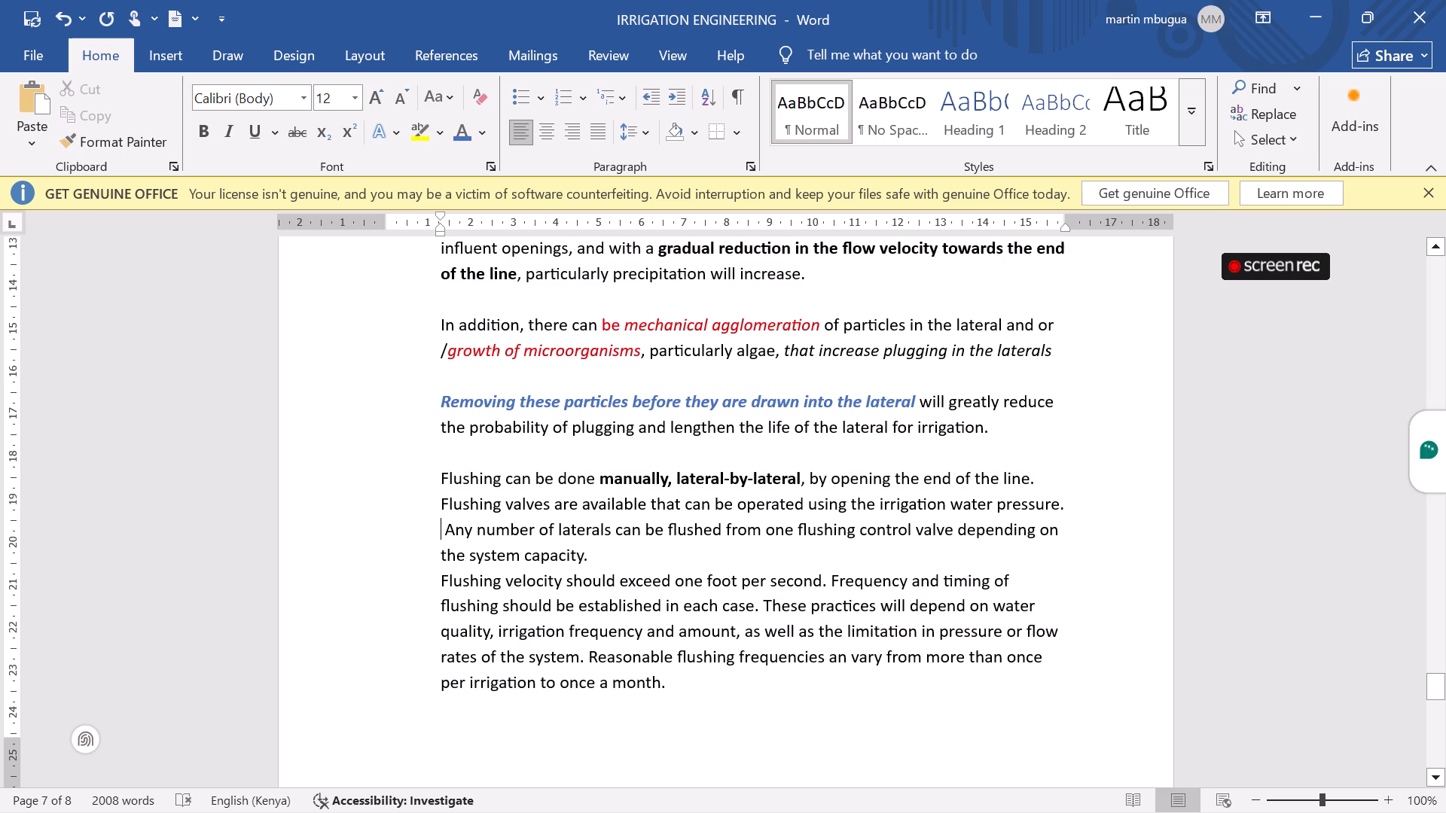
{"action": "key", "text": "shift+Return"}
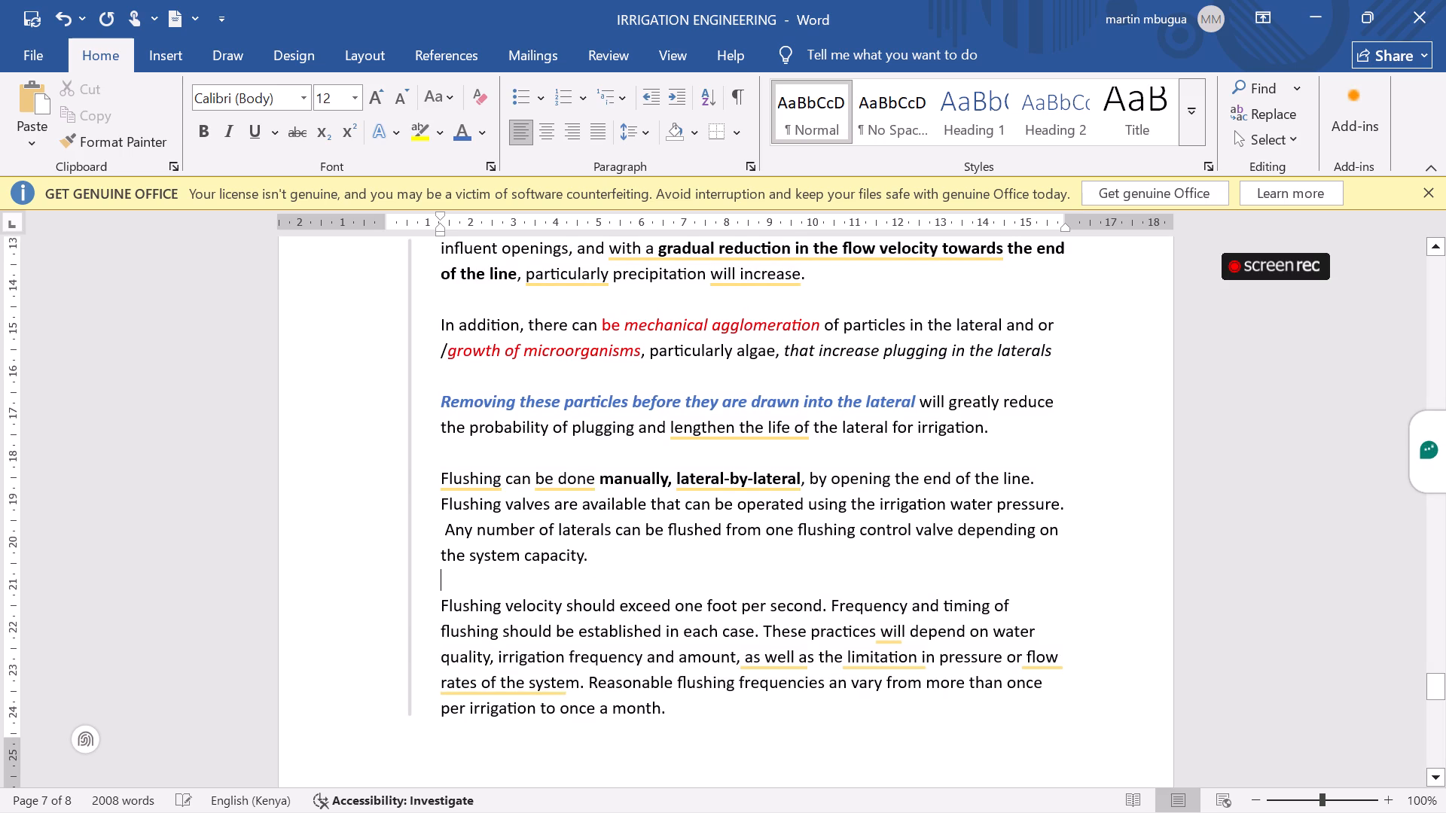
{"action": "scroll", "coordinate": [520, 589], "scroll_direction": "down", "scroll_amount": 1}
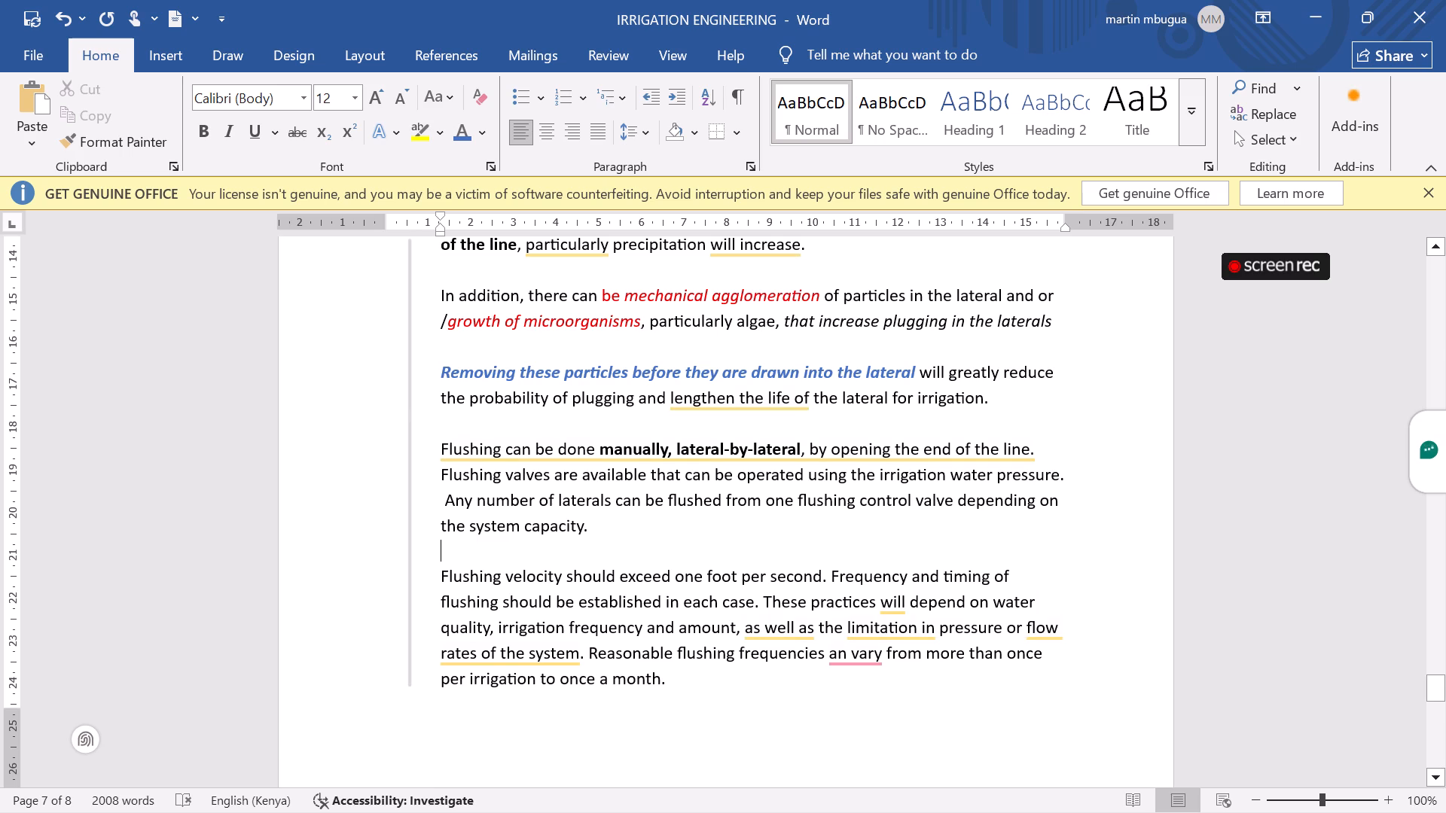
Make "Flushing velocity" bold at the start of its paragraph.
{"action": "left_click_drag", "start_coordinate": [437, 577], "coordinate": [542, 573]}
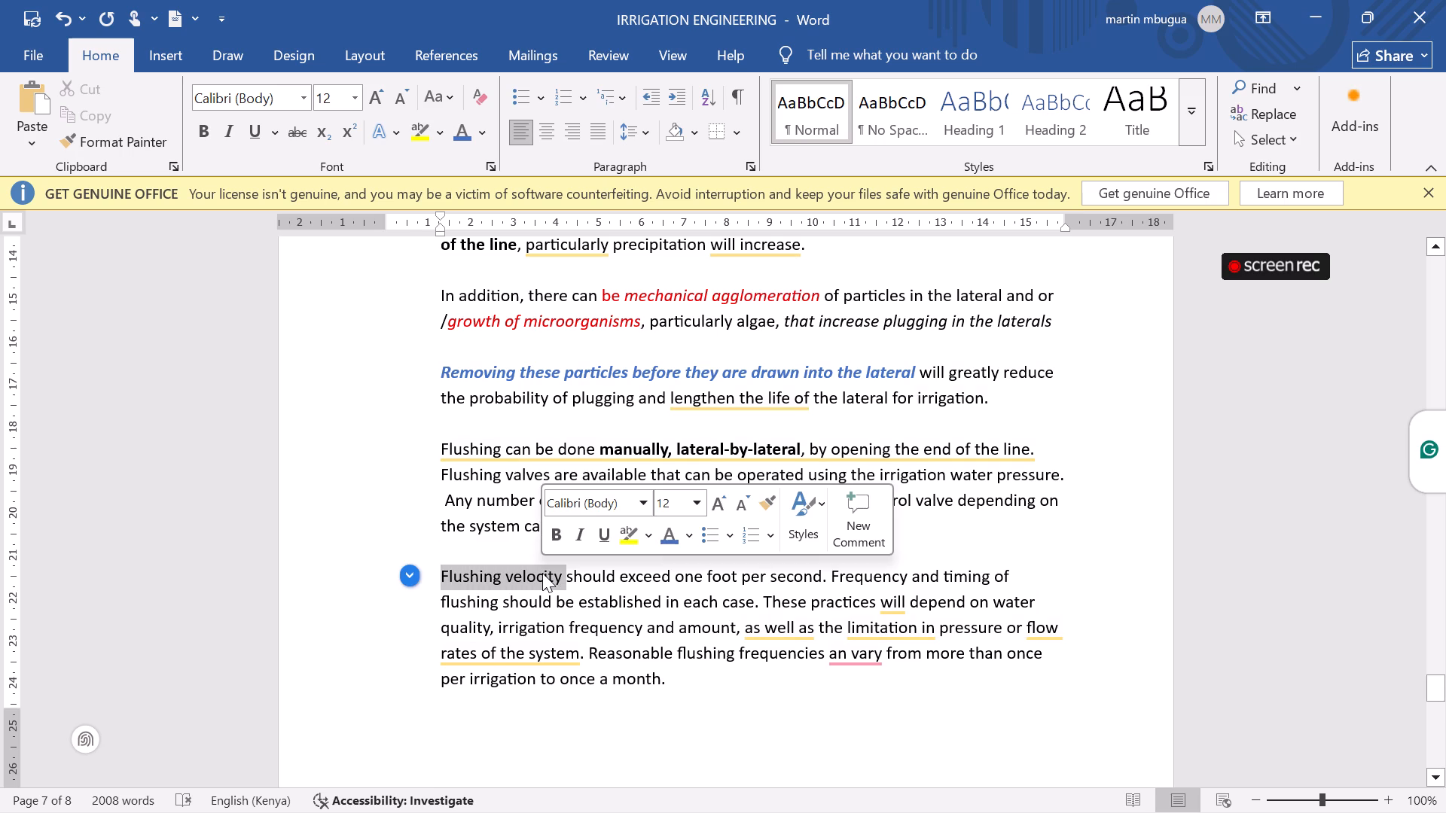
{"action": "left_click", "coordinate": [552, 537]}
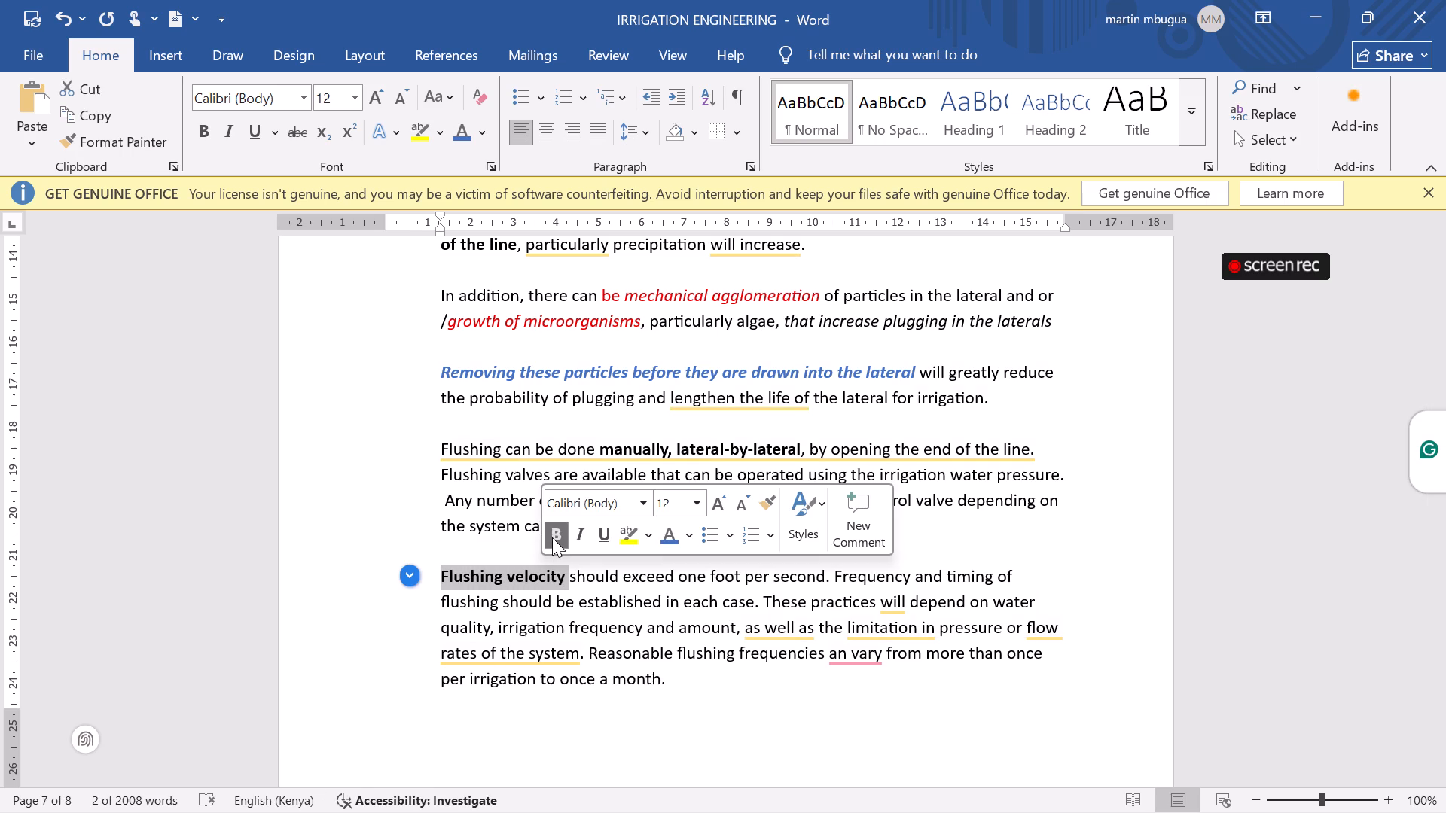
Set the font colour of "should exceed one foot per second" to the standard dark red.
{"action": "left_click_drag", "start_coordinate": [567, 576], "coordinate": [599, 571]}
{"action": "left_click", "coordinate": [599, 571]}
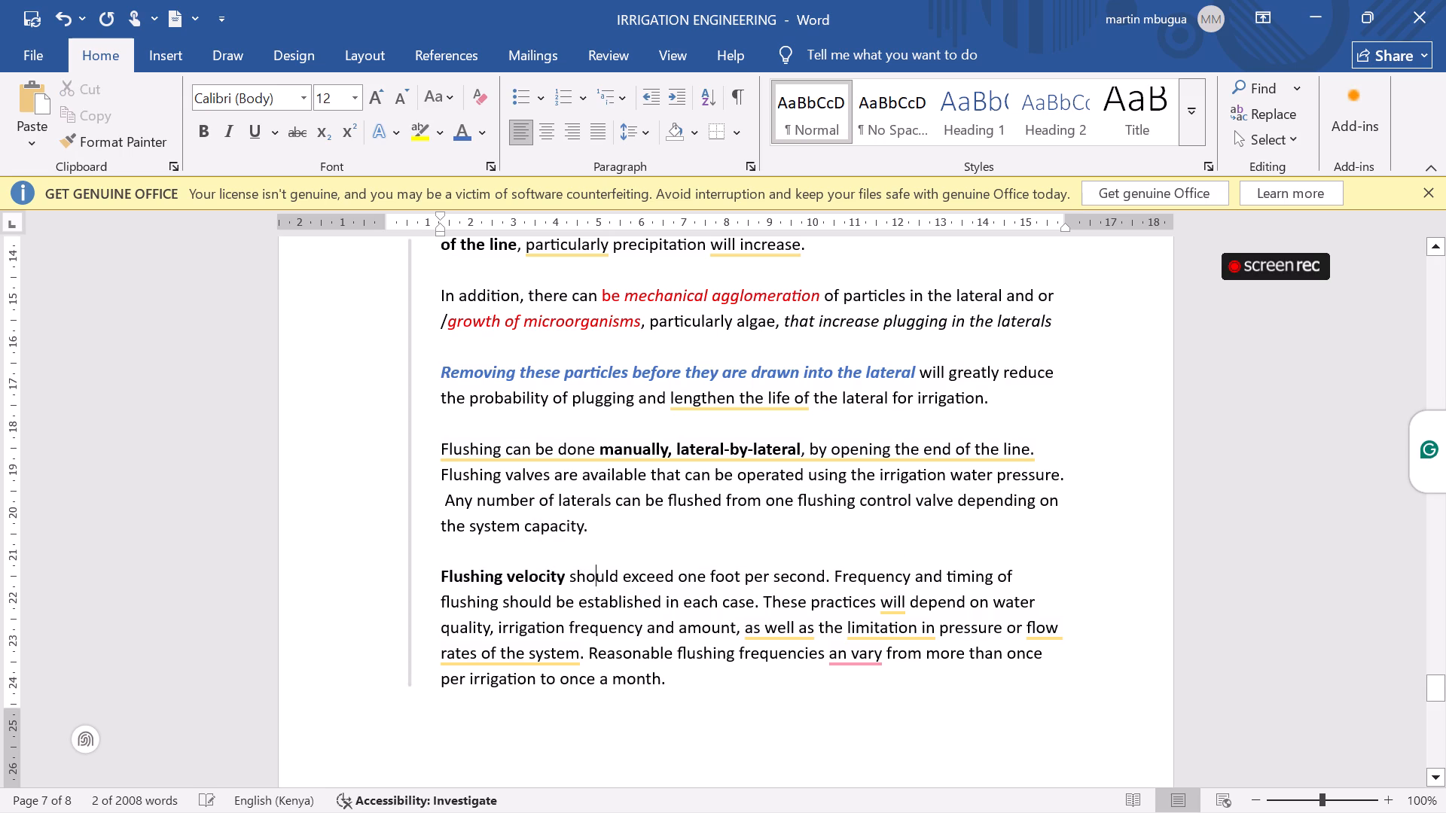
{"action": "left_click_drag", "start_coordinate": [570, 575], "coordinate": [639, 568]}
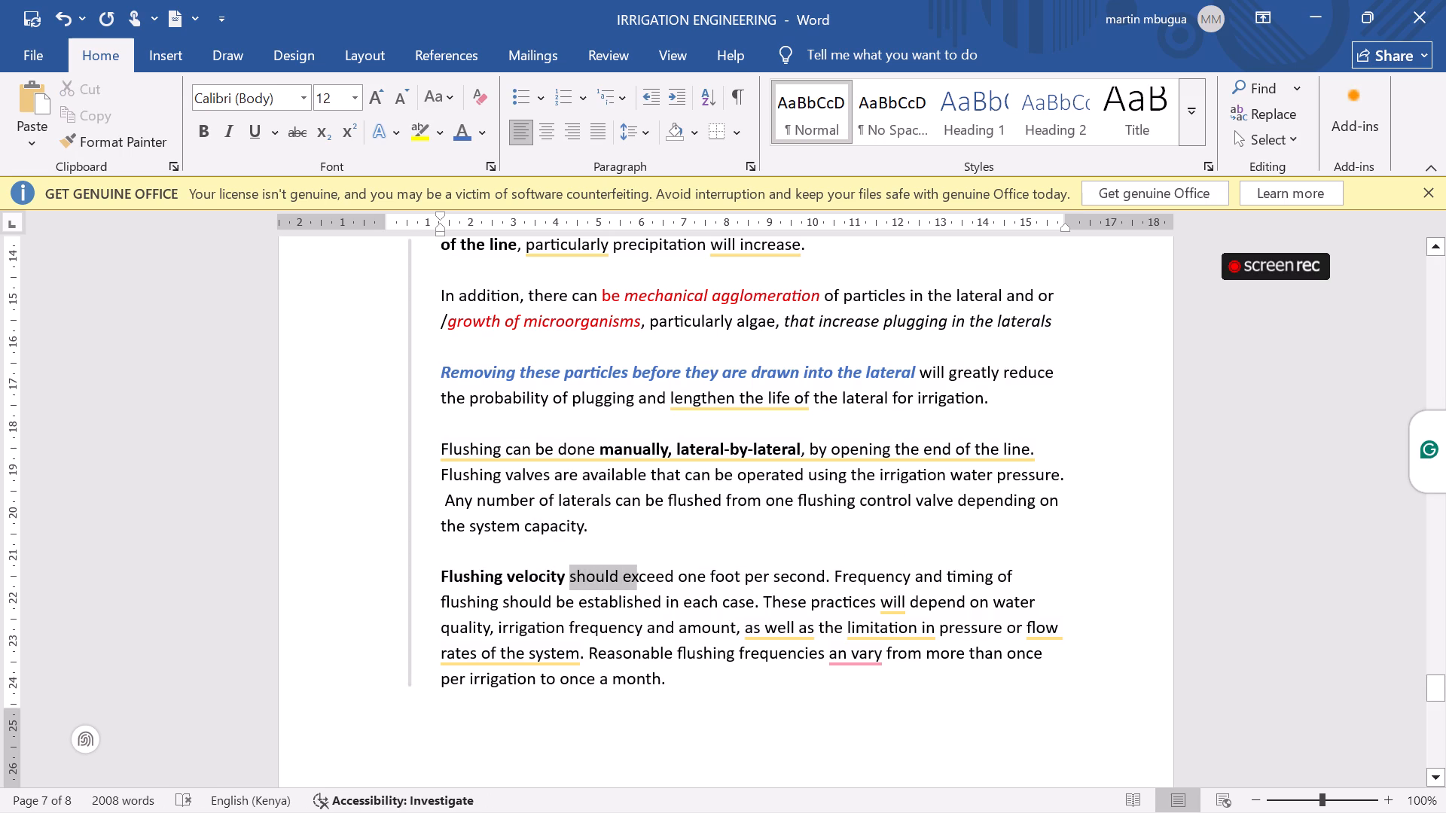
{"action": "left_click_drag", "start_coordinate": [639, 568], "coordinate": [712, 574]}
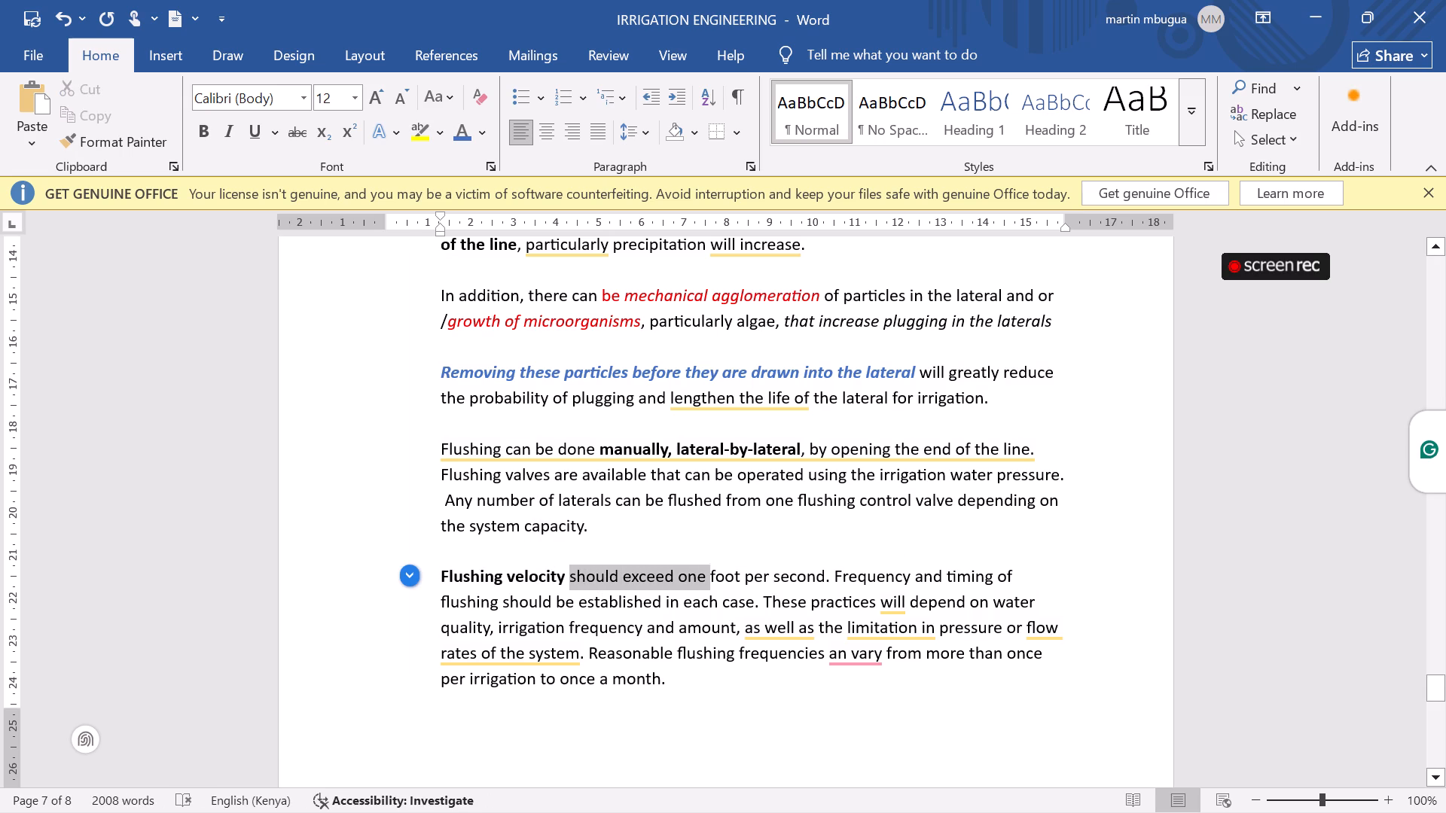
{"action": "left_click_drag", "start_coordinate": [712, 574], "coordinate": [808, 574]}
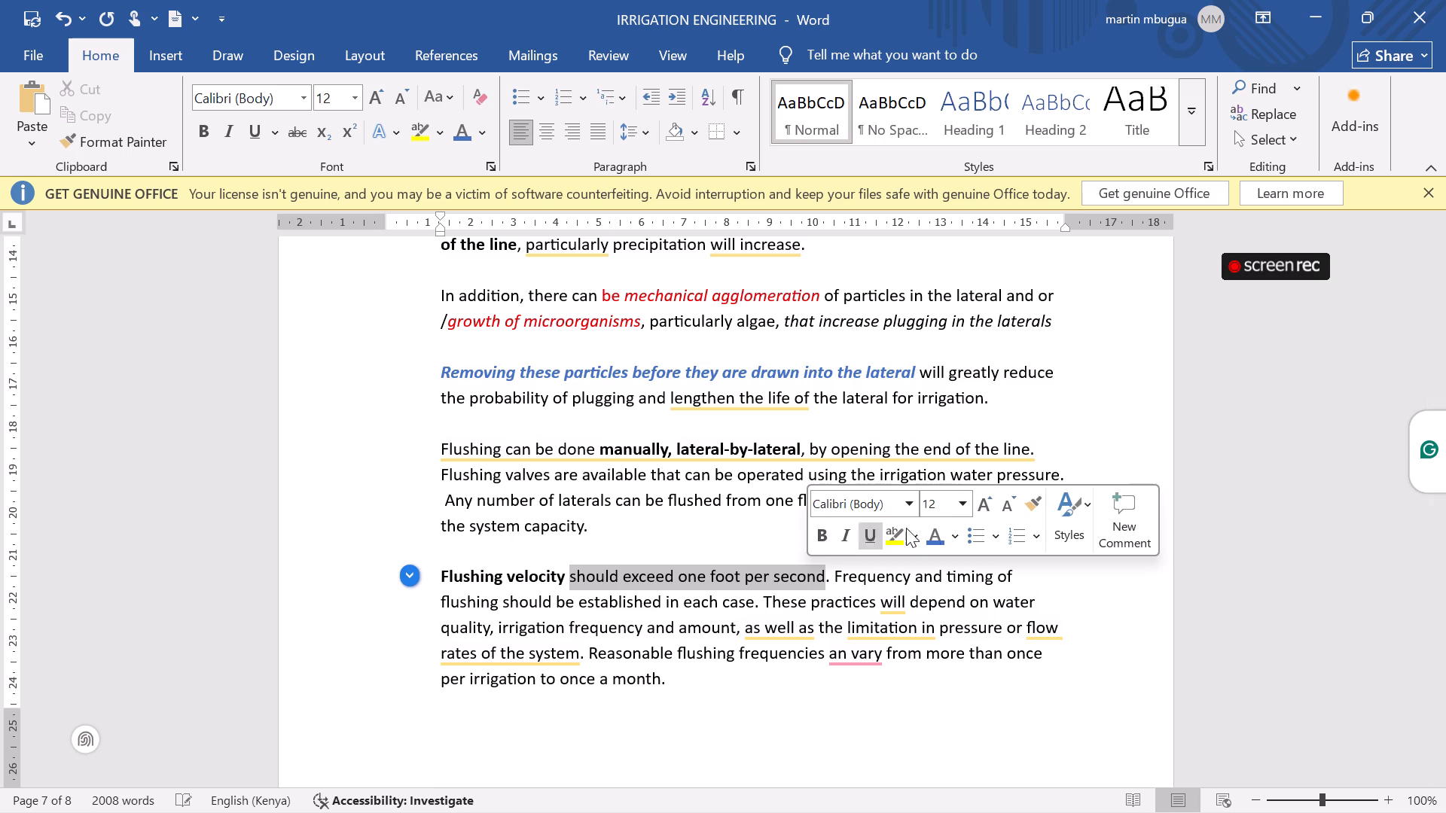
{"action": "left_click", "coordinate": [953, 533]}
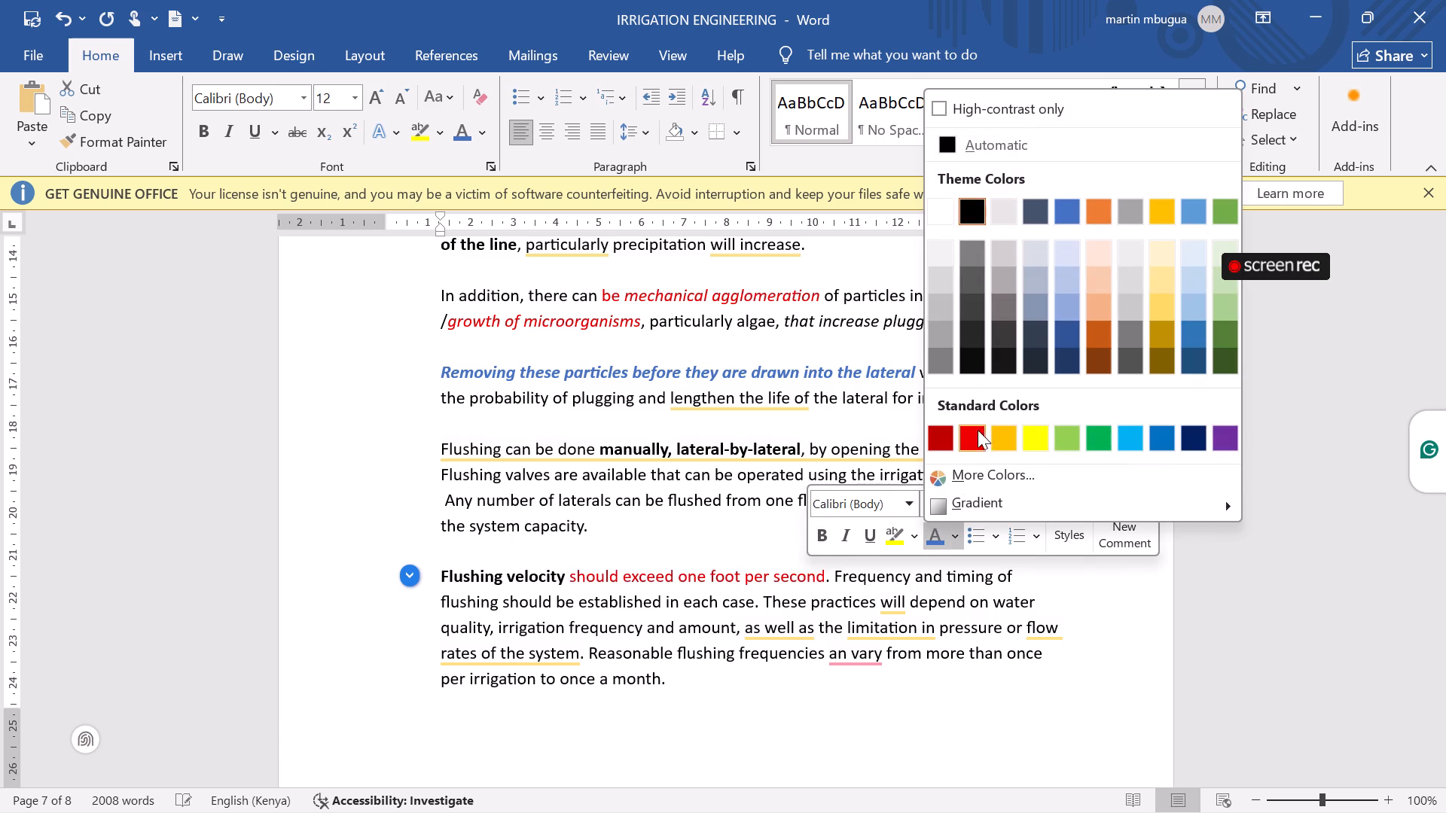
{"action": "left_click", "coordinate": [929, 431]}
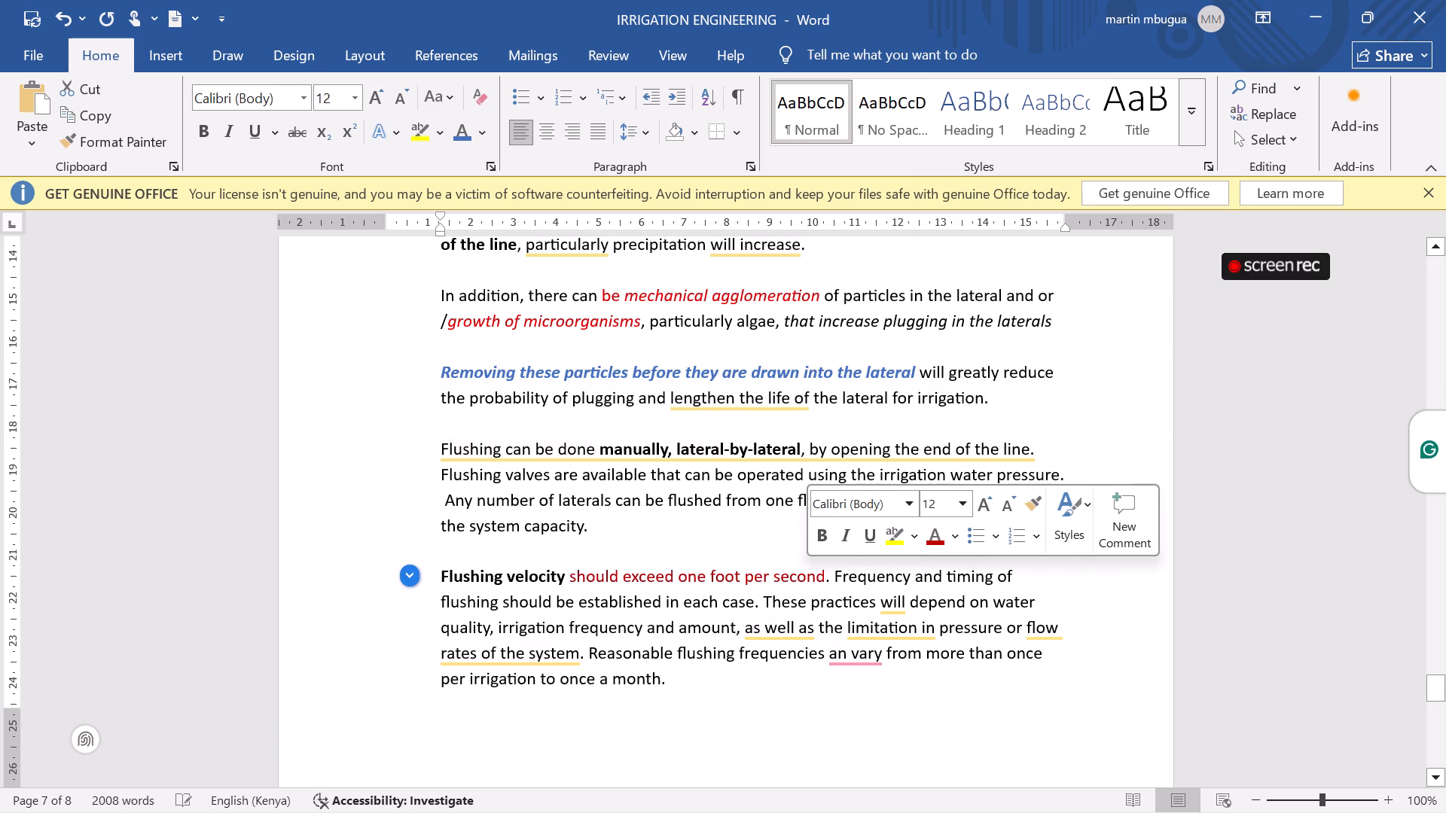
Insert a line break after "should exceed one foot per second." in the "Flushing velocity" paragraph.
{"action": "scroll", "coordinate": [824, 728], "scroll_direction": "up", "scroll_amount": 1}
{"action": "scroll", "coordinate": [824, 728], "scroll_direction": "down", "scroll_amount": 1}
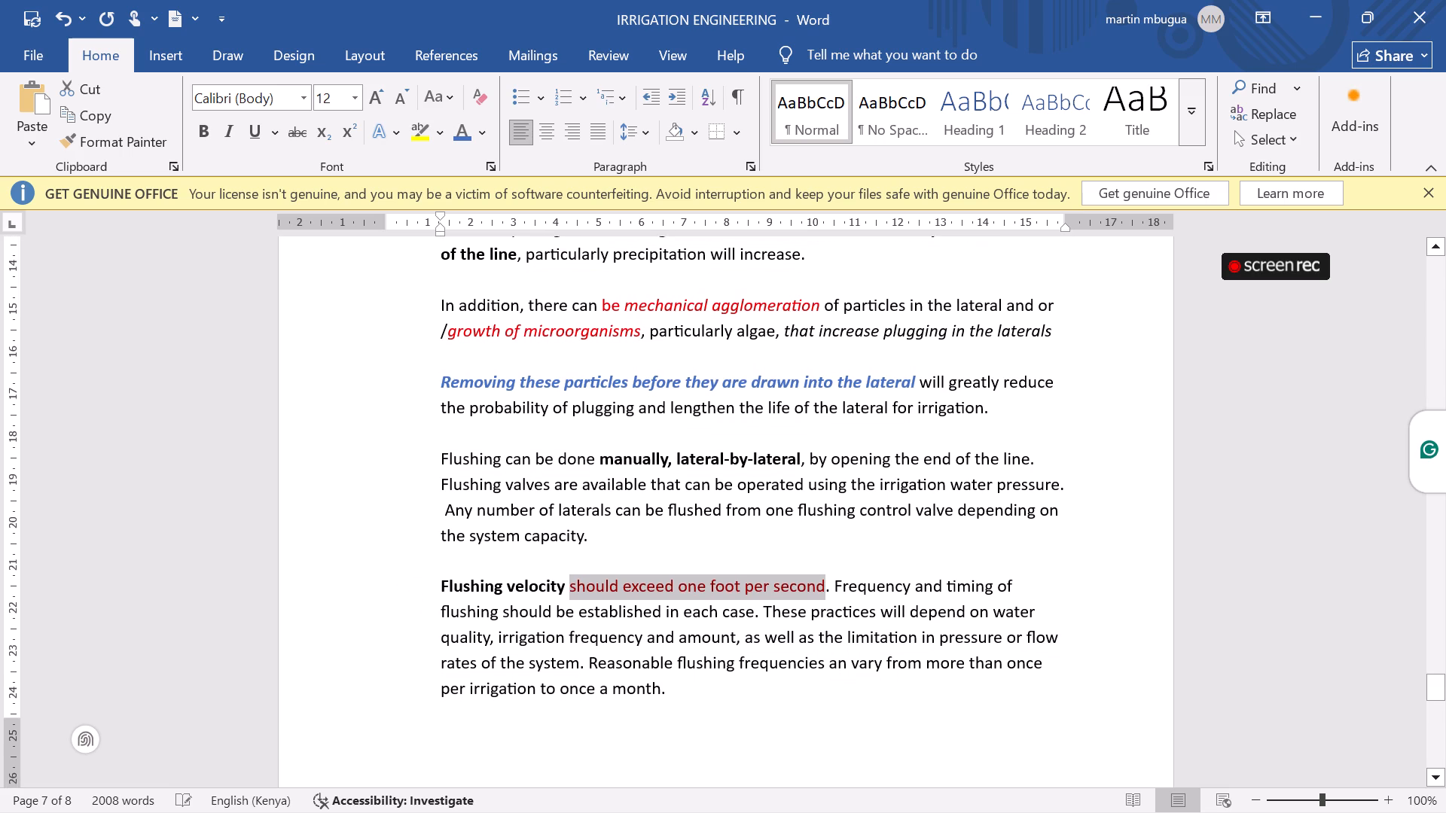
{"action": "scroll", "coordinate": [824, 728], "scroll_direction": "down", "scroll_amount": 1}
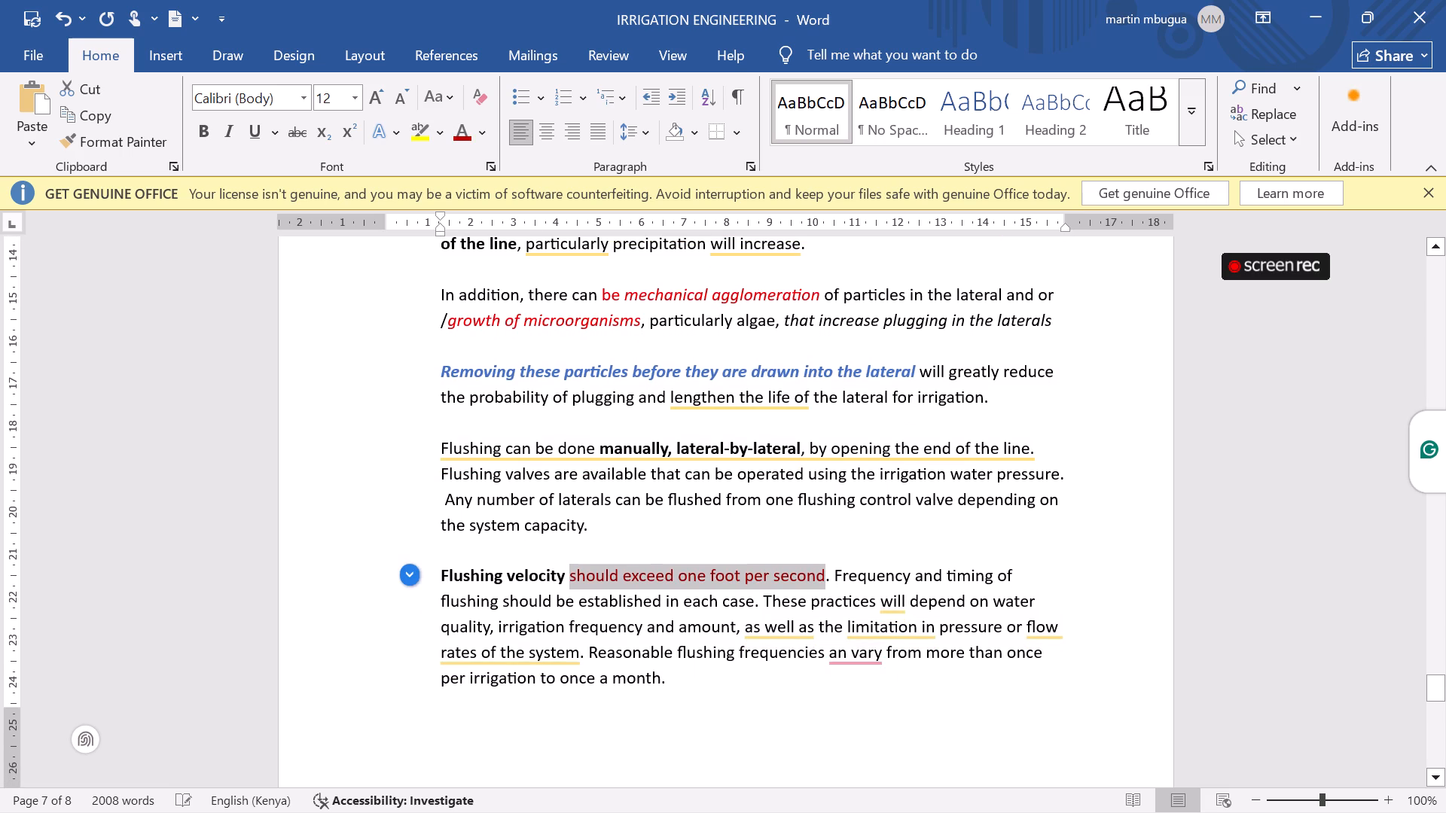
{"action": "left_click", "coordinate": [831, 580]}
{"action": "key", "text": "shift+Return"}
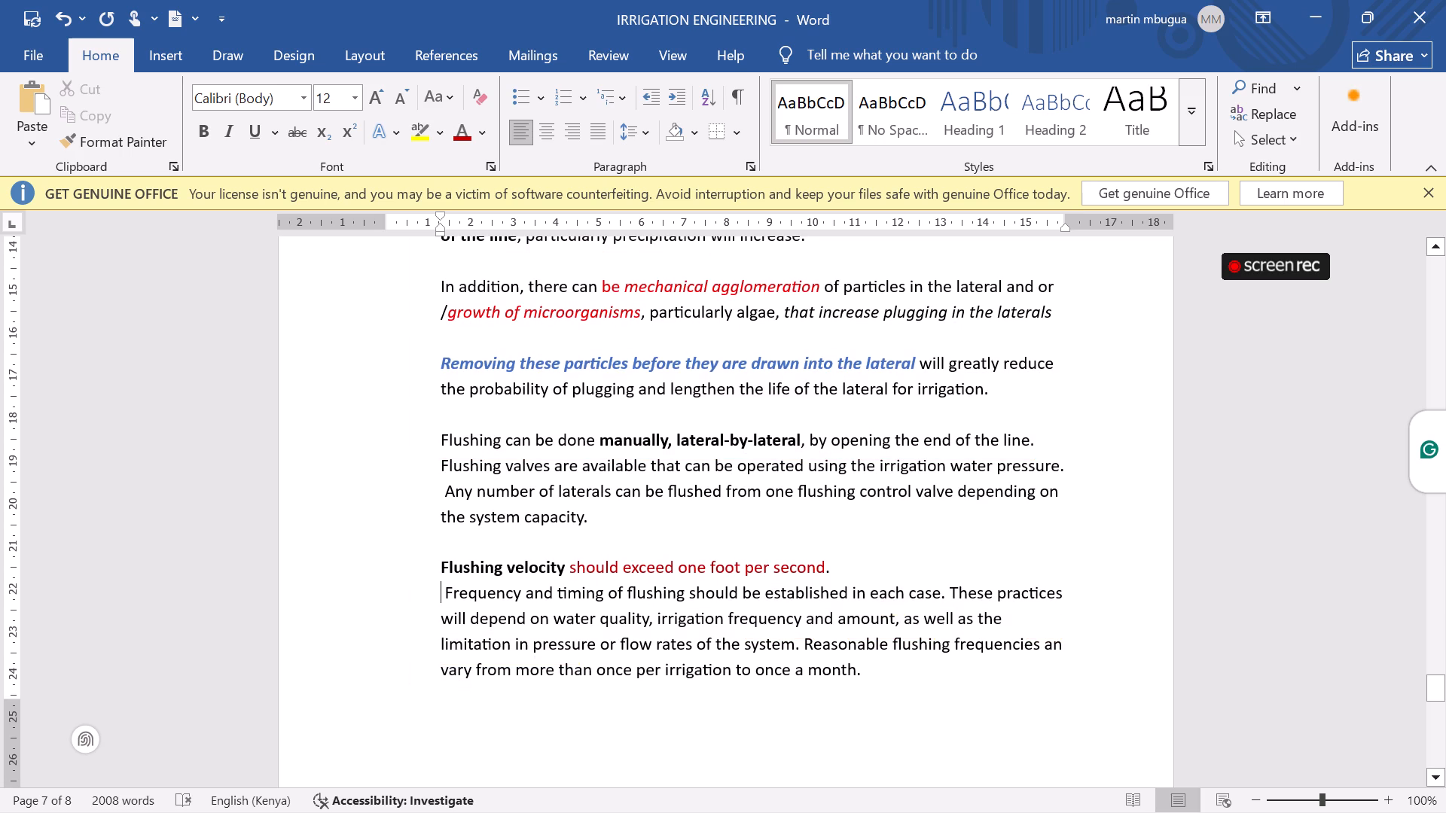
Set the font colour of "Frequency" to the standard blue in the sentence below "Flushing velocity".
{"action": "left_click_drag", "start_coordinate": [443, 592], "coordinate": [488, 591]}
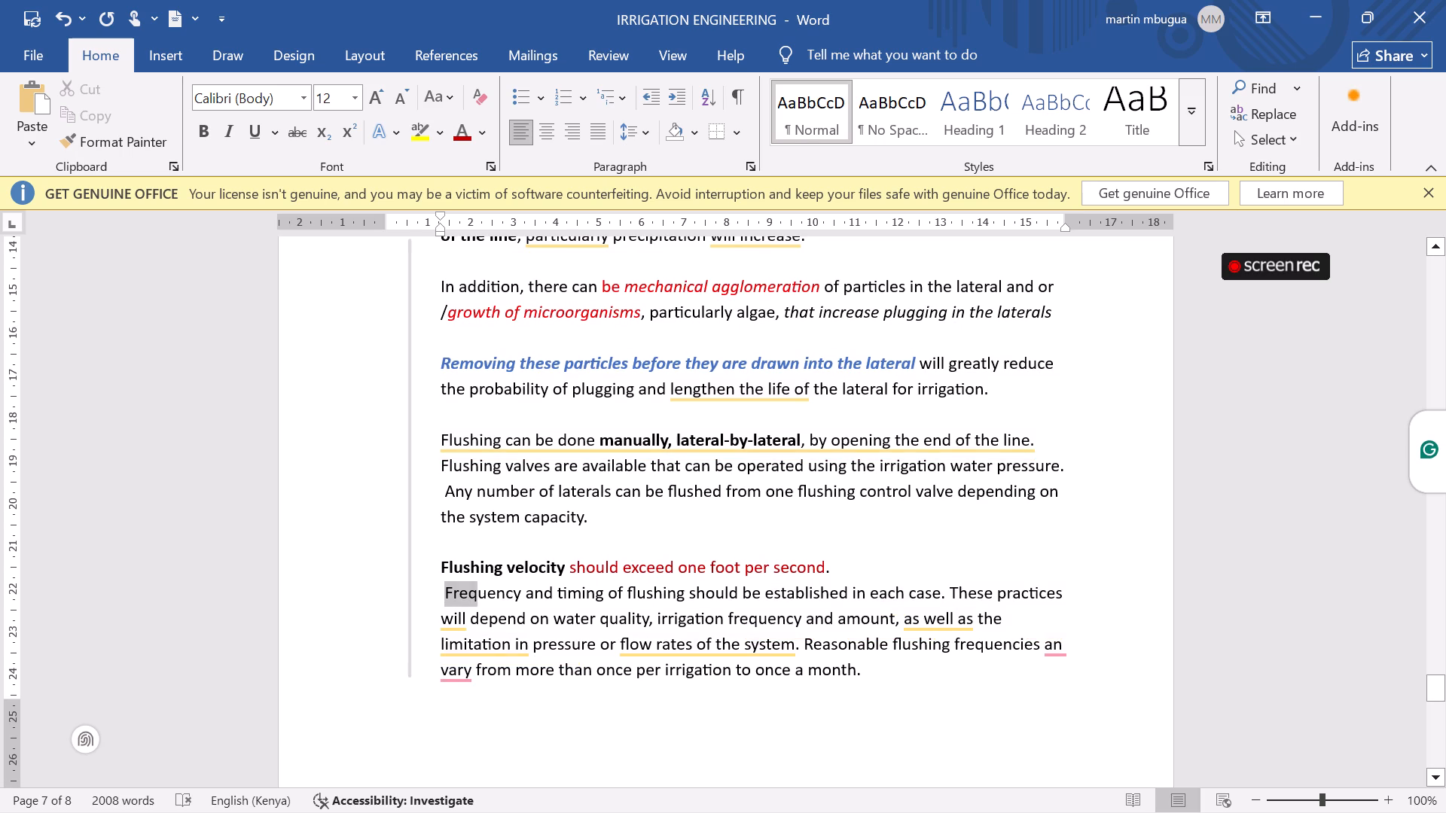
{"action": "left_click_drag", "start_coordinate": [488, 591], "coordinate": [517, 595]}
{"action": "left_click_drag", "start_coordinate": [517, 595], "coordinate": [517, 595]}
{"action": "left_click", "coordinate": [660, 550]}
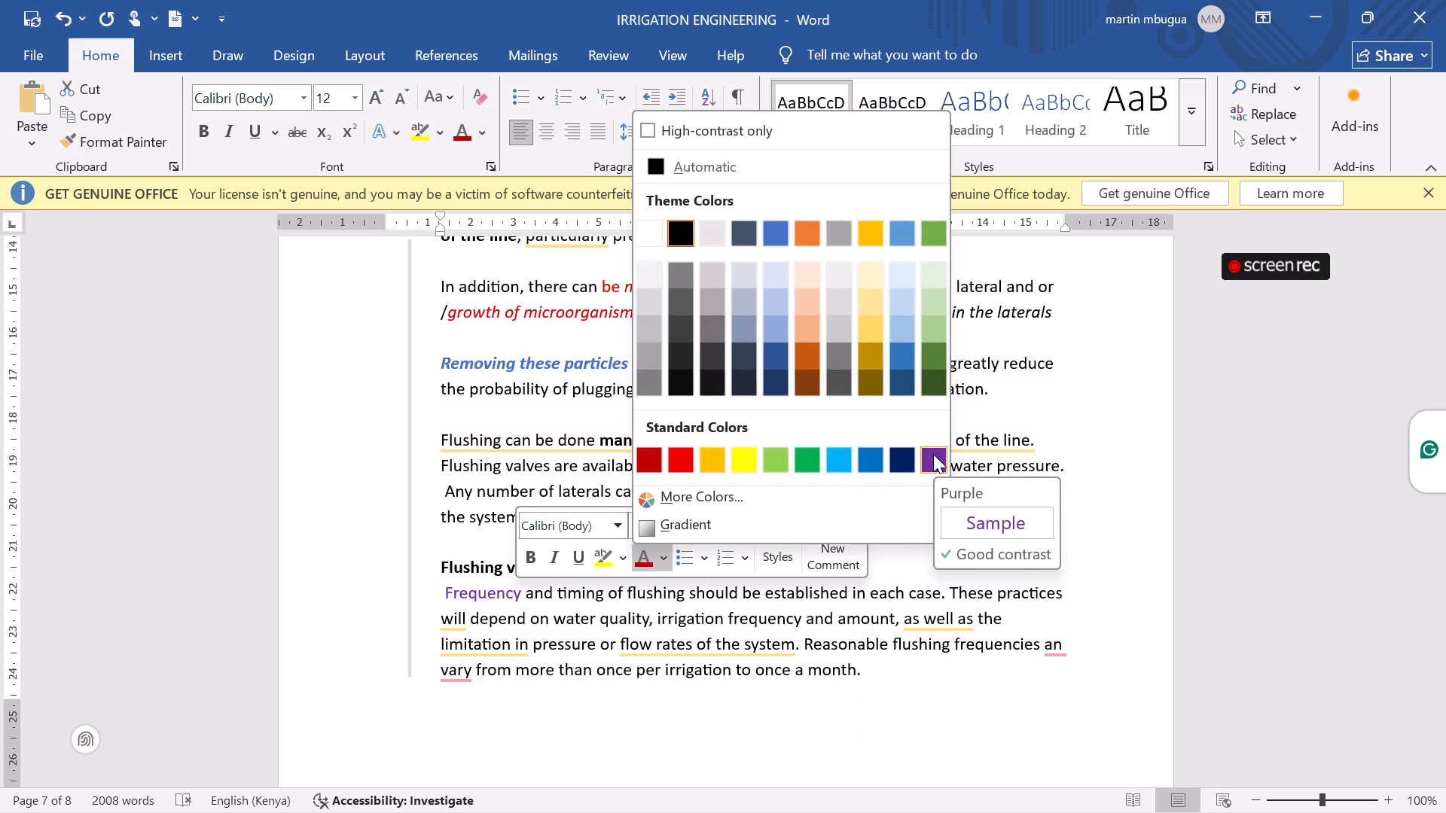
{"action": "left_click", "coordinate": [874, 458]}
{"action": "left_click", "coordinate": [755, 663]}
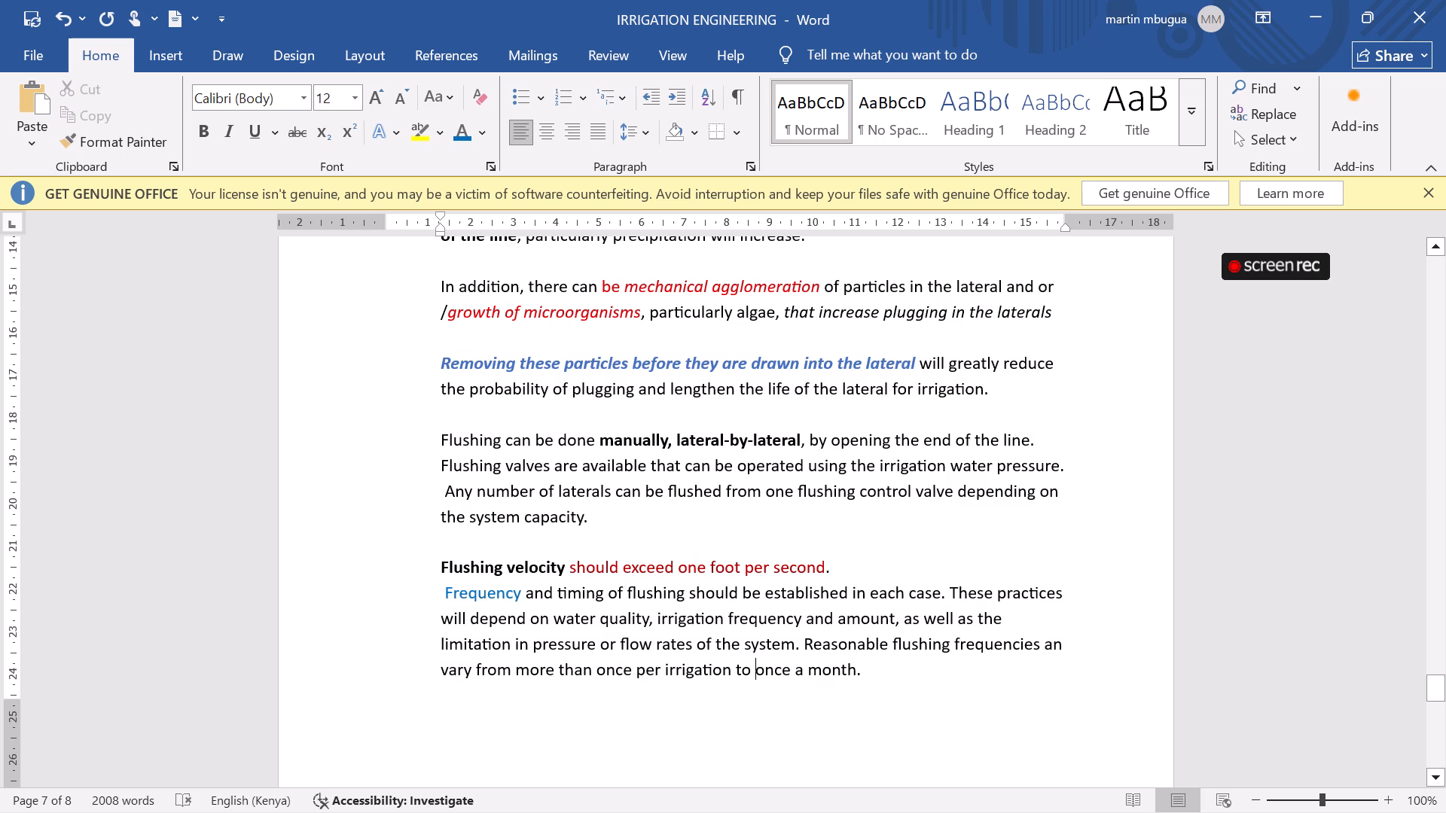
Apply the same standard blue font colour to "timing of flushing".
{"action": "left_click_drag", "start_coordinate": [554, 592], "coordinate": [581, 590]}
{"action": "left_click", "coordinate": [581, 590]}
{"action": "left_click_drag", "start_coordinate": [558, 592], "coordinate": [622, 591]}
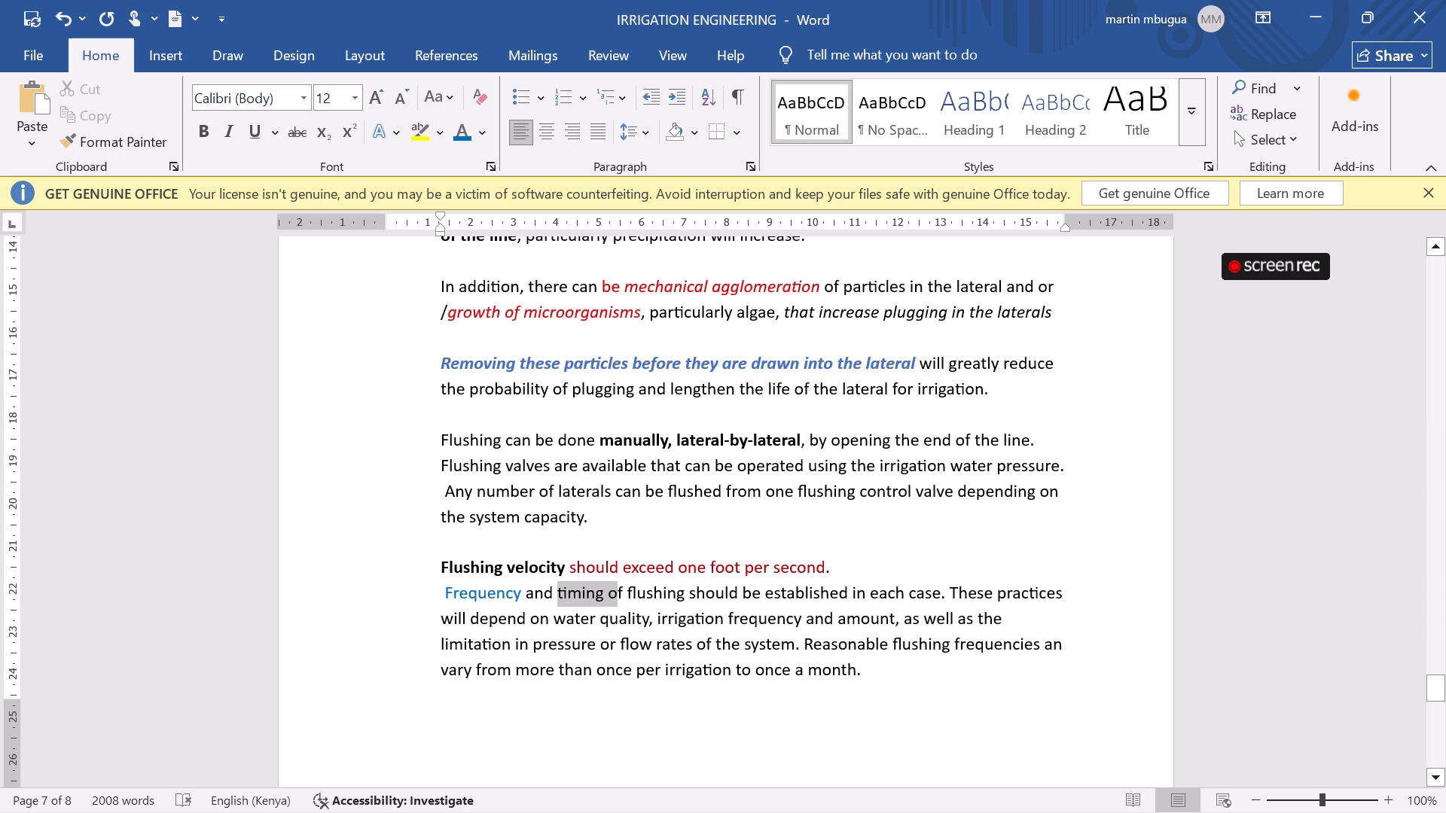
{"action": "left_click_drag", "start_coordinate": [622, 591], "coordinate": [664, 590]}
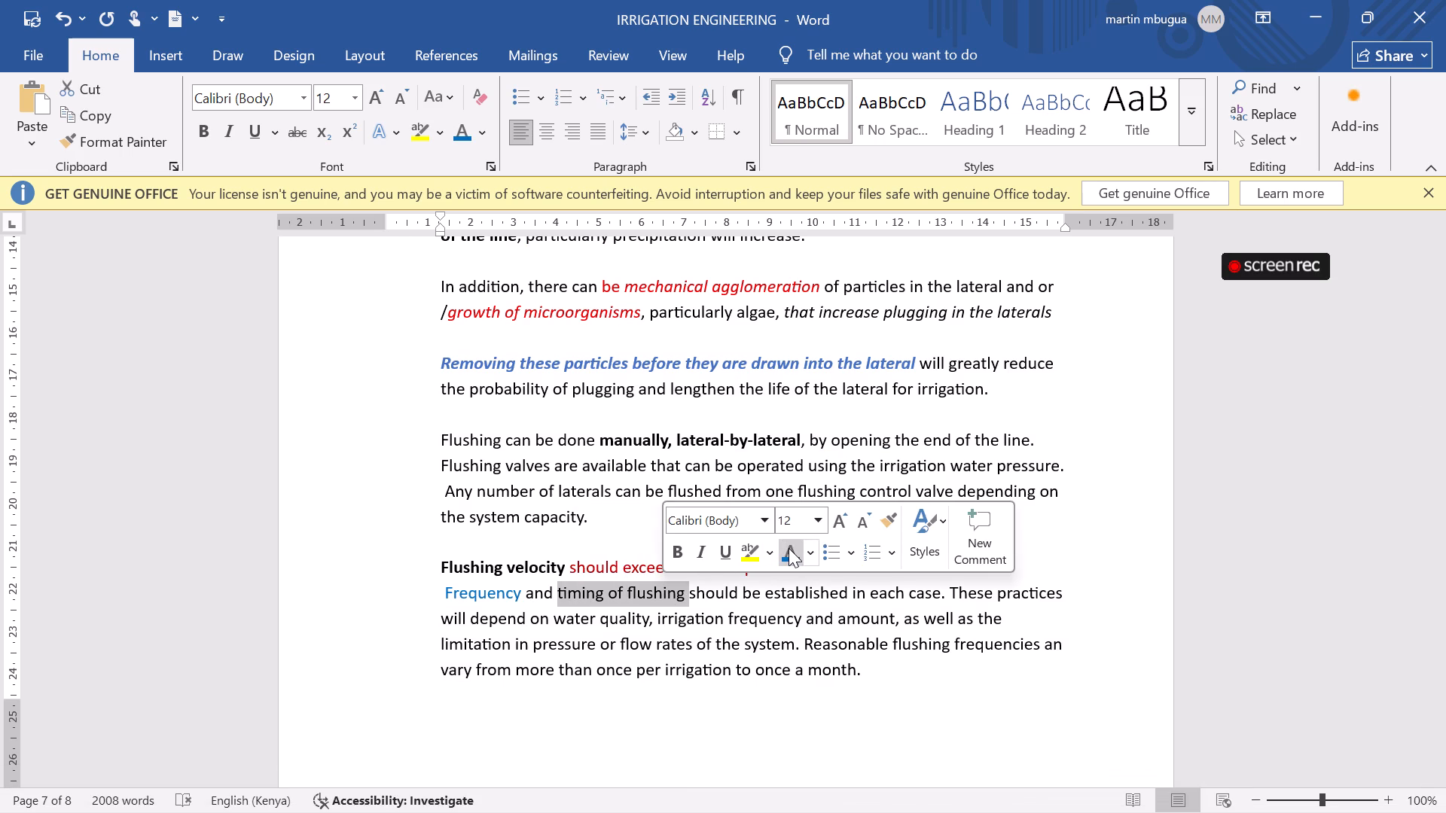
{"action": "left_click", "coordinate": [789, 548]}
{"action": "left_click", "coordinate": [853, 656]}
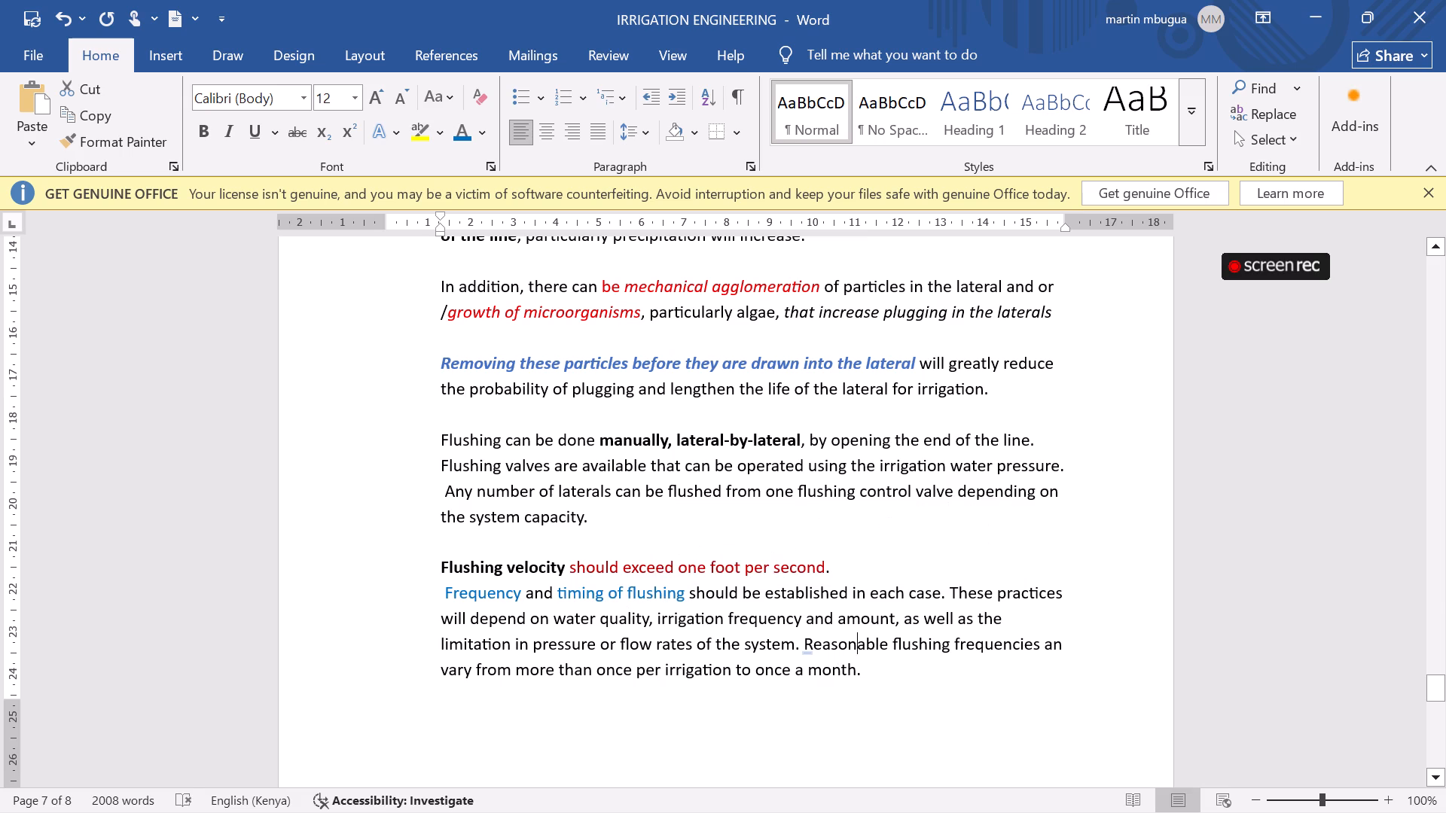
Start a new paragraph at "These practices will depend on", after "should be established in each case.".
{"action": "scroll", "coordinate": [663, 617], "scroll_direction": "down", "scroll_amount": 1}
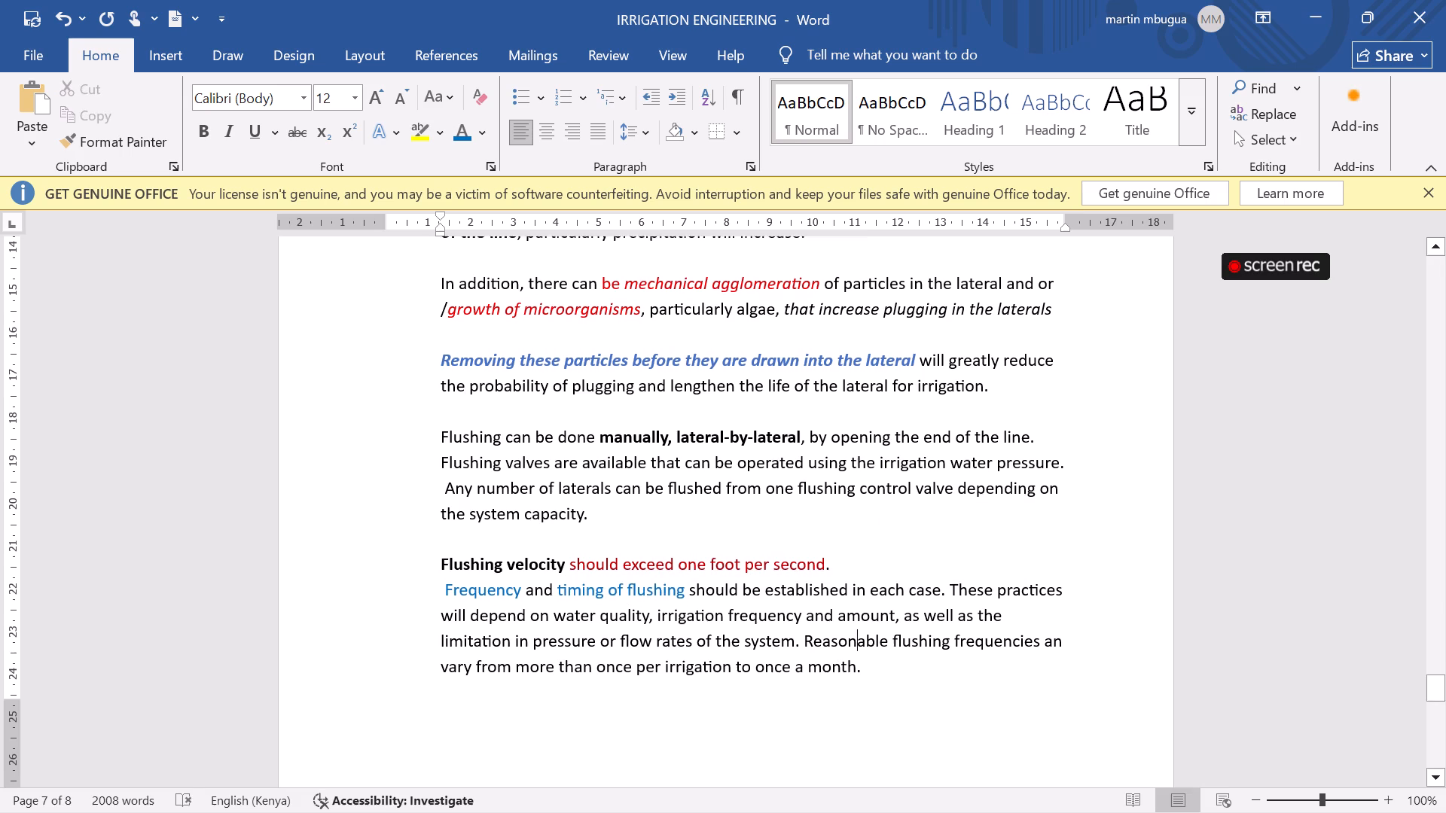
{"action": "scroll", "coordinate": [663, 617], "scroll_direction": "down", "scroll_amount": 1}
{"action": "left_click", "coordinate": [663, 617]}
{"action": "scroll", "coordinate": [663, 617], "scroll_direction": "down", "scroll_amount": 1}
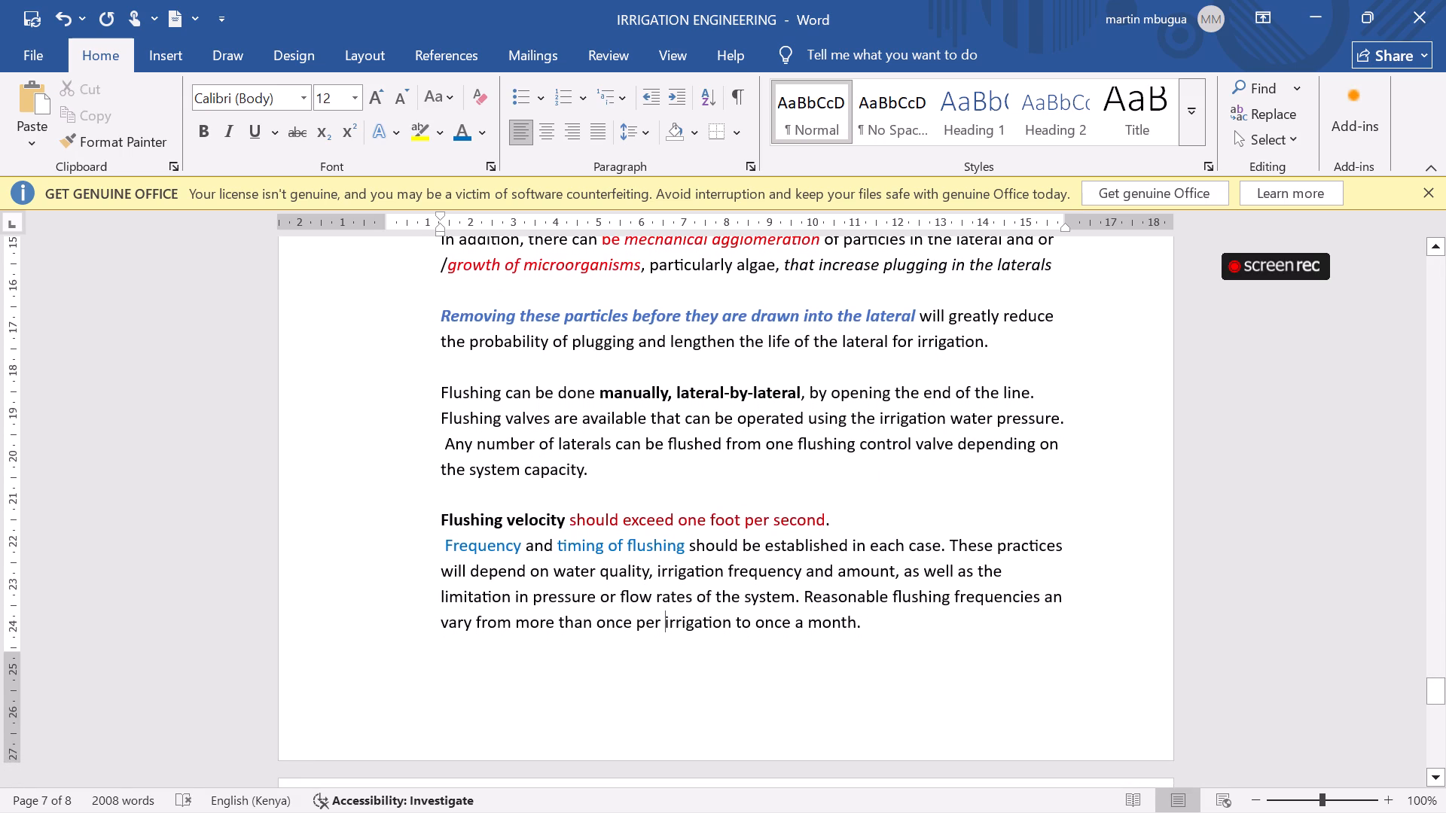
{"action": "scroll", "coordinate": [663, 617], "scroll_direction": "down", "scroll_amount": 1}
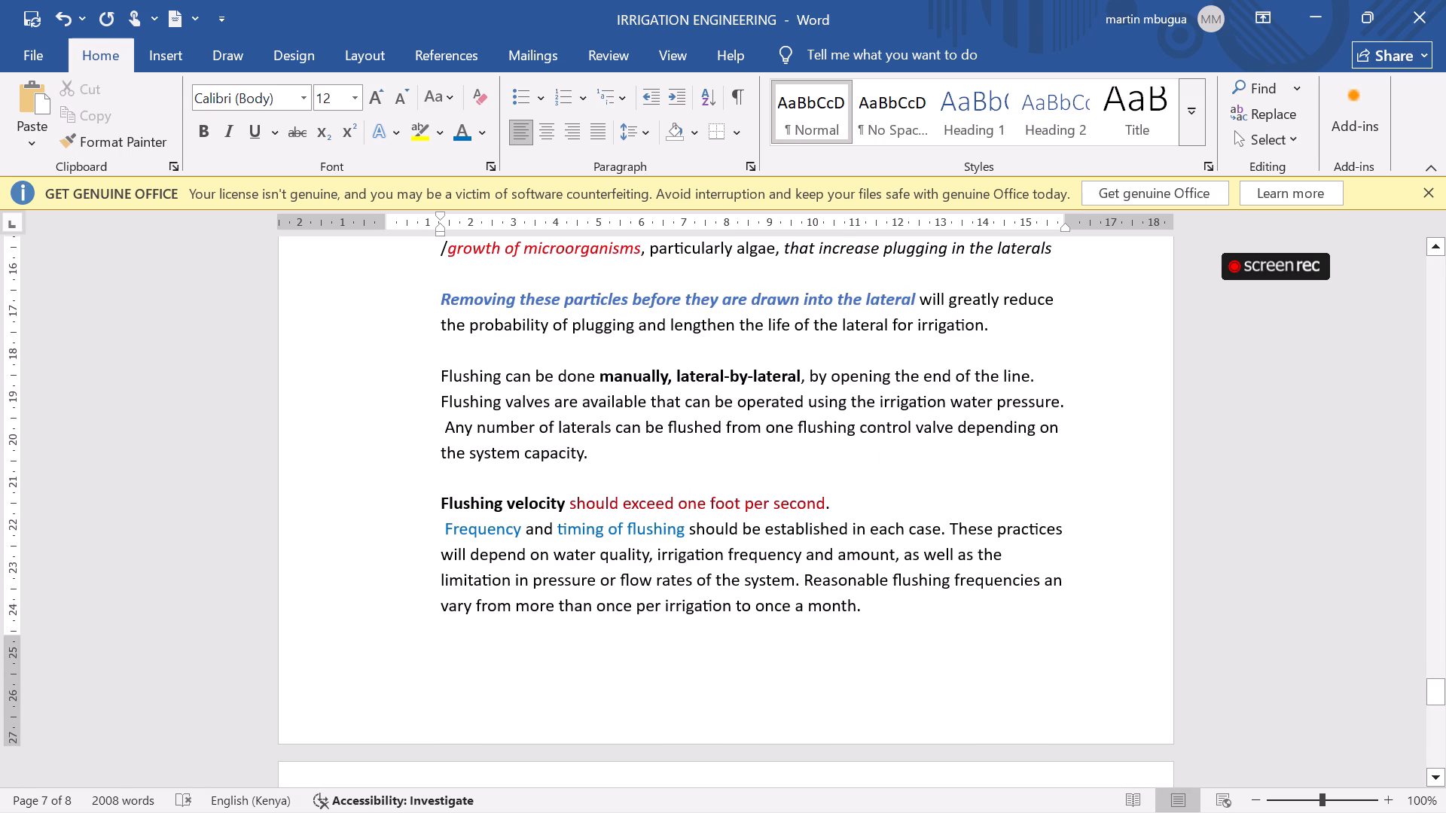
{"action": "left_click", "coordinate": [953, 525]}
{"action": "key", "text": "Return"}
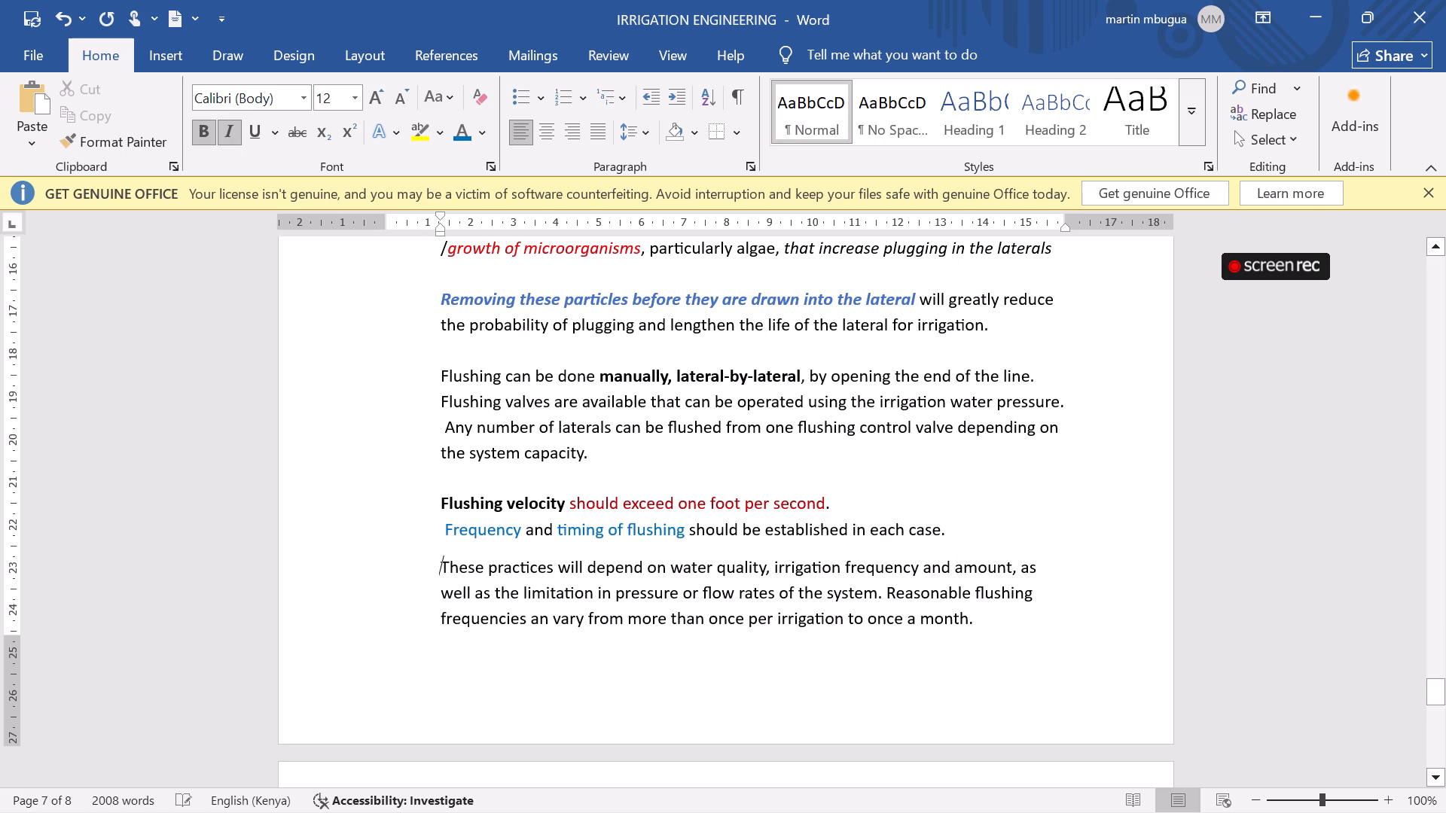
Replace the space after "These practices will depend on" with a semicolon and start a new paragraph at "water quality".
{"action": "left_click", "coordinate": [673, 569]}
{"action": "key", "text": "BackSpace"}
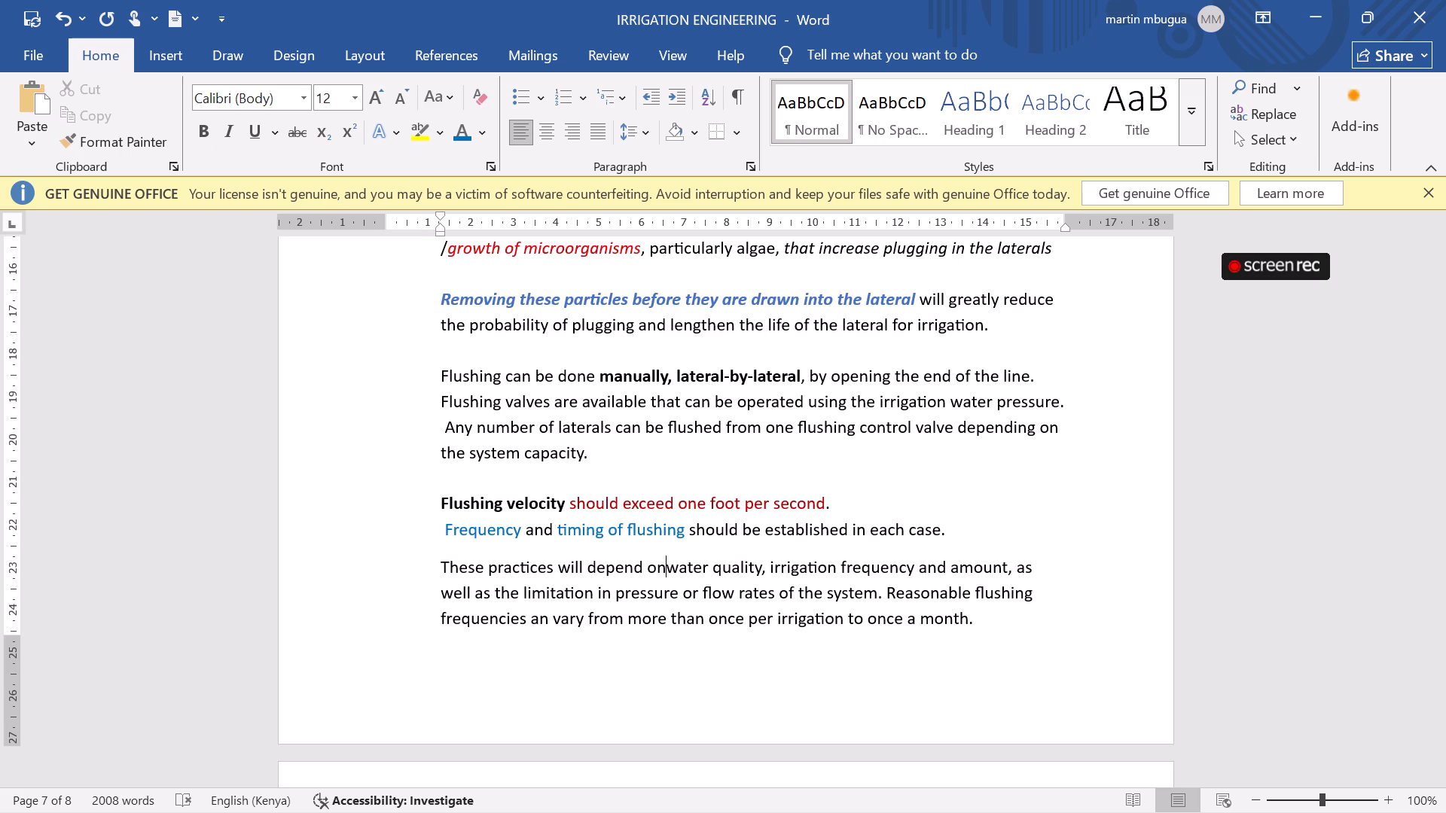
{"action": "key", "text": "semicolon"}
{"action": "key", "text": "Return"}
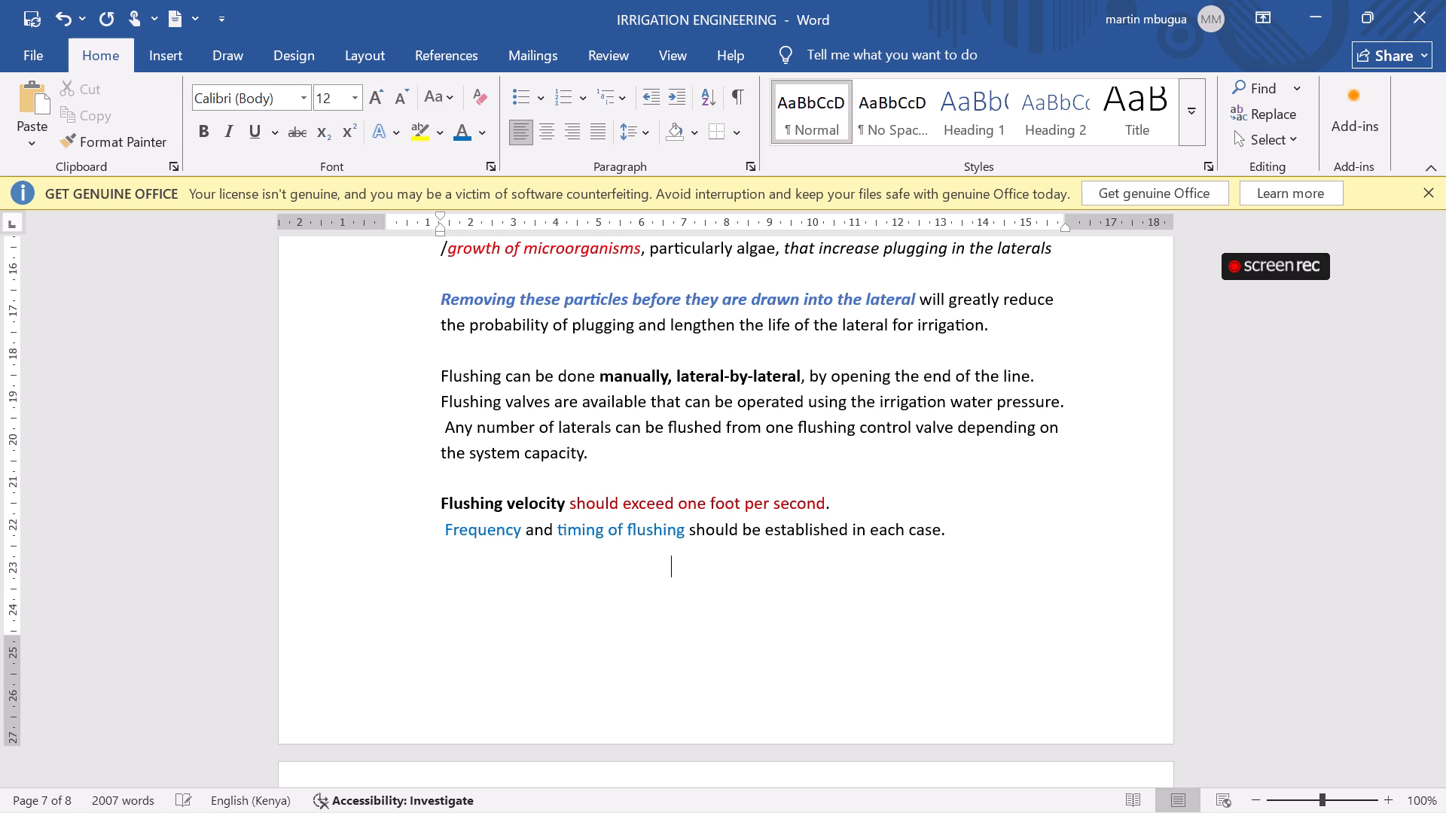
Remove the comma after "water quality" and move the text from "irrigation frequency" onward to a new paragraph.
{"action": "scroll", "coordinate": [673, 569], "scroll_direction": "down", "scroll_amount": 1}
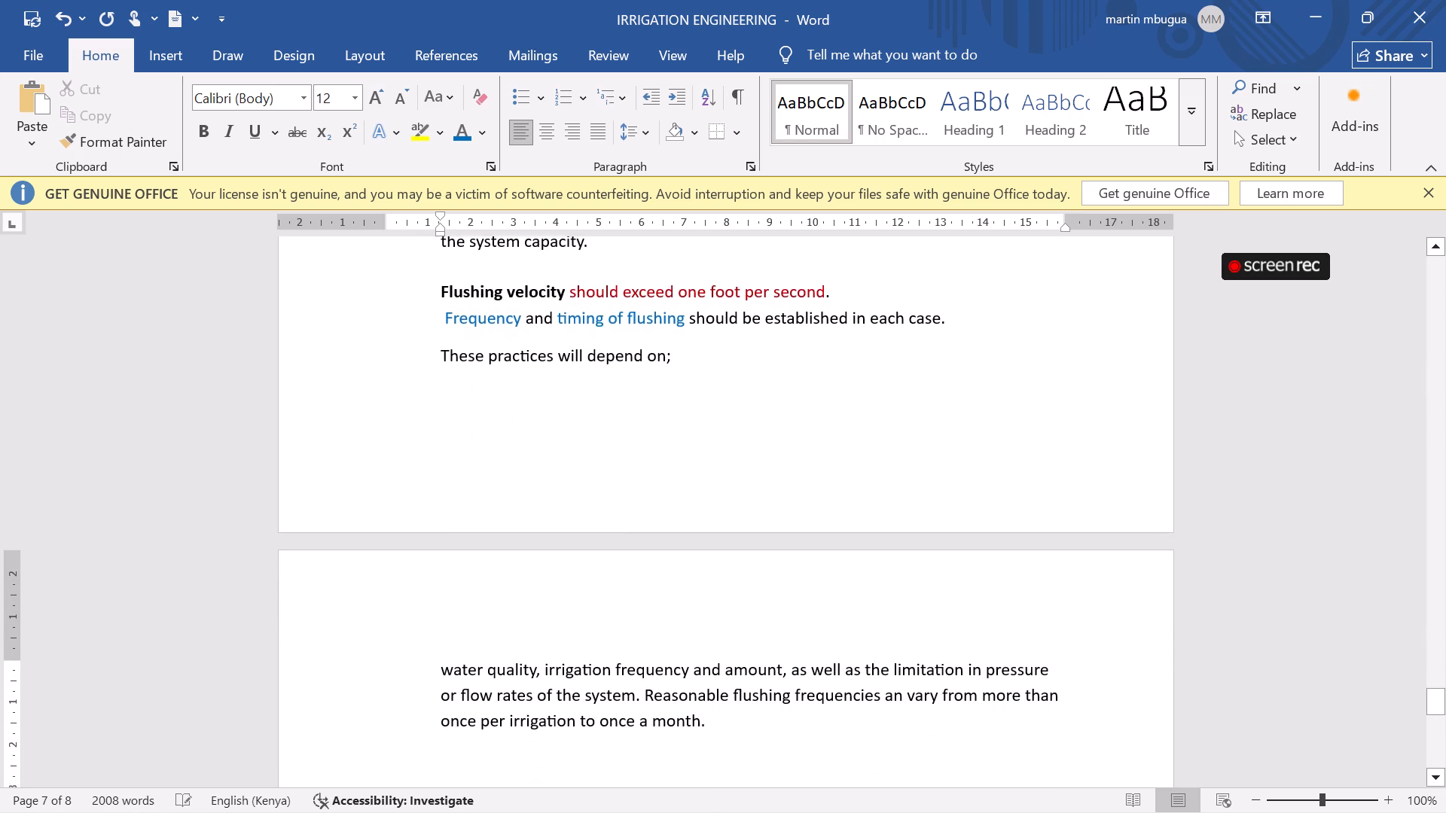
{"action": "scroll", "coordinate": [673, 569], "scroll_direction": "down", "scroll_amount": 1}
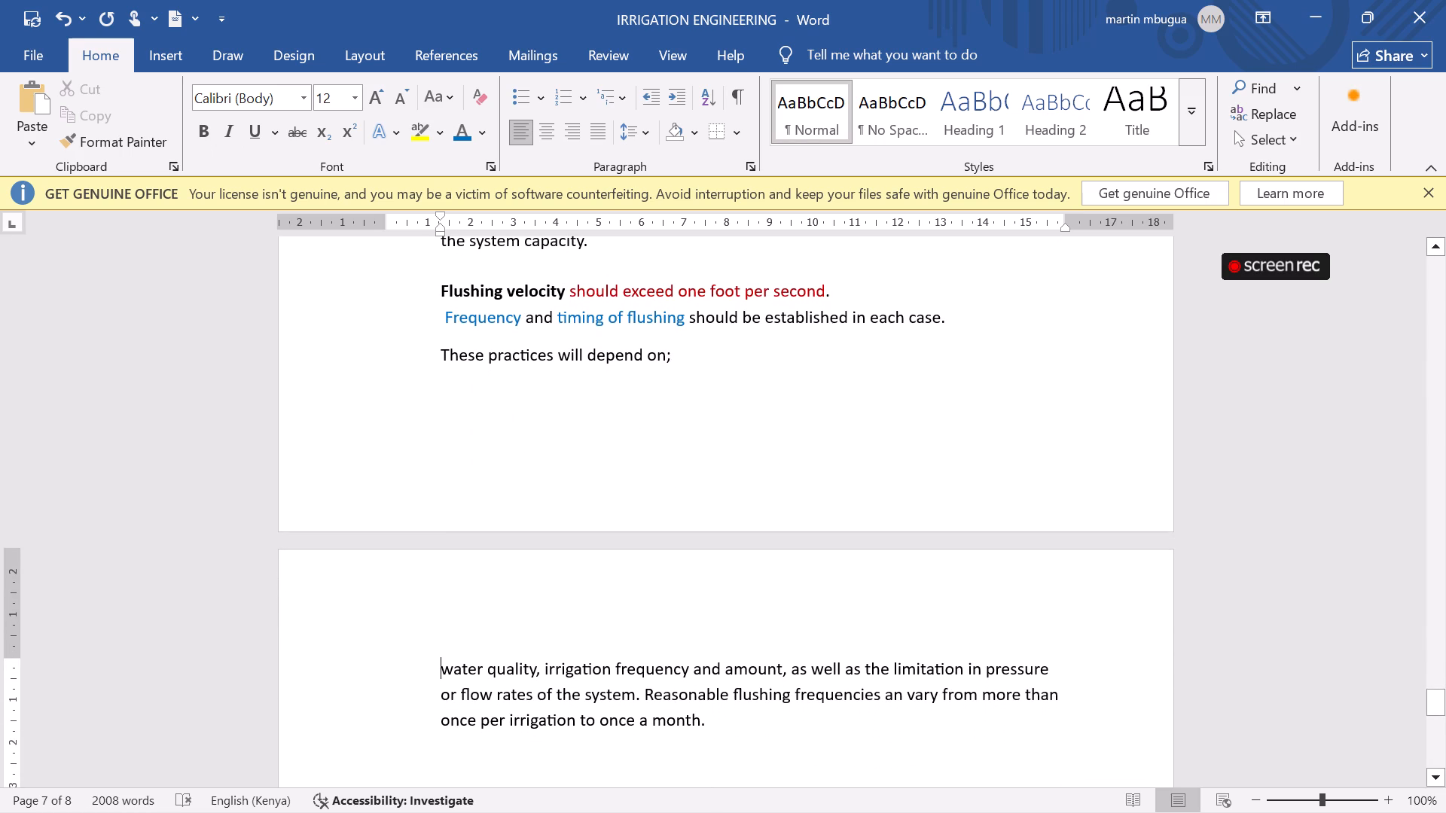
{"action": "left_click", "coordinate": [541, 668]}
{"action": "key", "text": "BackSpace"}
{"action": "key", "text": "Return"}
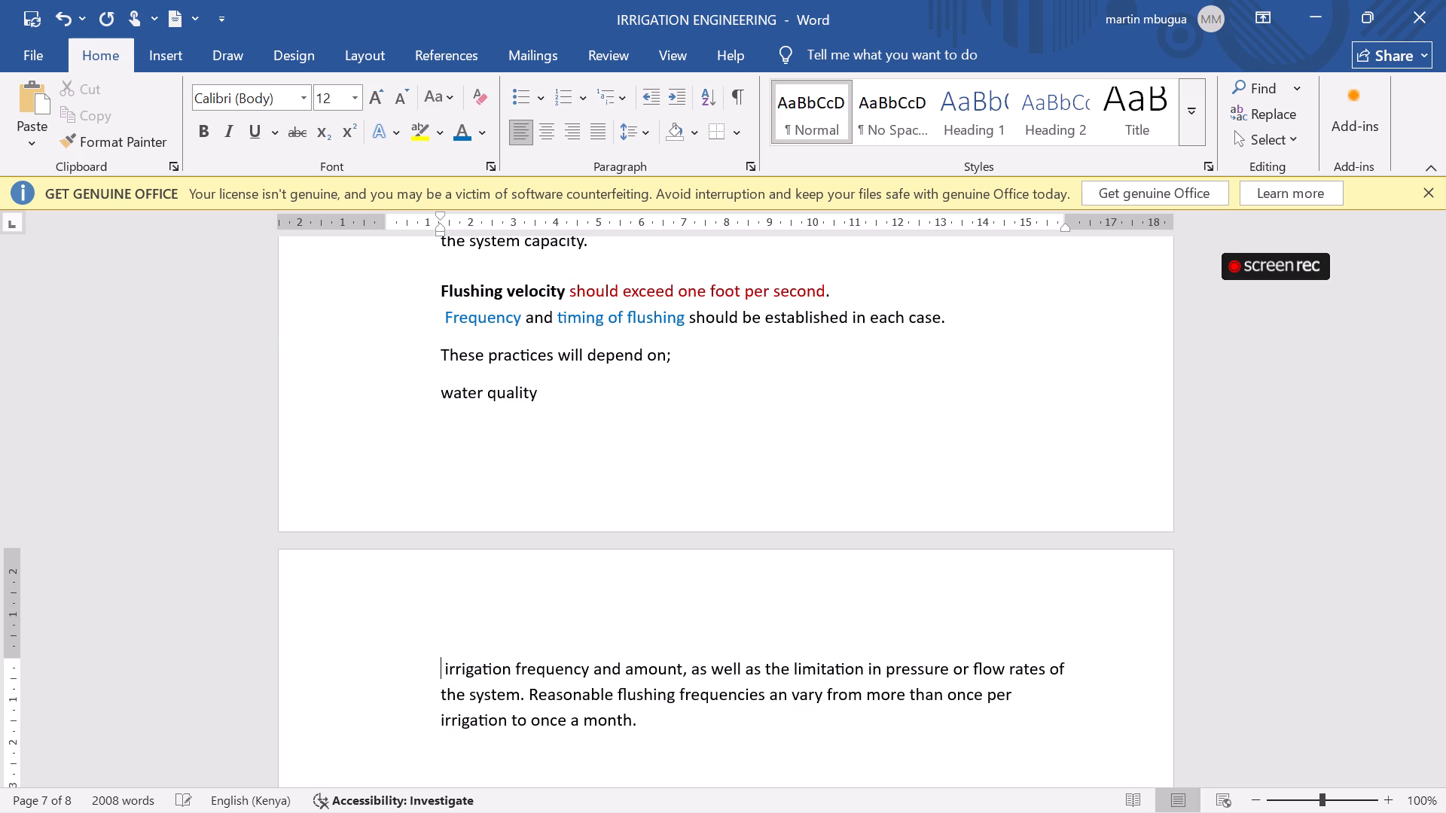
Split the paragraph after "irrigation frequency" and replace "and" with "Irrigation" before "amount" on the new line.
{"action": "left_click", "coordinate": [590, 671]}
{"action": "key", "text": "Return"}
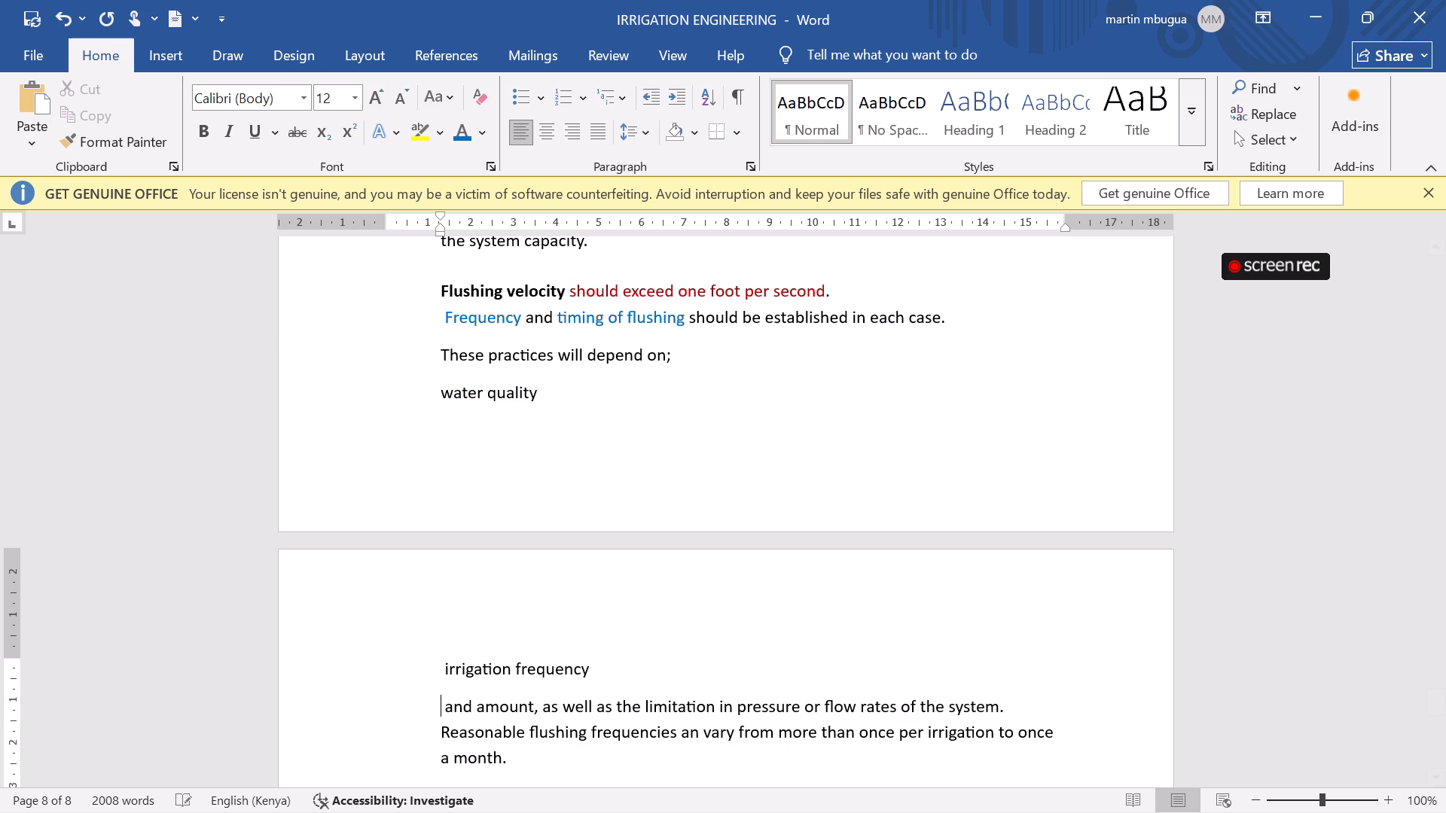
{"action": "key", "text": "Delete"}
{"action": "key", "text": "Delete"}
{"action": "key", "text": "Delete"}
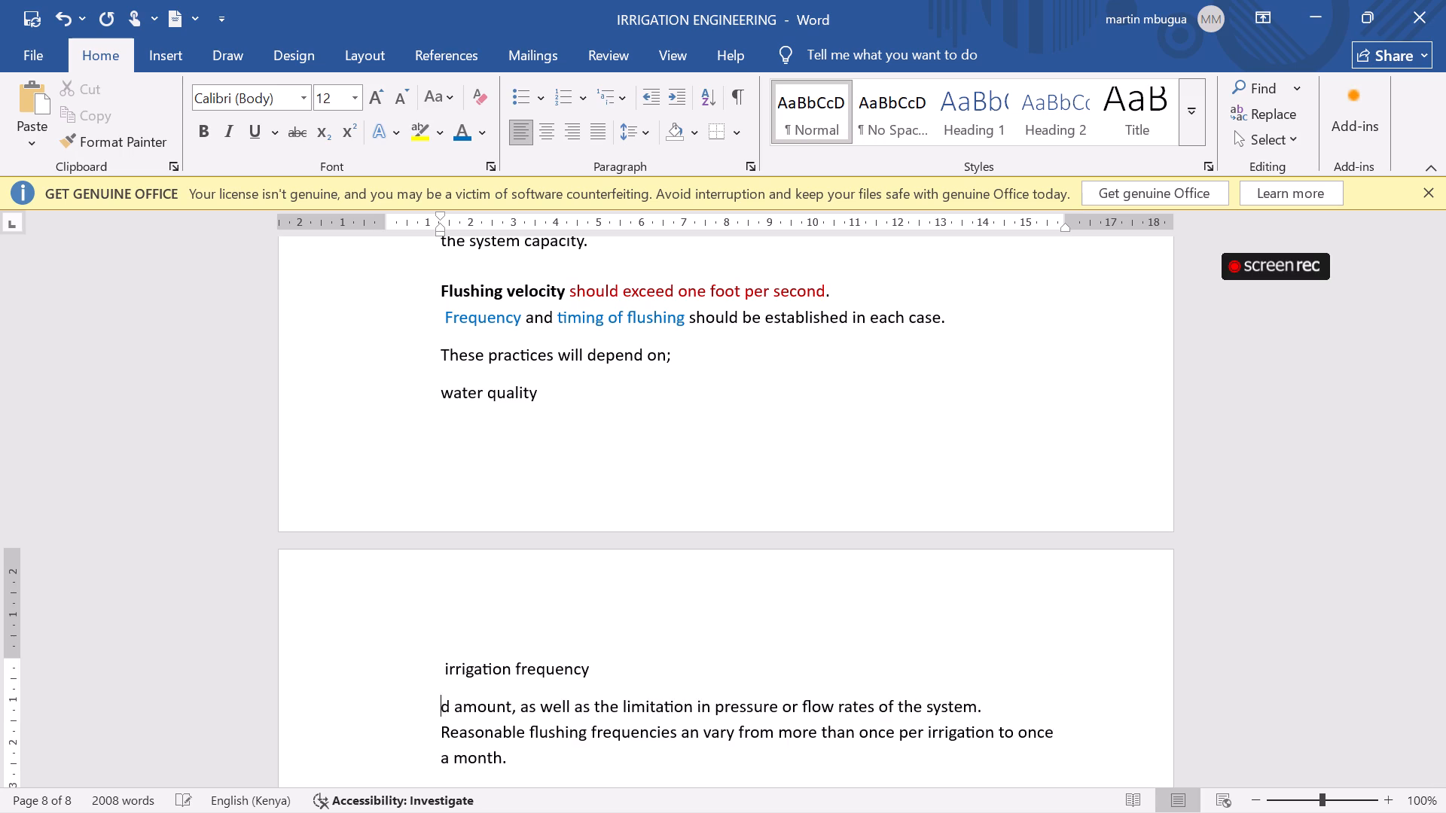
{"action": "key", "text": "Delete"}
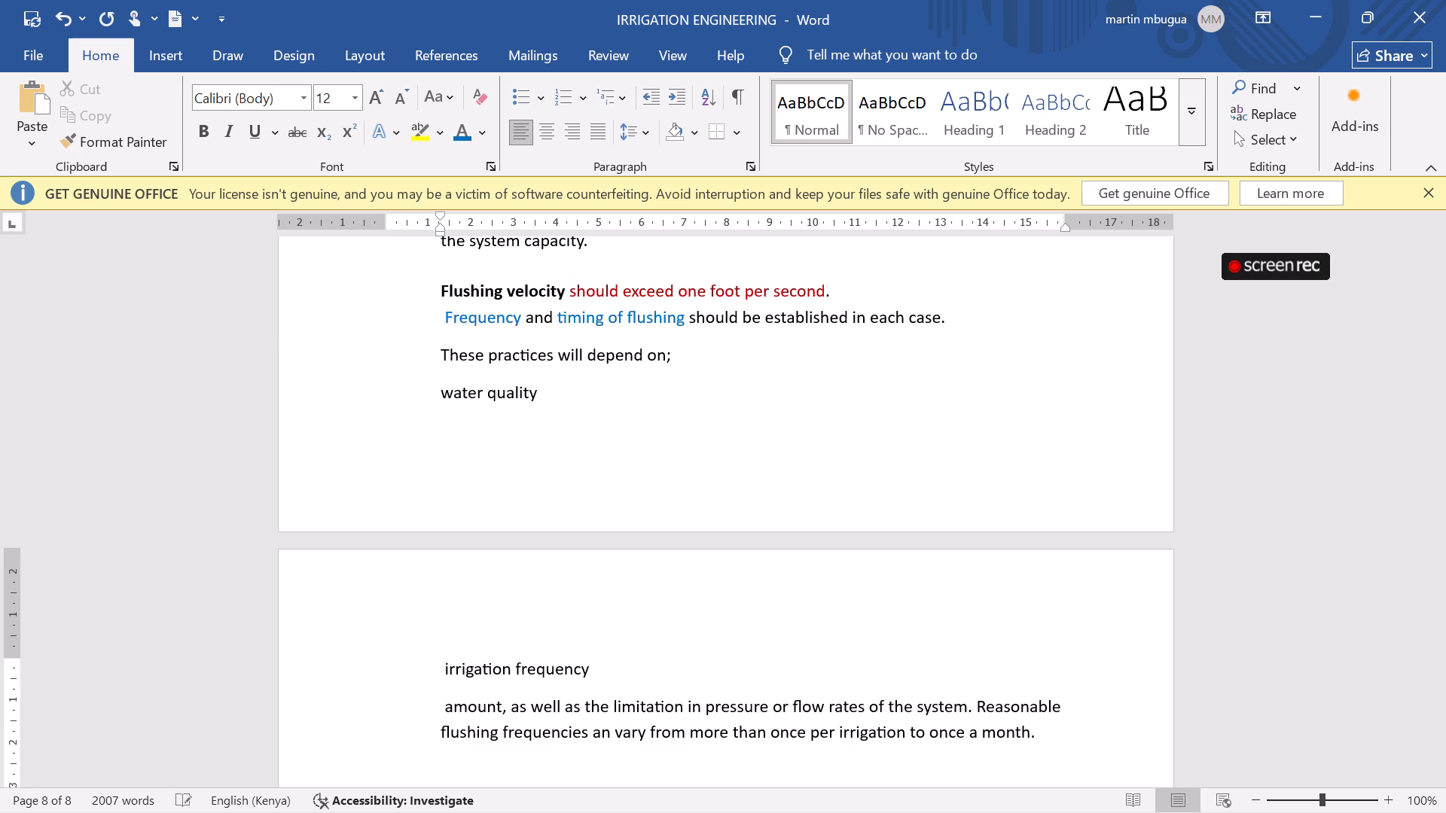
{"action": "type", "text": "rrigation"}
{"action": "key", "text": "space"}
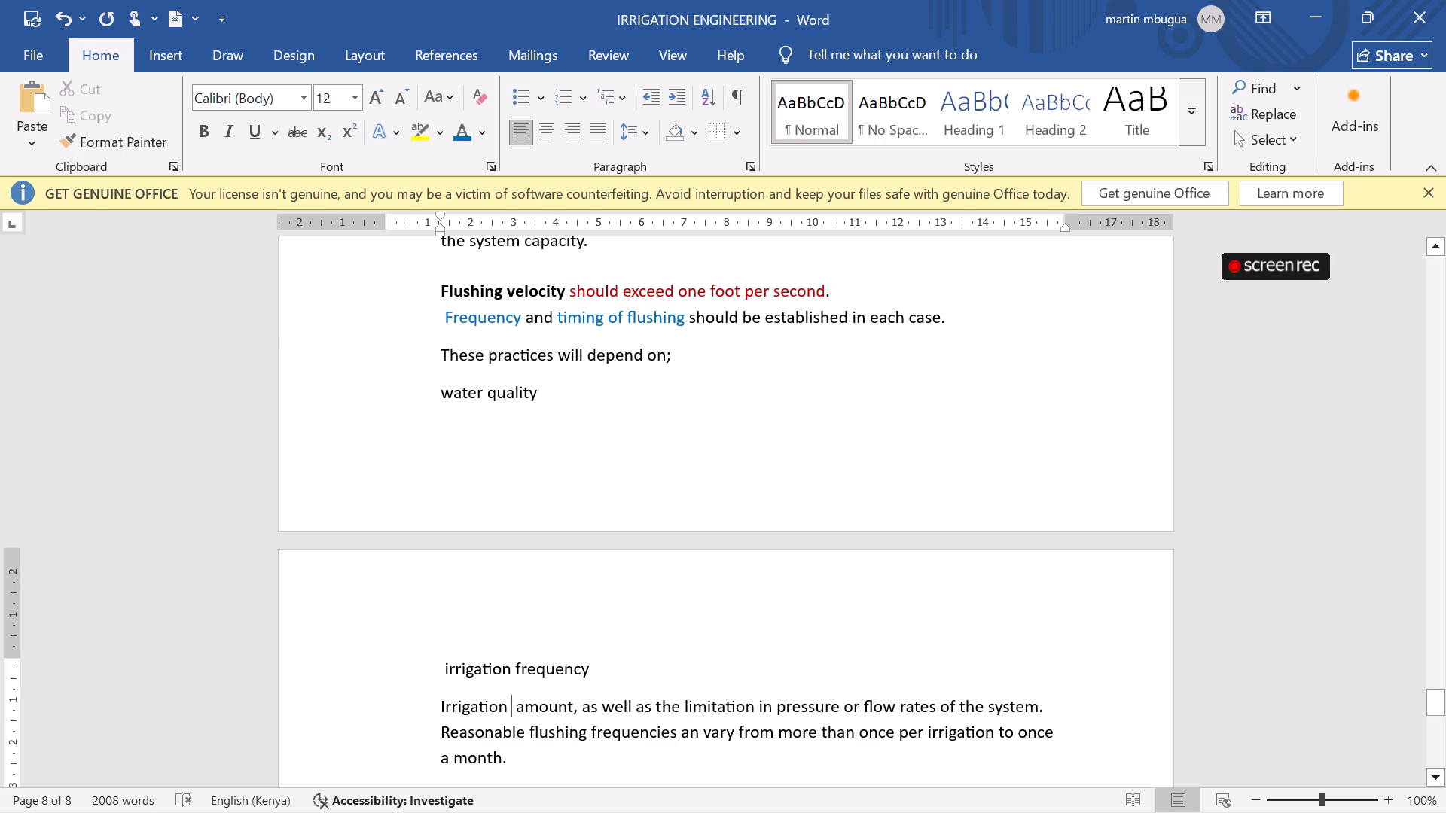
Replace "as well as the" after "Irrigation amount," with a paragraph break so "limitation in pressure" starts its own line.
{"action": "scroll", "coordinate": [688, 707], "scroll_direction": "down", "scroll_amount": 1}
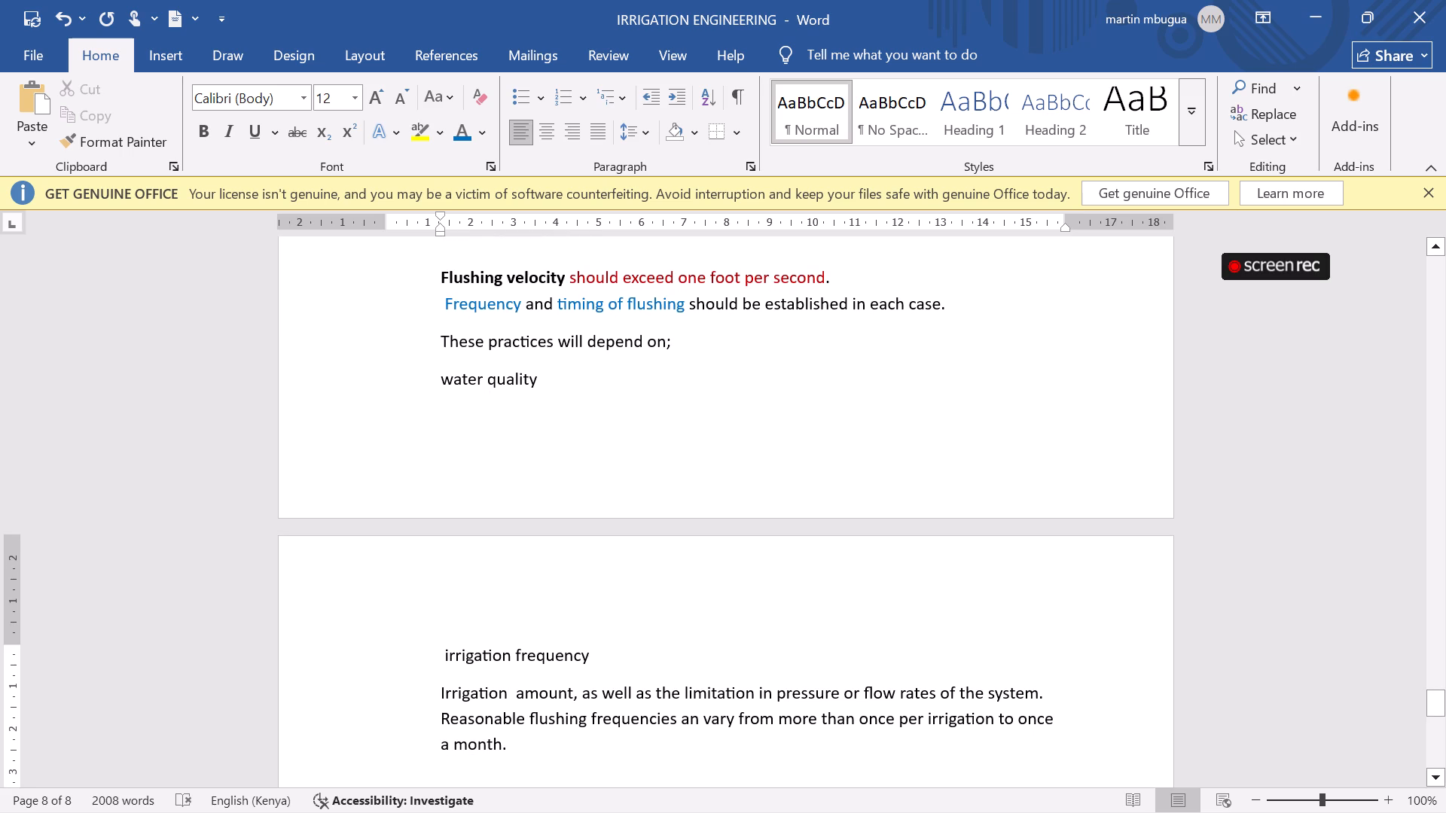
{"action": "left_click_drag", "start_coordinate": [682, 690], "coordinate": [590, 695]}
{"action": "key", "text": "Return"}
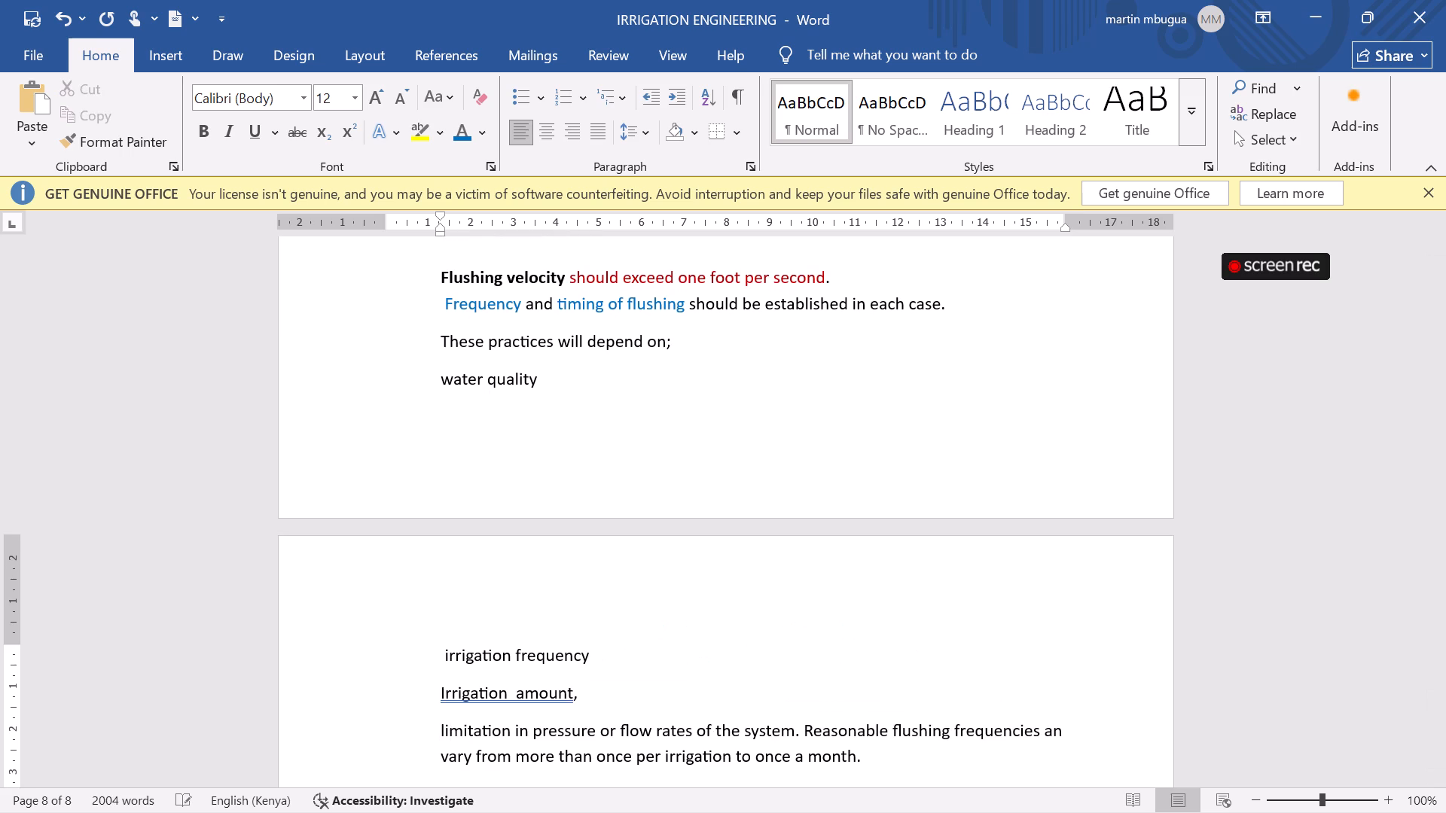
Replace "or" after "limitation in pressure" with a paragraph break so "flow rates of the system" starts its own line.
{"action": "scroll", "coordinate": [590, 695], "scroll_direction": "down", "scroll_amount": 1}
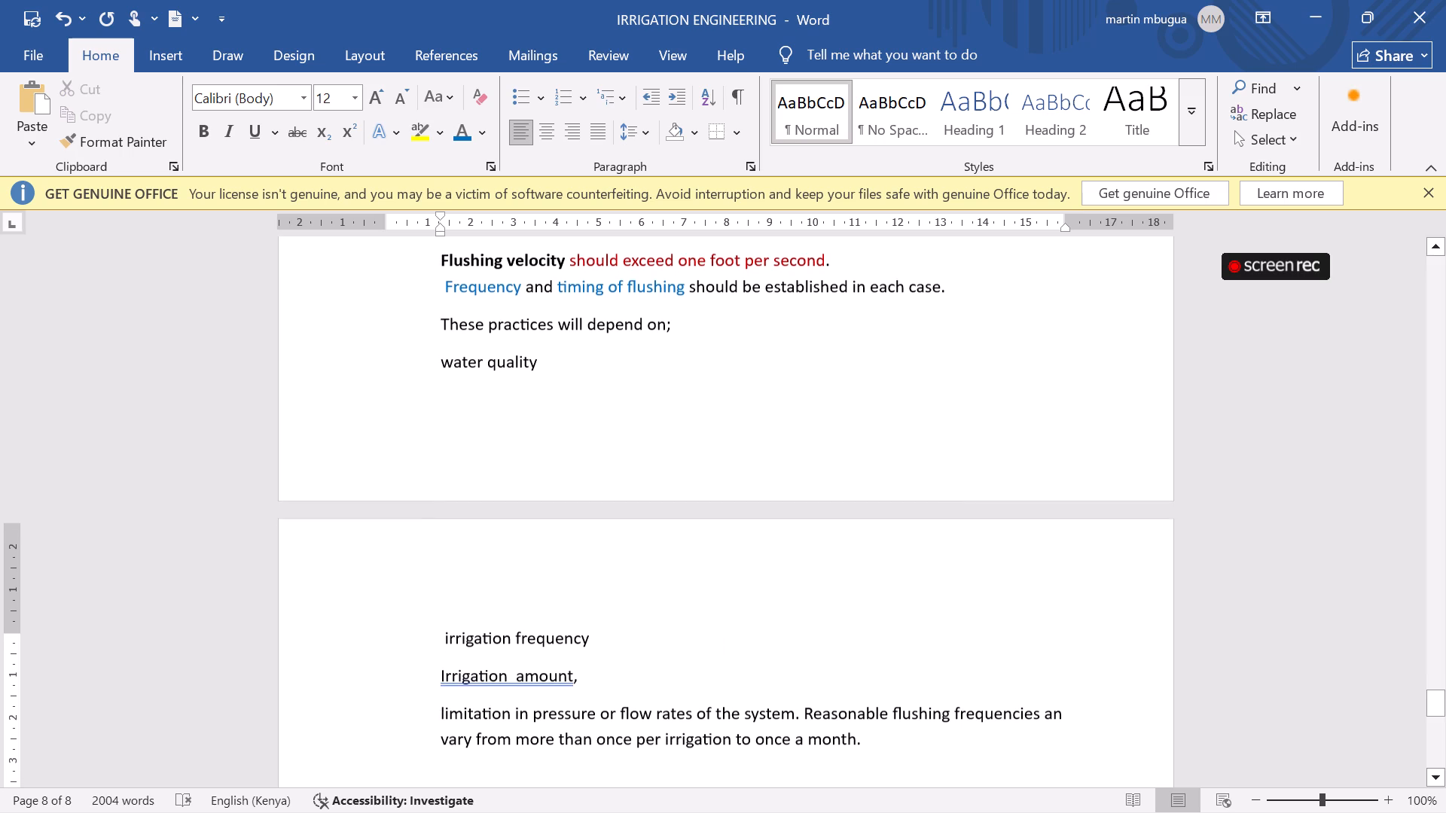
{"action": "scroll", "coordinate": [590, 695], "scroll_direction": "down", "scroll_amount": 1}
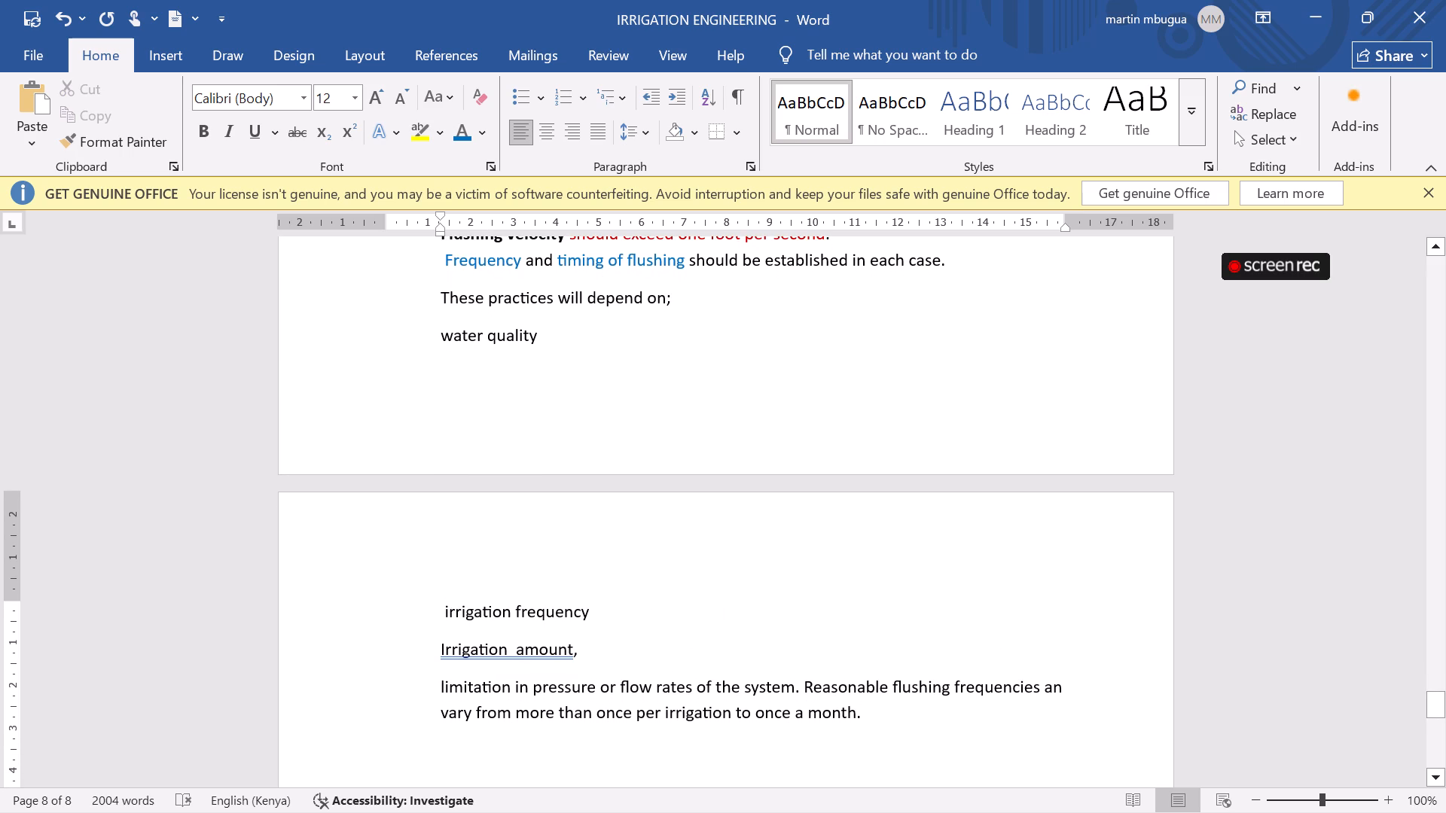
{"action": "left_click", "coordinate": [618, 689]}
{"action": "key", "text": "BackSpace"}
{"action": "key", "text": "BackSpace"}
{"action": "key", "text": "Return"}
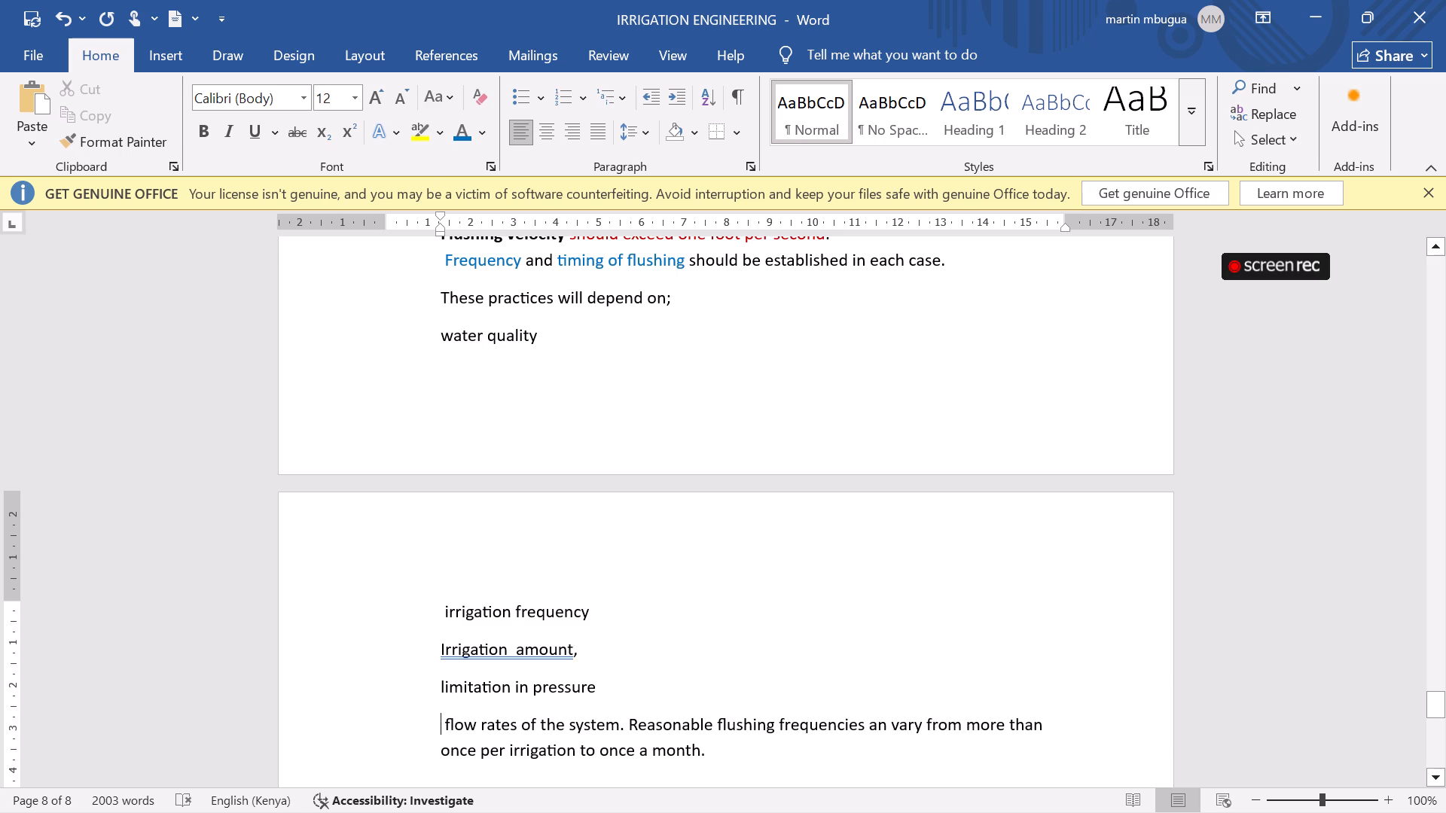
Number the first two flushing factors, putting "1." before "water quality" and "2." before "irrigation frequency".
{"action": "scroll", "coordinate": [630, 726], "scroll_direction": "up", "scroll_amount": 1}
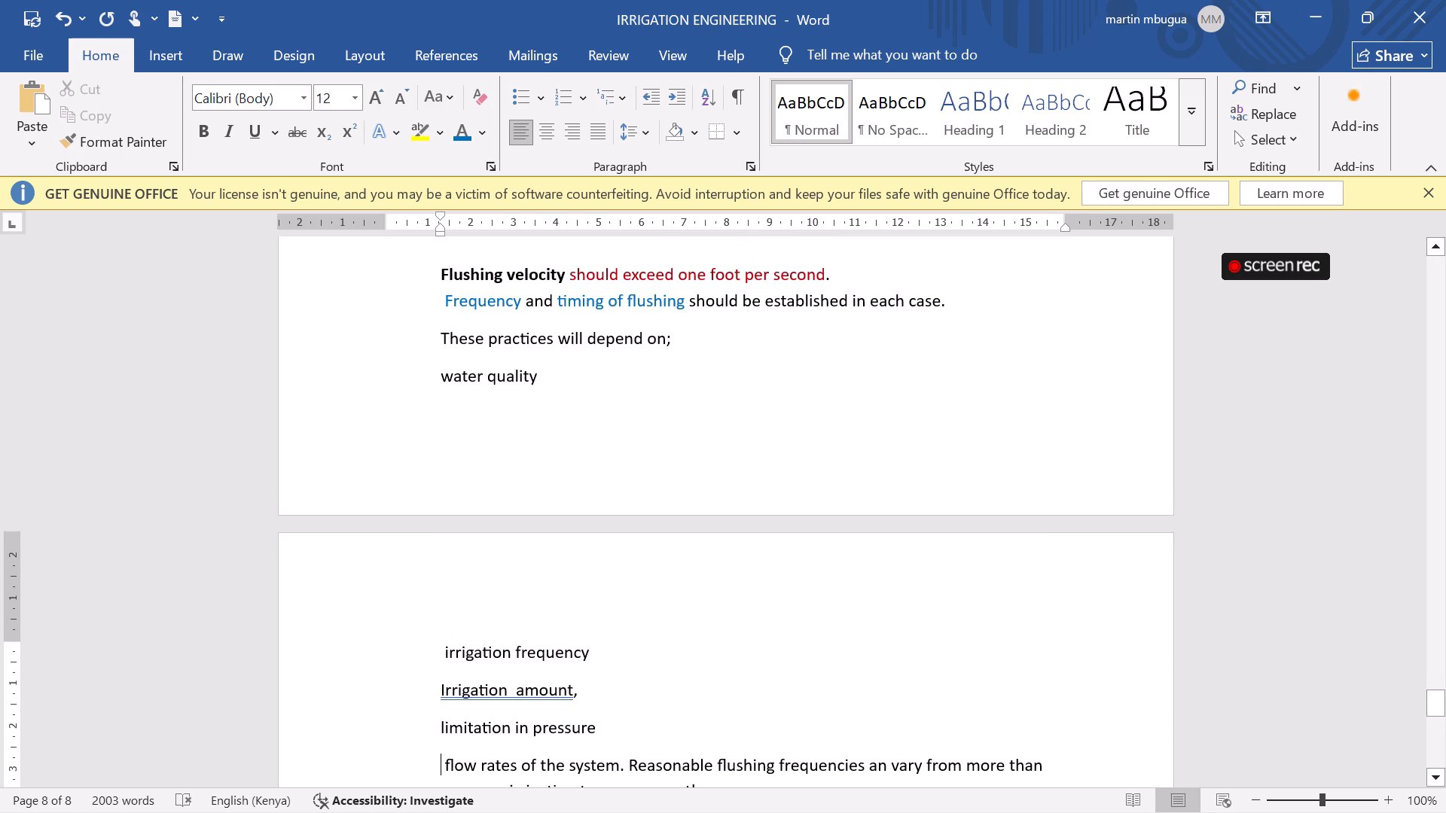
{"action": "left_click", "coordinate": [445, 376]}
{"action": "key", "text": "1"}
{"action": "type", "text": "."}
{"action": "key", "text": "space"}
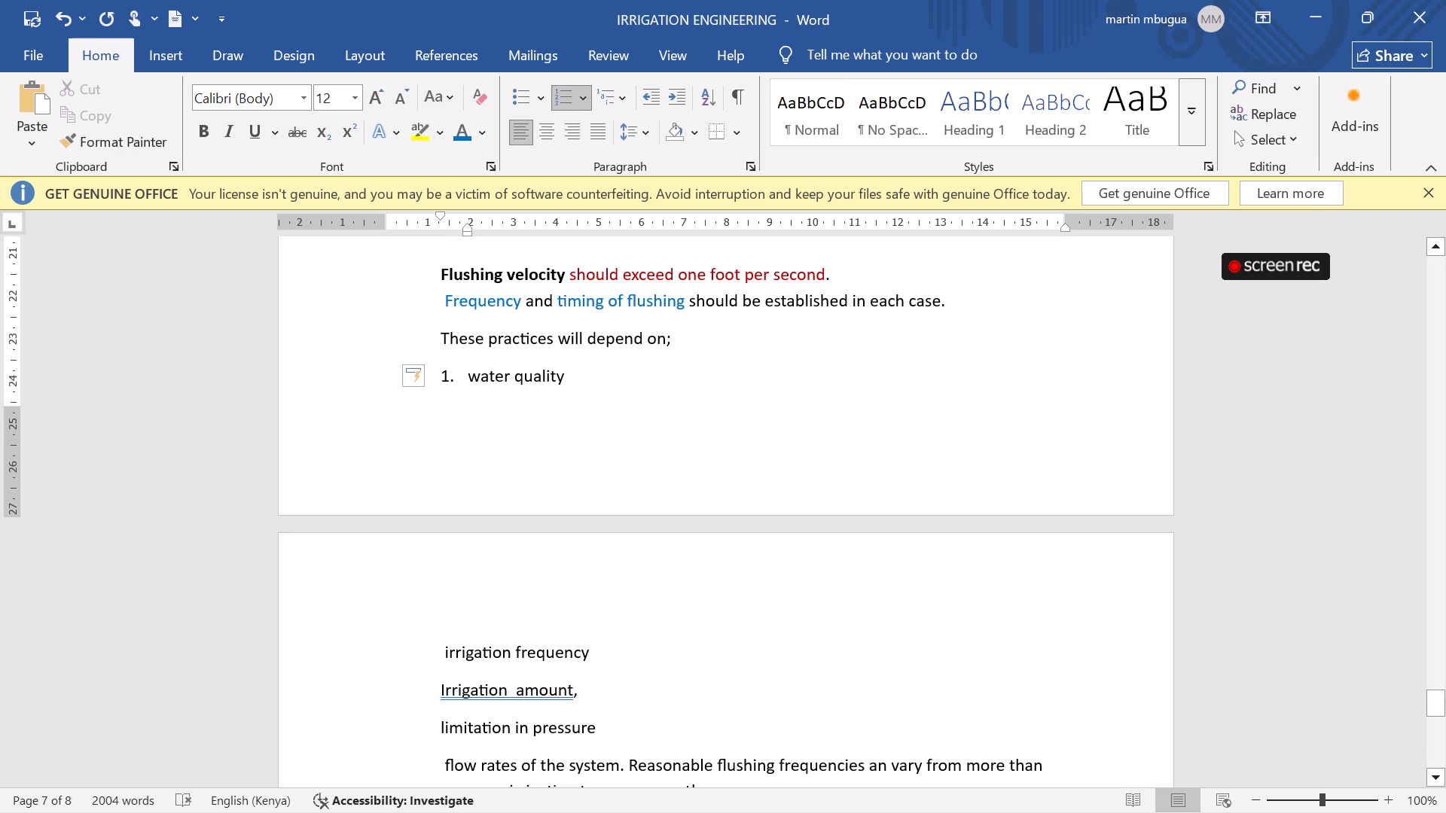
{"action": "left_click", "coordinate": [438, 650]}
{"action": "type", "text": "2."}
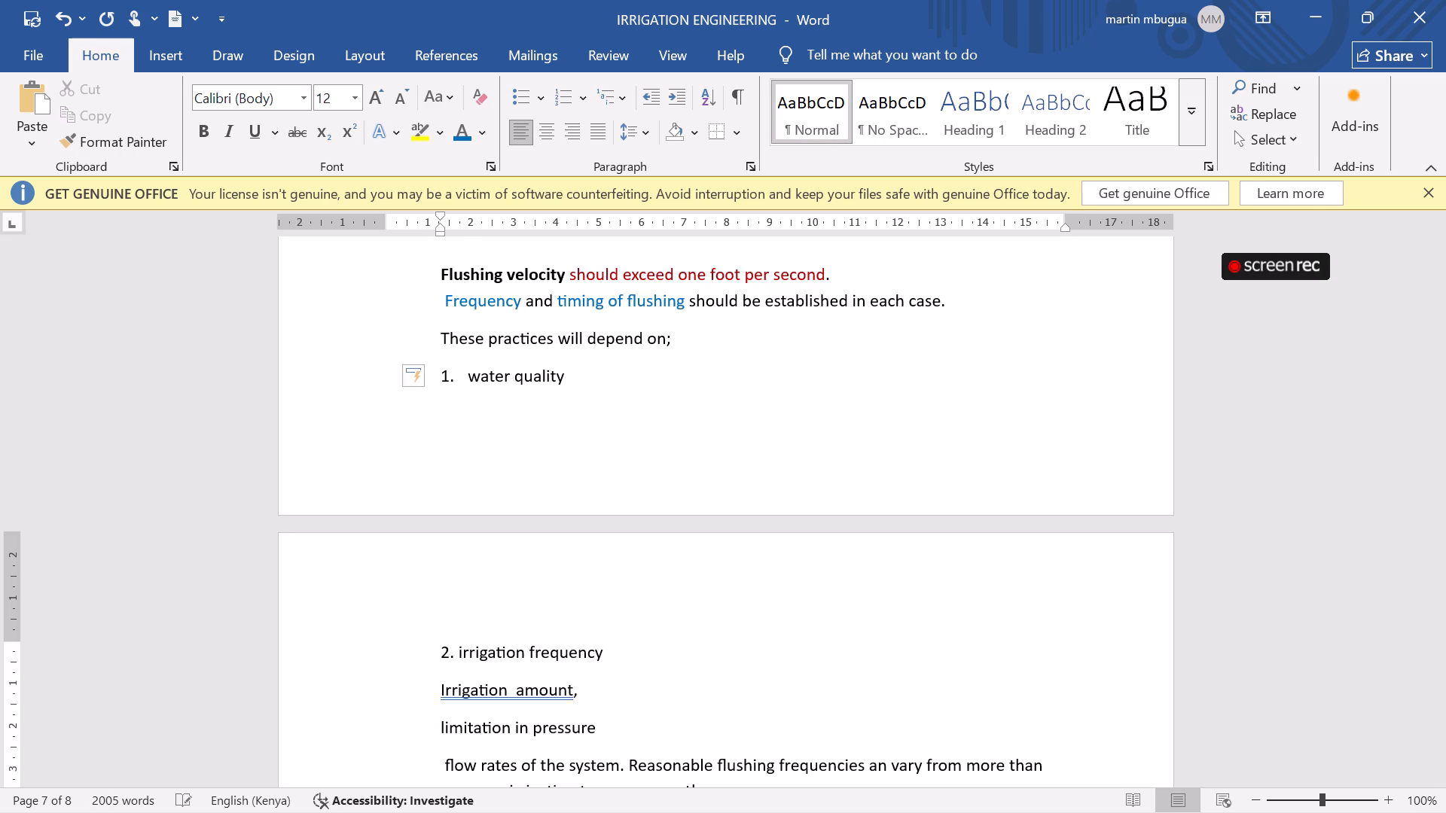
Number the "Irrigation amount" line with "3." and delete the extra space between its two words.
{"action": "scroll", "coordinate": [420, 627], "scroll_direction": "down", "scroll_amount": 1}
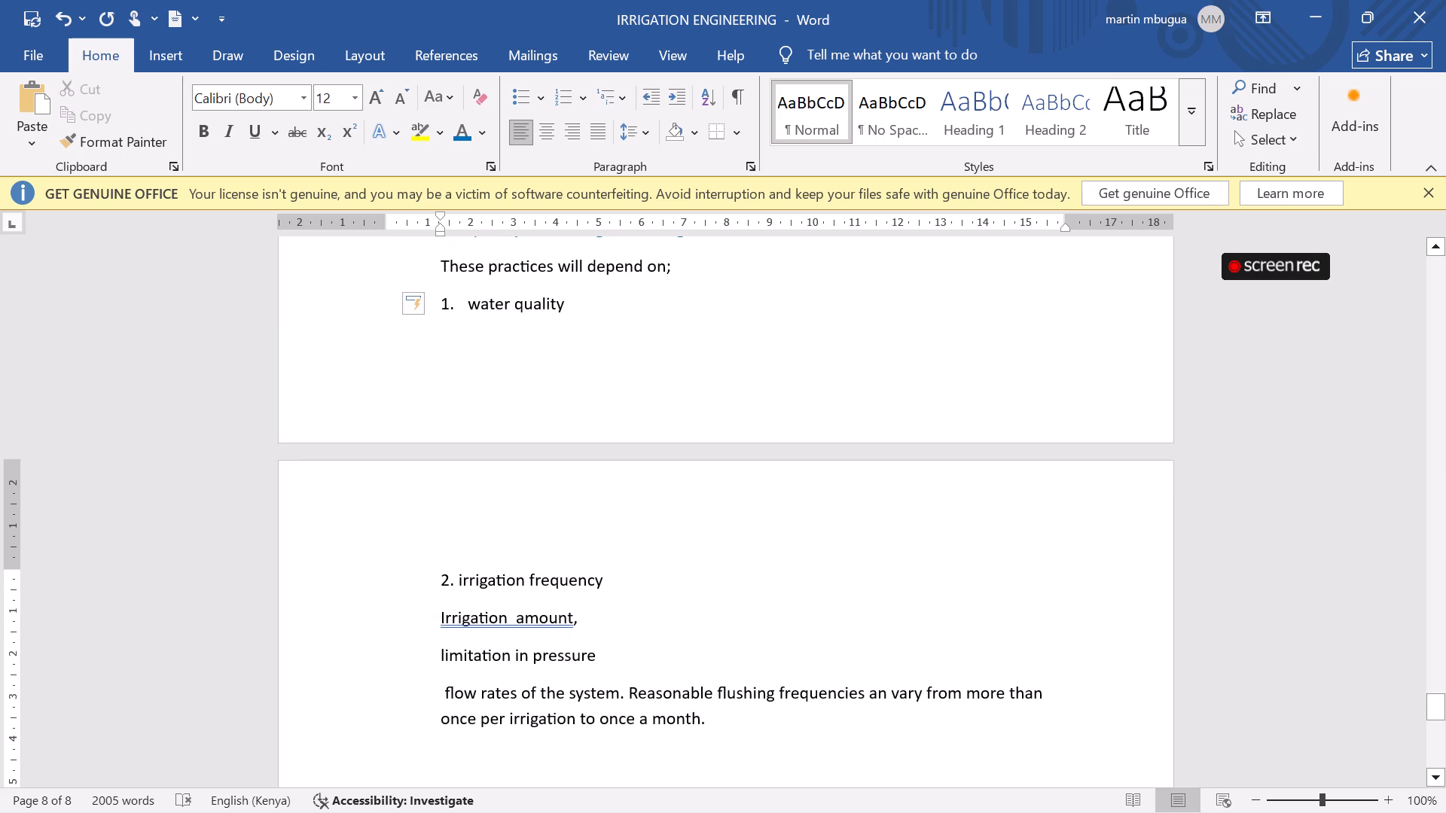
{"action": "left_click", "coordinate": [438, 618]}
{"action": "scroll", "coordinate": [438, 618], "scroll_direction": "right", "scroll_amount": 2}
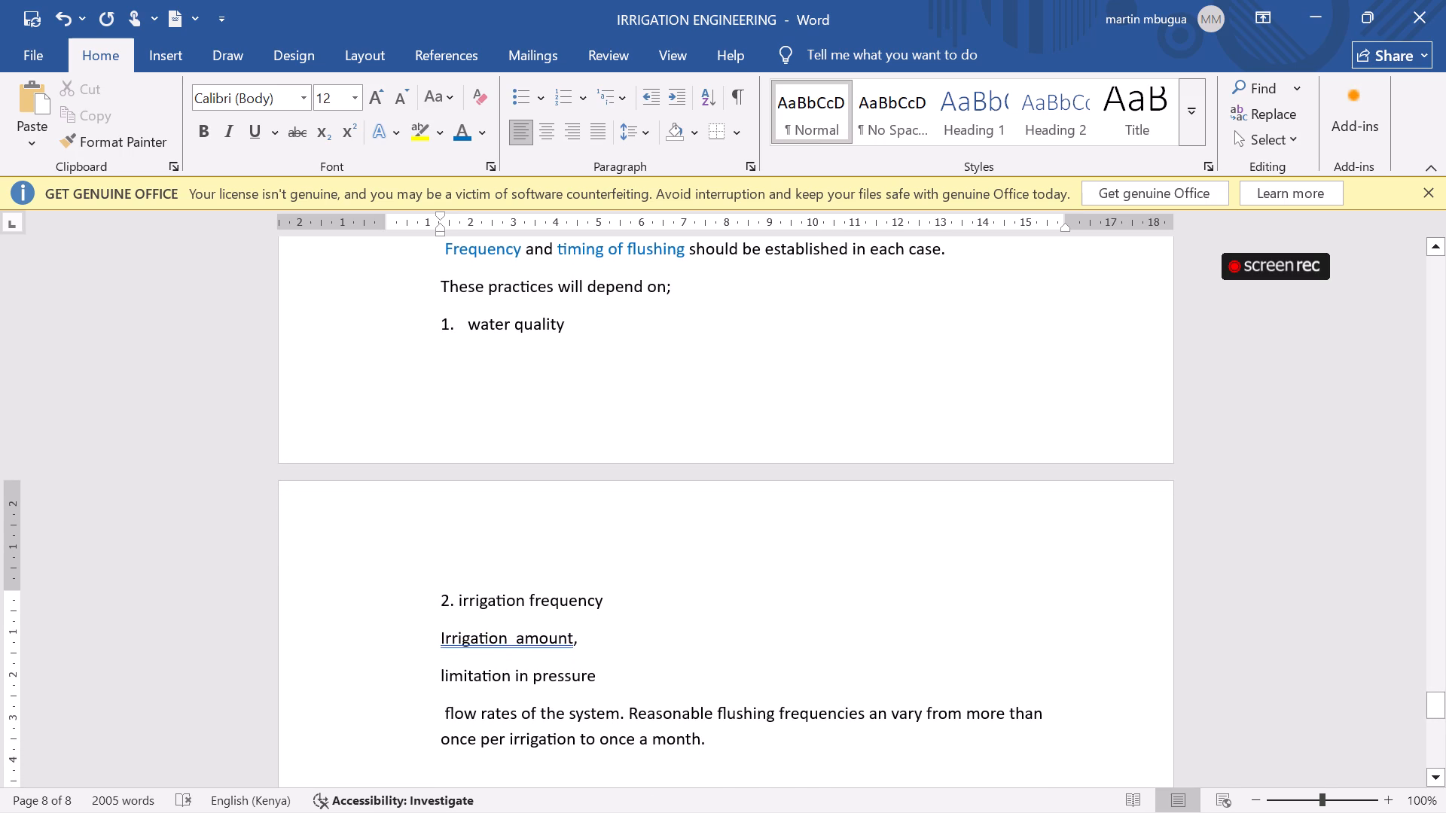
{"action": "scroll", "coordinate": [438, 618], "scroll_direction": "right", "scroll_amount": 1}
{"action": "type", "text": "3."}
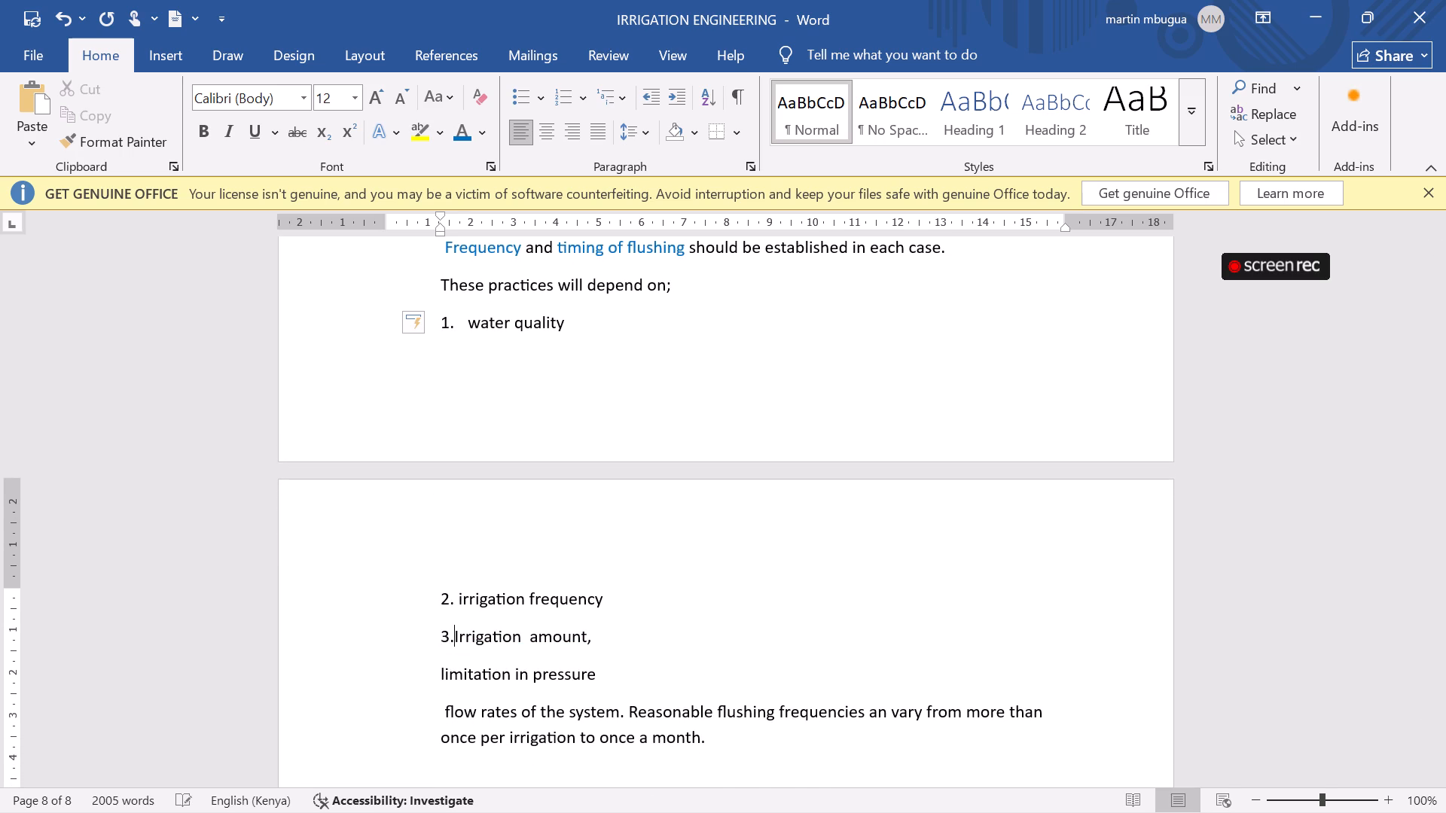
{"action": "key", "text": "space"}
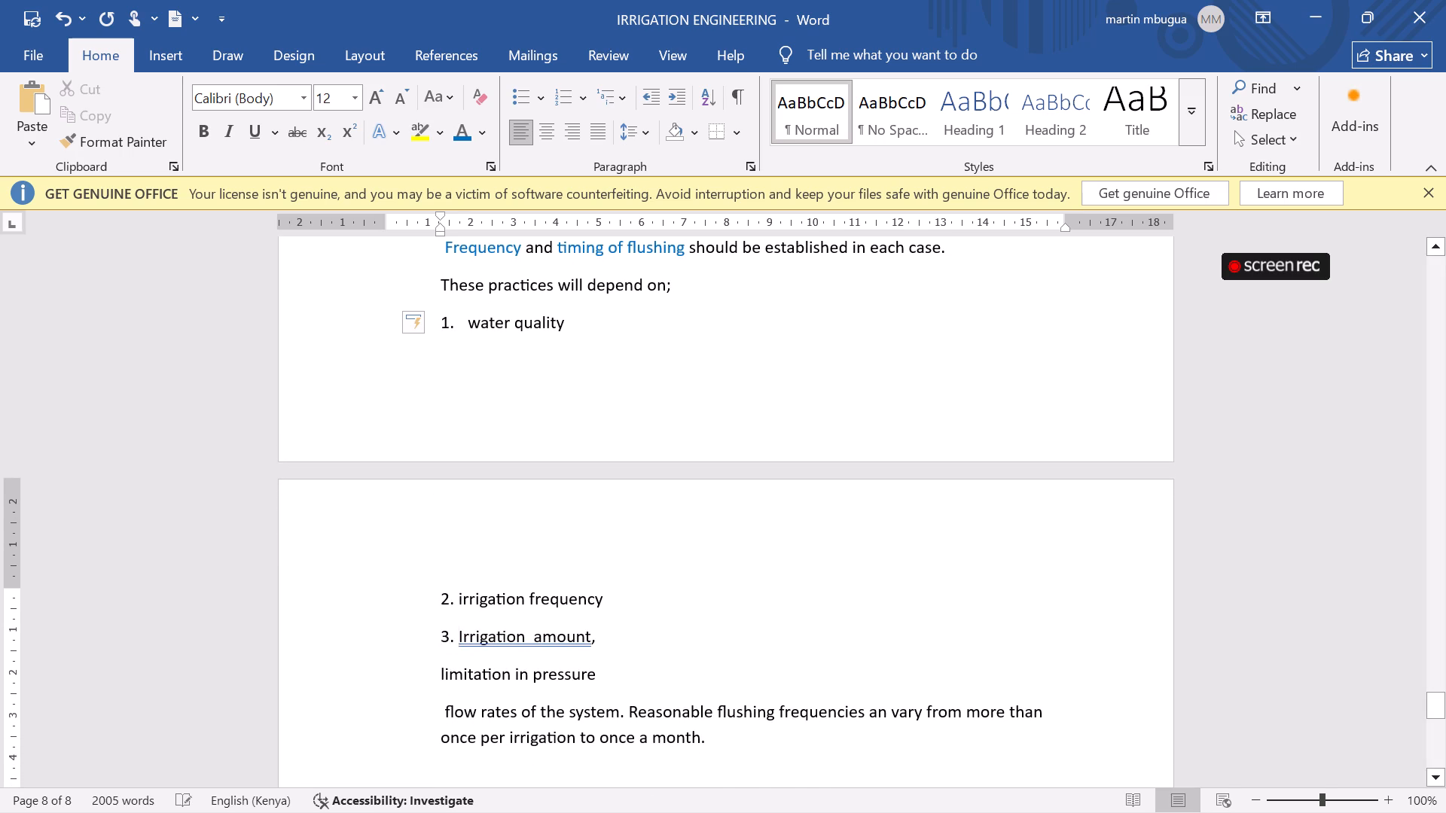
{"action": "left_click", "coordinate": [526, 639]}
{"action": "key", "text": "Delete"}
Number the "limitation in pressure" line with "4." followed by a space.
{"action": "scroll", "coordinate": [584, 625], "scroll_direction": "down", "scroll_amount": 1}
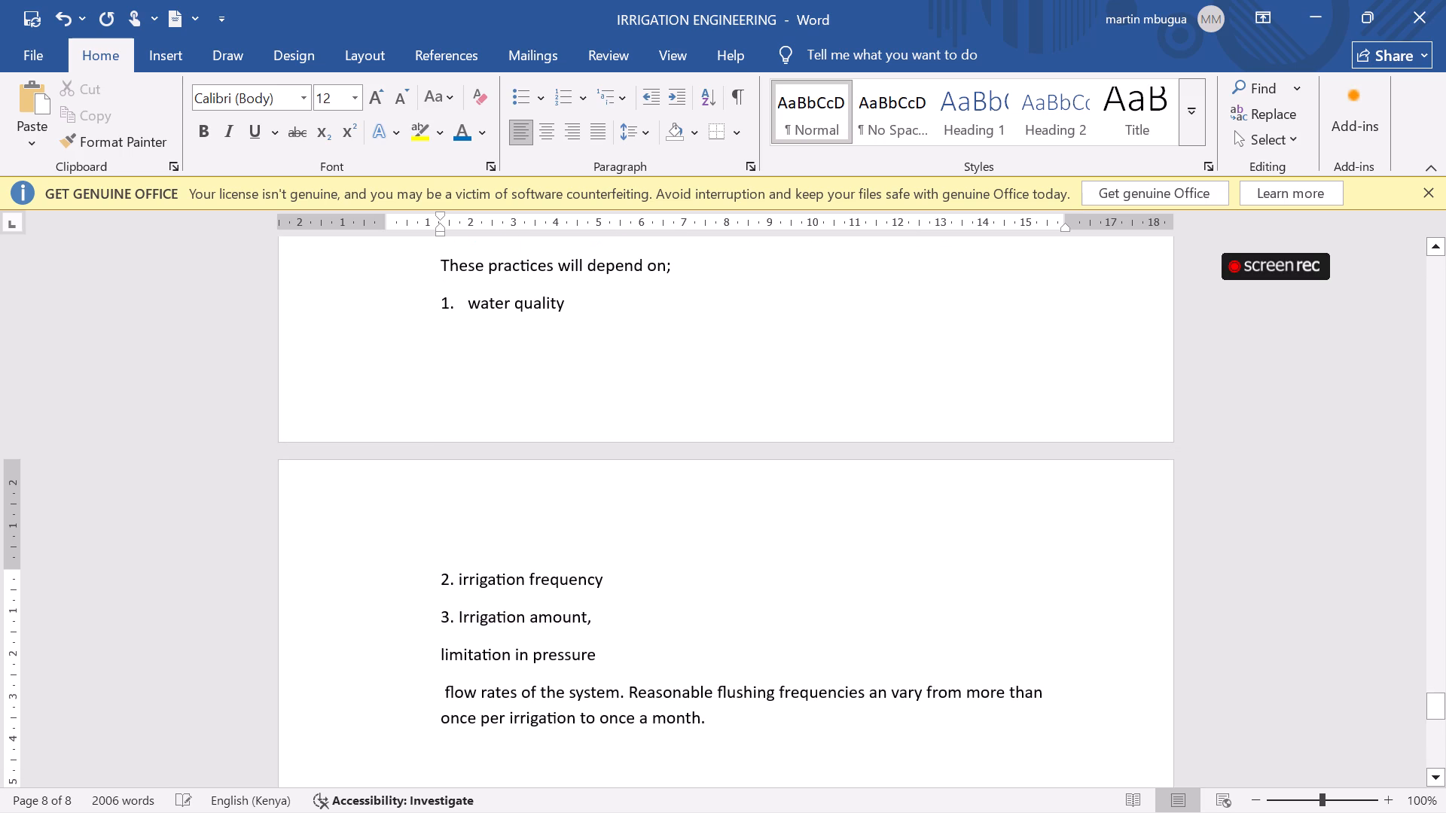
{"action": "scroll", "coordinate": [584, 625], "scroll_direction": "down", "scroll_amount": 2}
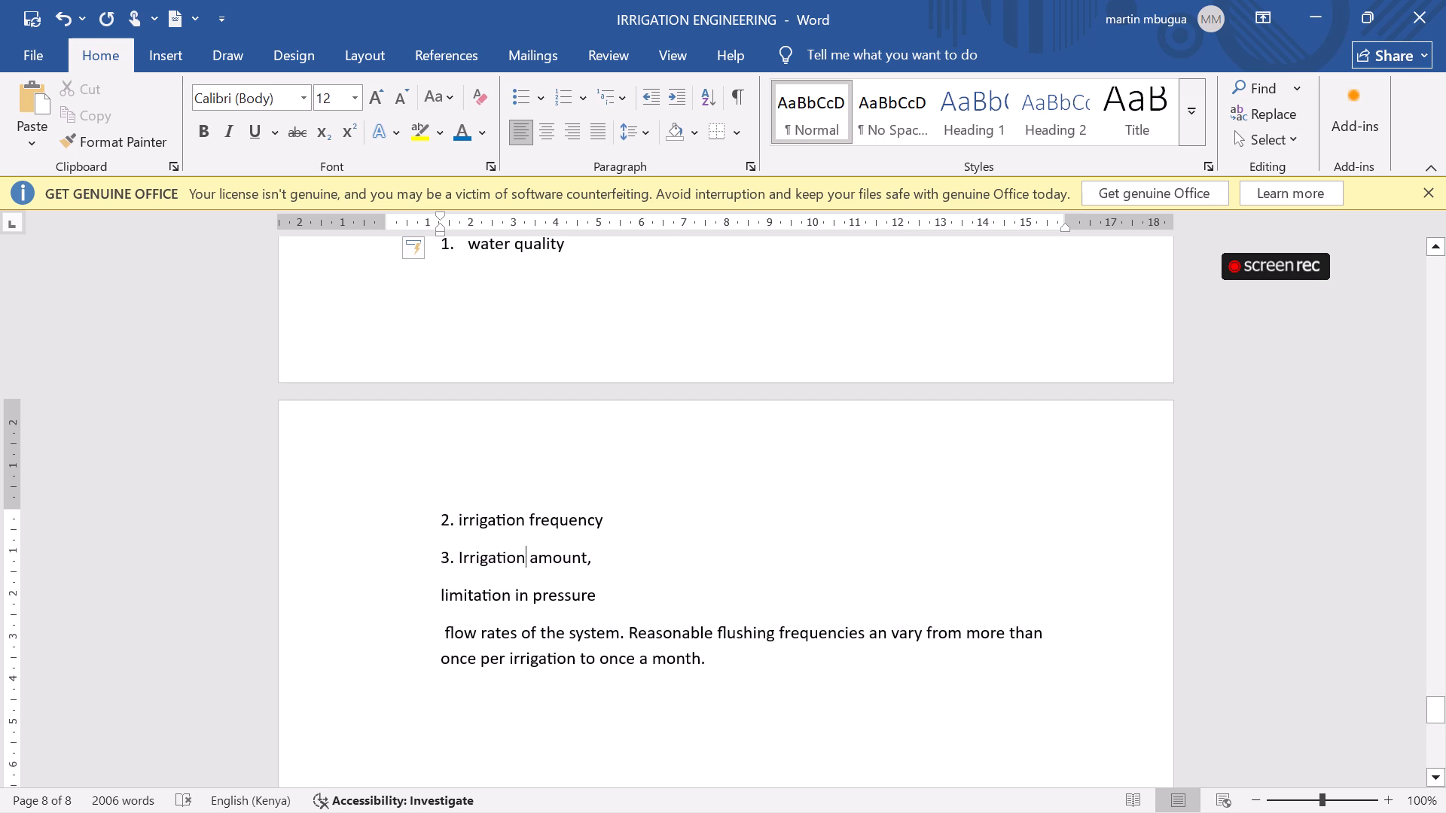
{"action": "left_click", "coordinate": [444, 591]}
{"action": "key", "text": "Left"}
{"action": "key", "text": "4"}
{"action": "type", "text": "."}
{"action": "key", "text": "space"}
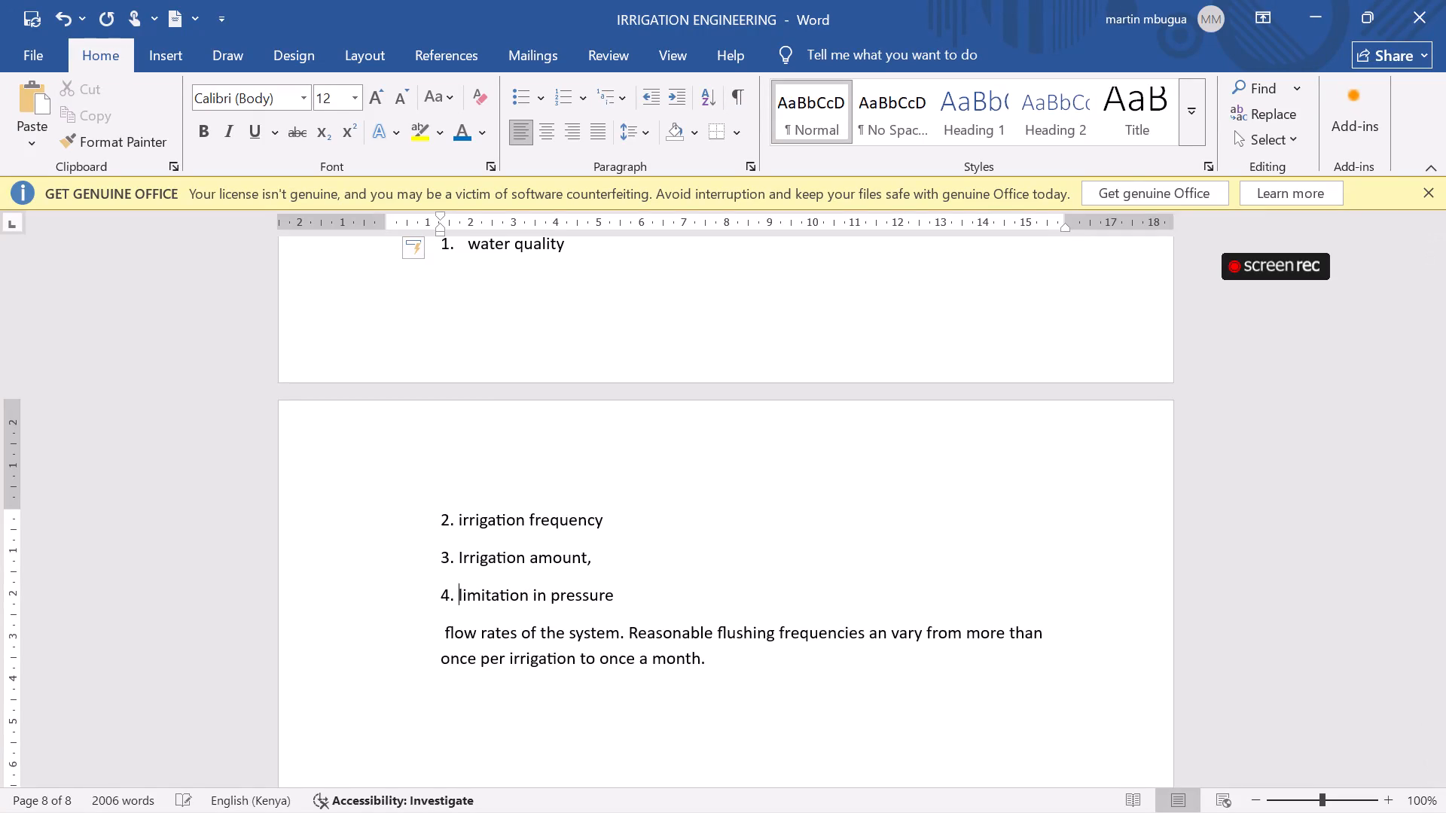
Insert the label "Five)." and a space before "flow rates of the system".
{"action": "left_click", "coordinate": [443, 635]}
{"action": "type", "text": "five"}
{"action": "key", "text": "shift+parenright"}
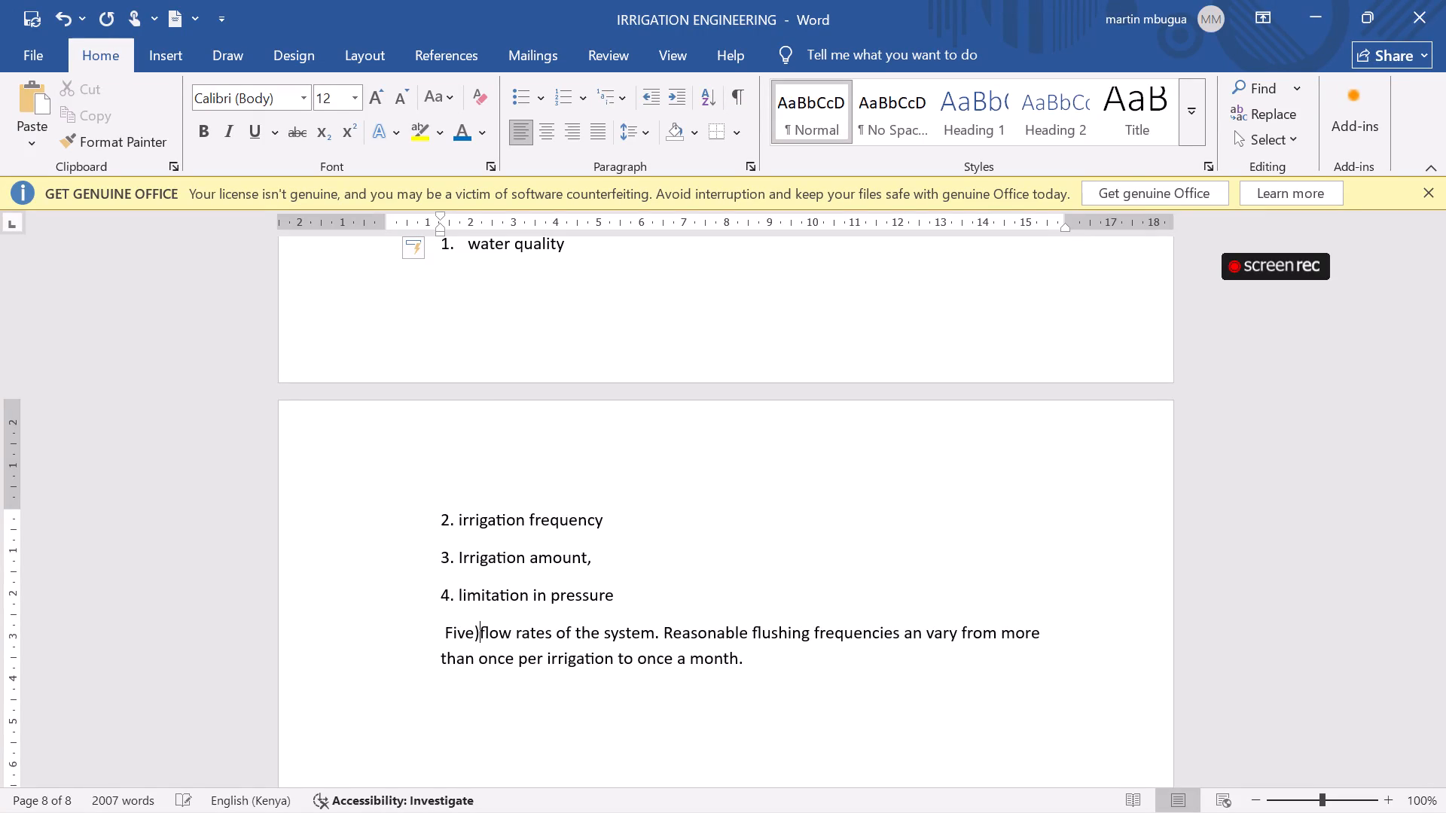
{"action": "type", "text": "."}
{"action": "key", "text": "space"}
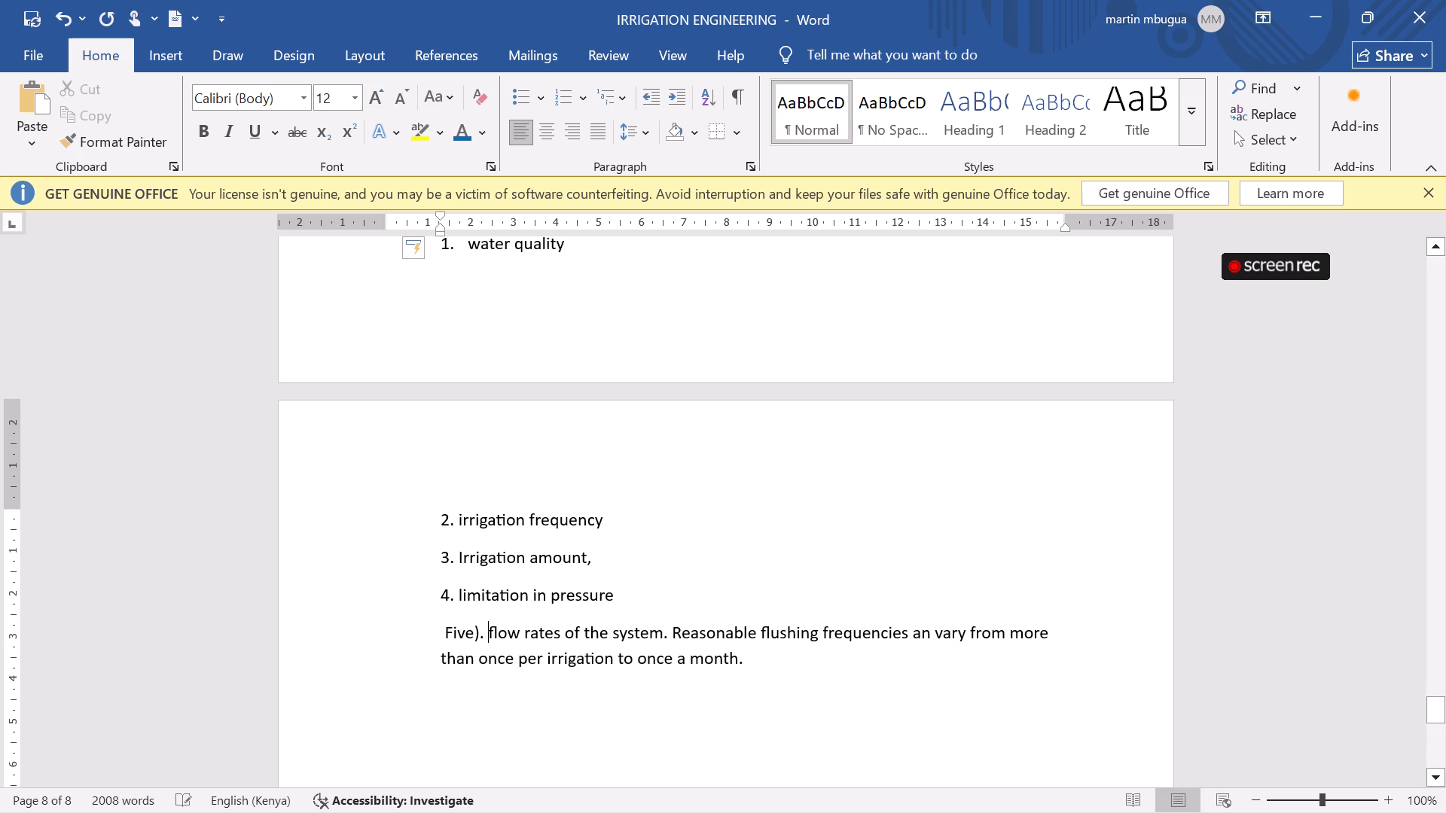
Insert two line breaks after "flow rates of the system." to set the "Reasonable flushing frequencies" sentence apart.
{"action": "left_click", "coordinate": [667, 632]}
{"action": "key", "text": "shift+Return"}
{"action": "key", "text": "shift+Return"}
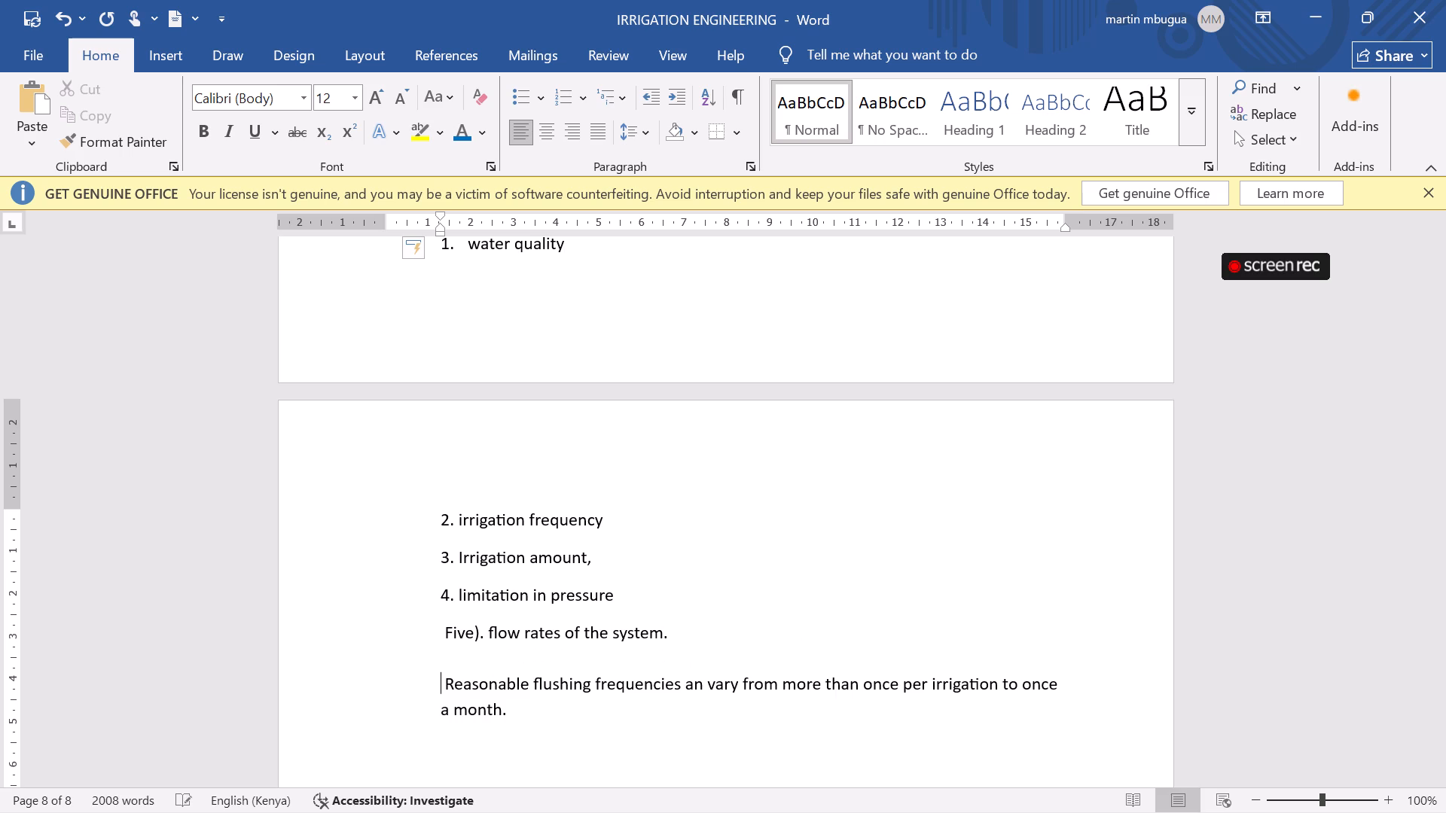
Make the five flushing factors bold, from "water quality" through "flow rates of the system.".
{"action": "scroll", "coordinate": [594, 559], "scroll_direction": "up", "scroll_amount": 1}
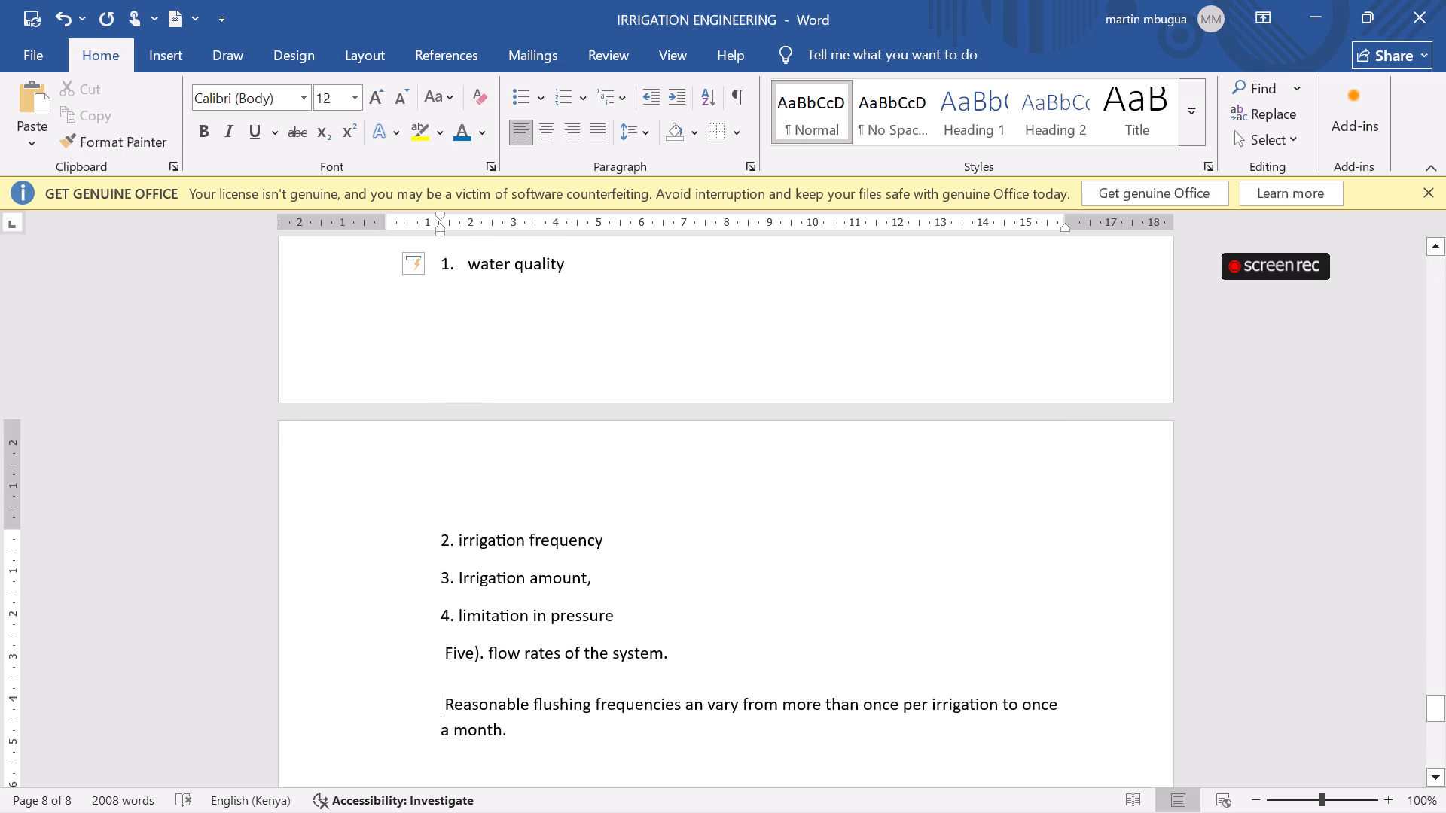
{"action": "left_click_drag", "start_coordinate": [581, 262], "coordinate": [521, 507]}
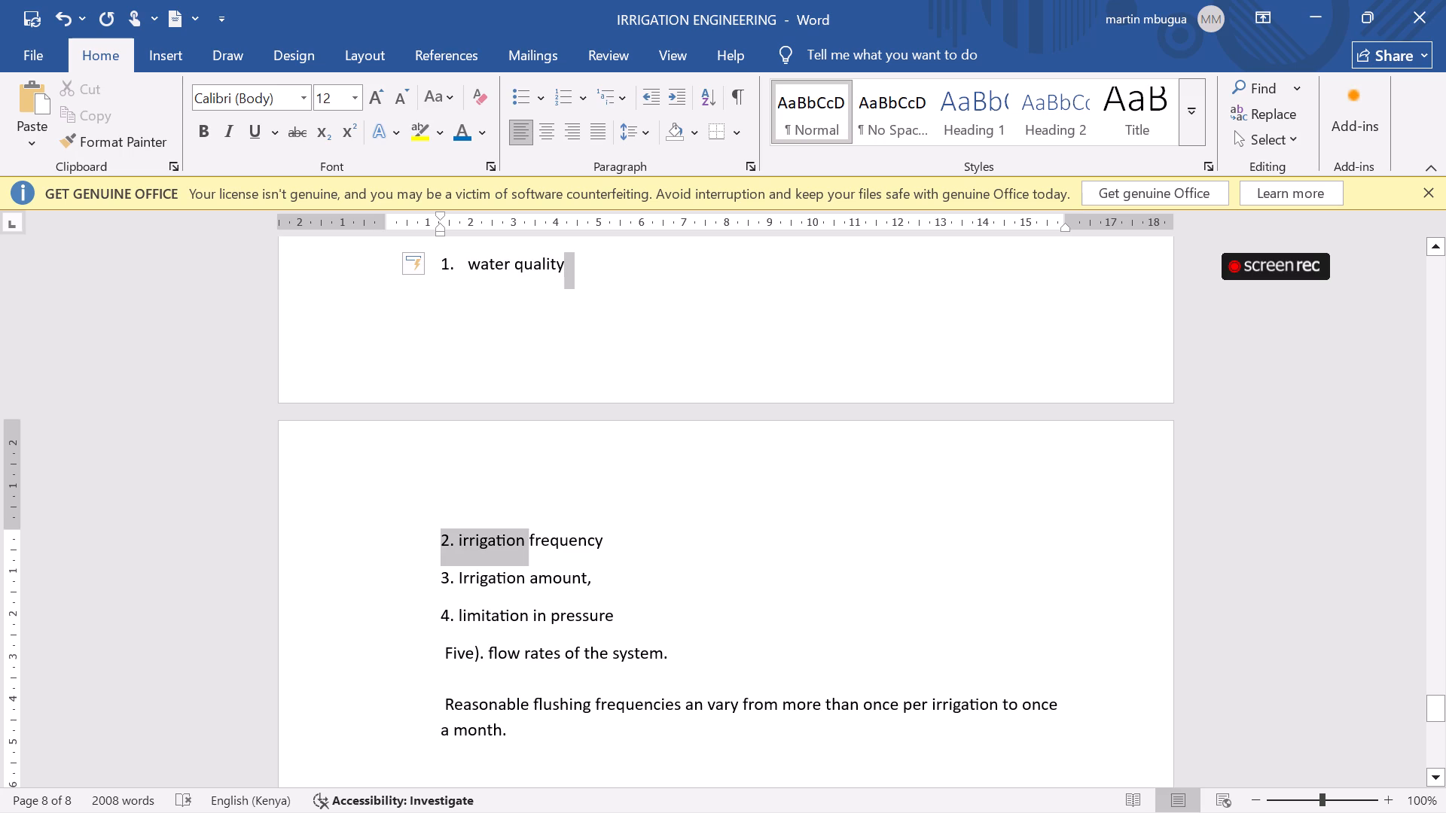
{"action": "left_click_drag", "start_coordinate": [521, 507], "coordinate": [534, 556]}
{"action": "left_click", "coordinate": [683, 653]}
{"action": "left_click_drag", "start_coordinate": [683, 653], "coordinate": [418, 303]}
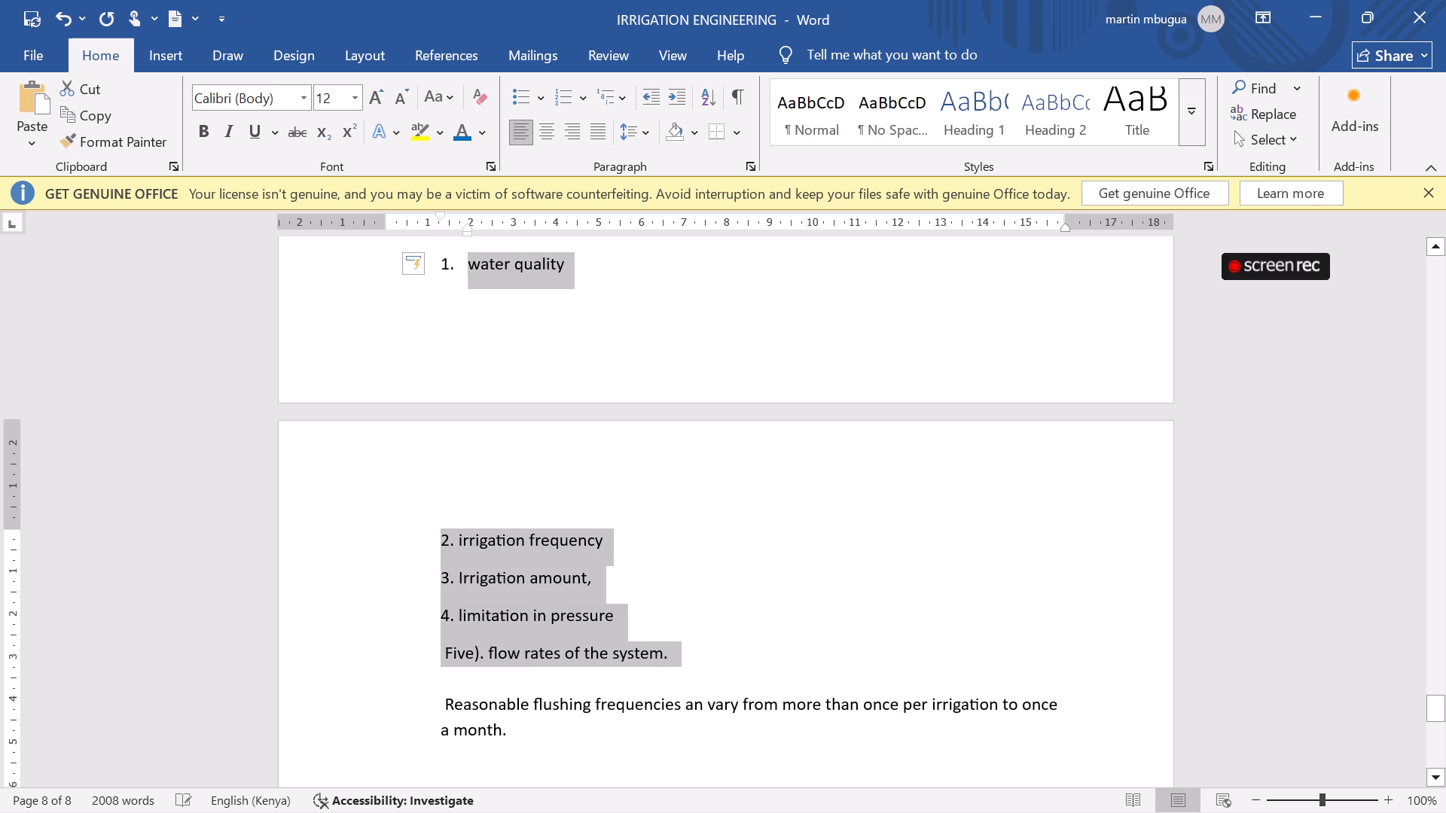
{"action": "left_click_drag", "start_coordinate": [418, 303], "coordinate": [427, 461]}
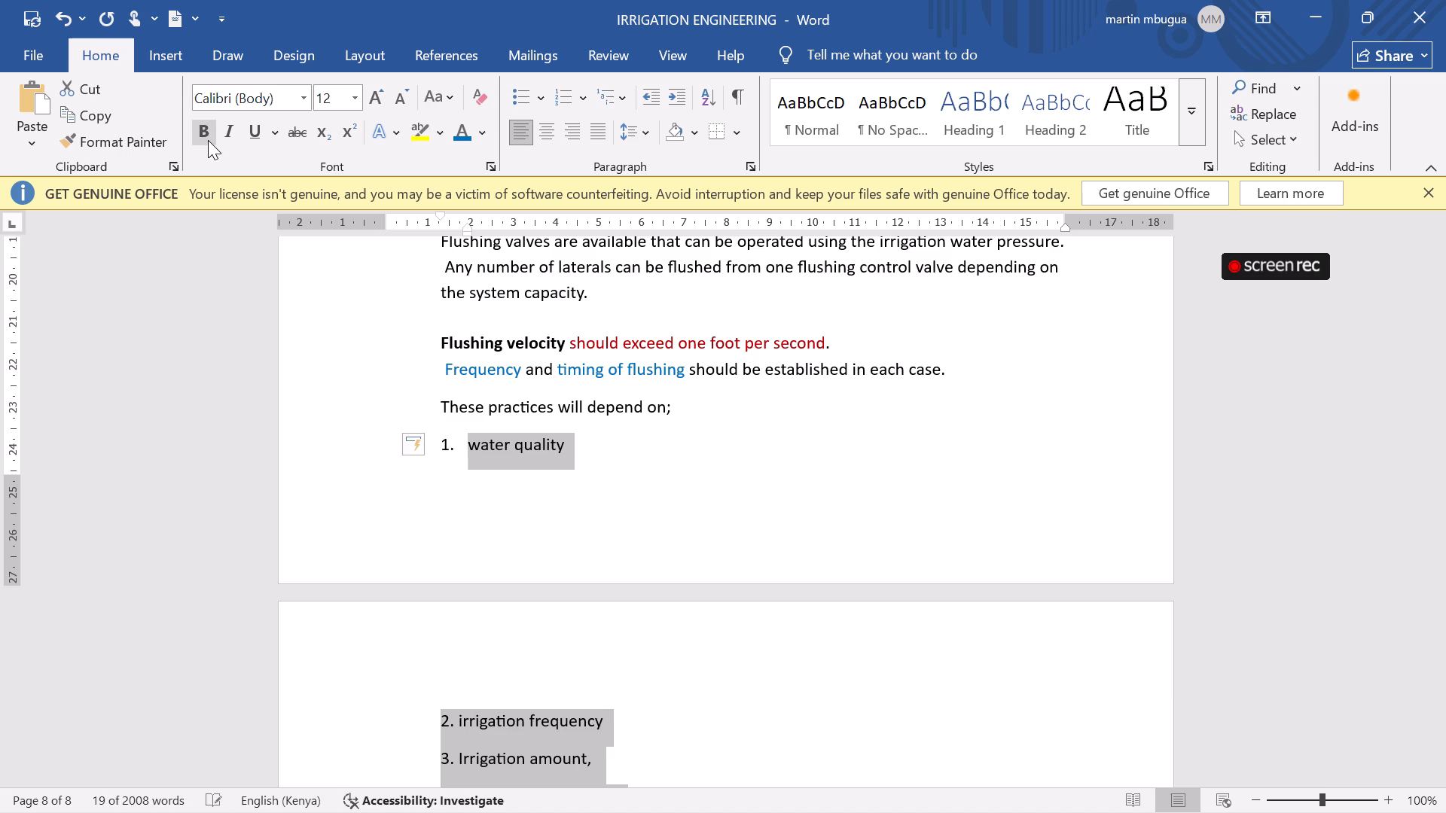
{"action": "left_click", "coordinate": [208, 140]}
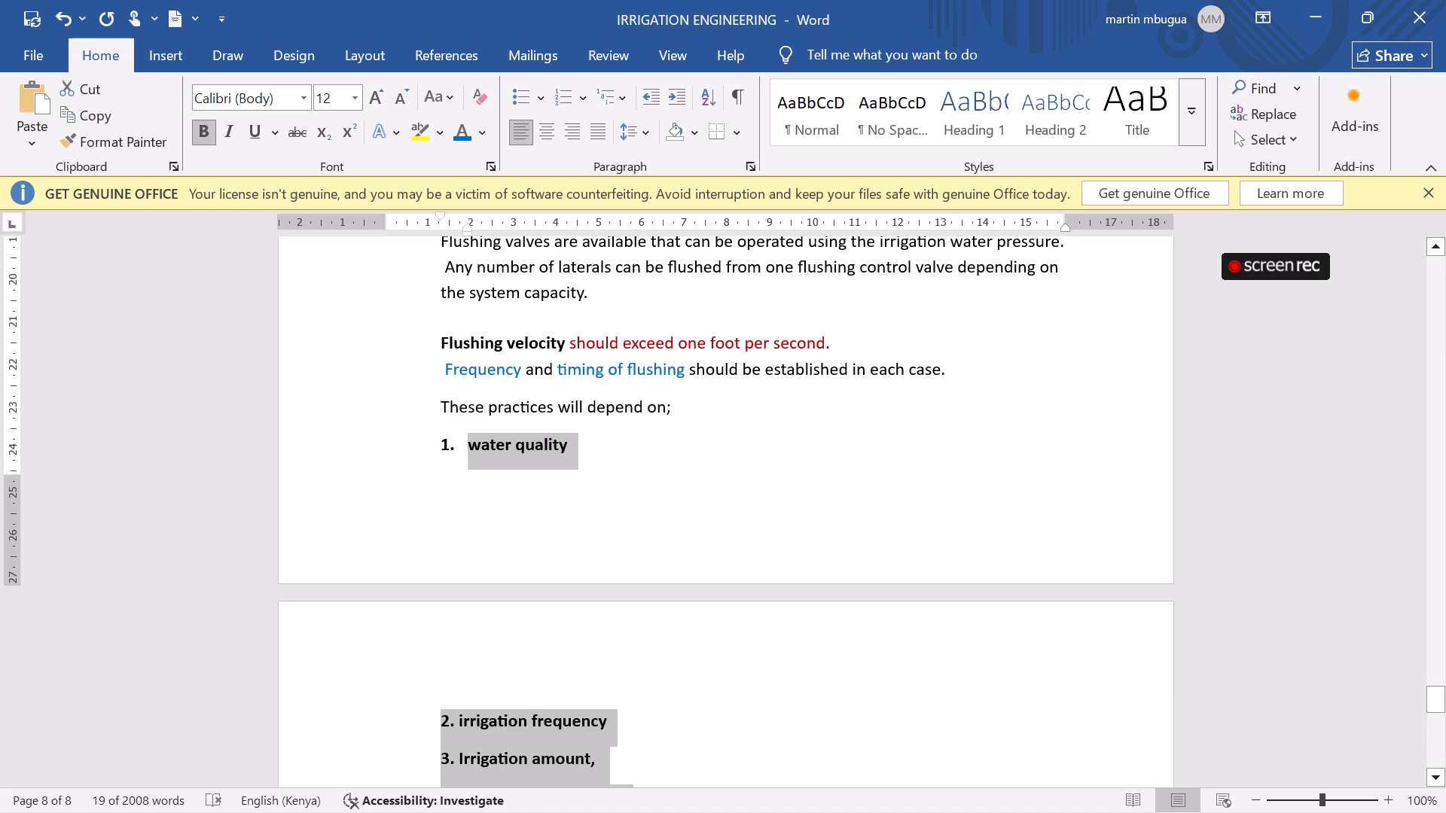
{"action": "left_click", "coordinate": [823, 640]}
Correct "an vary" to "can vary" in the "Reasonable flushing frequencies" sentence.
{"action": "scroll", "coordinate": [823, 640], "scroll_direction": "down", "scroll_amount": 3}
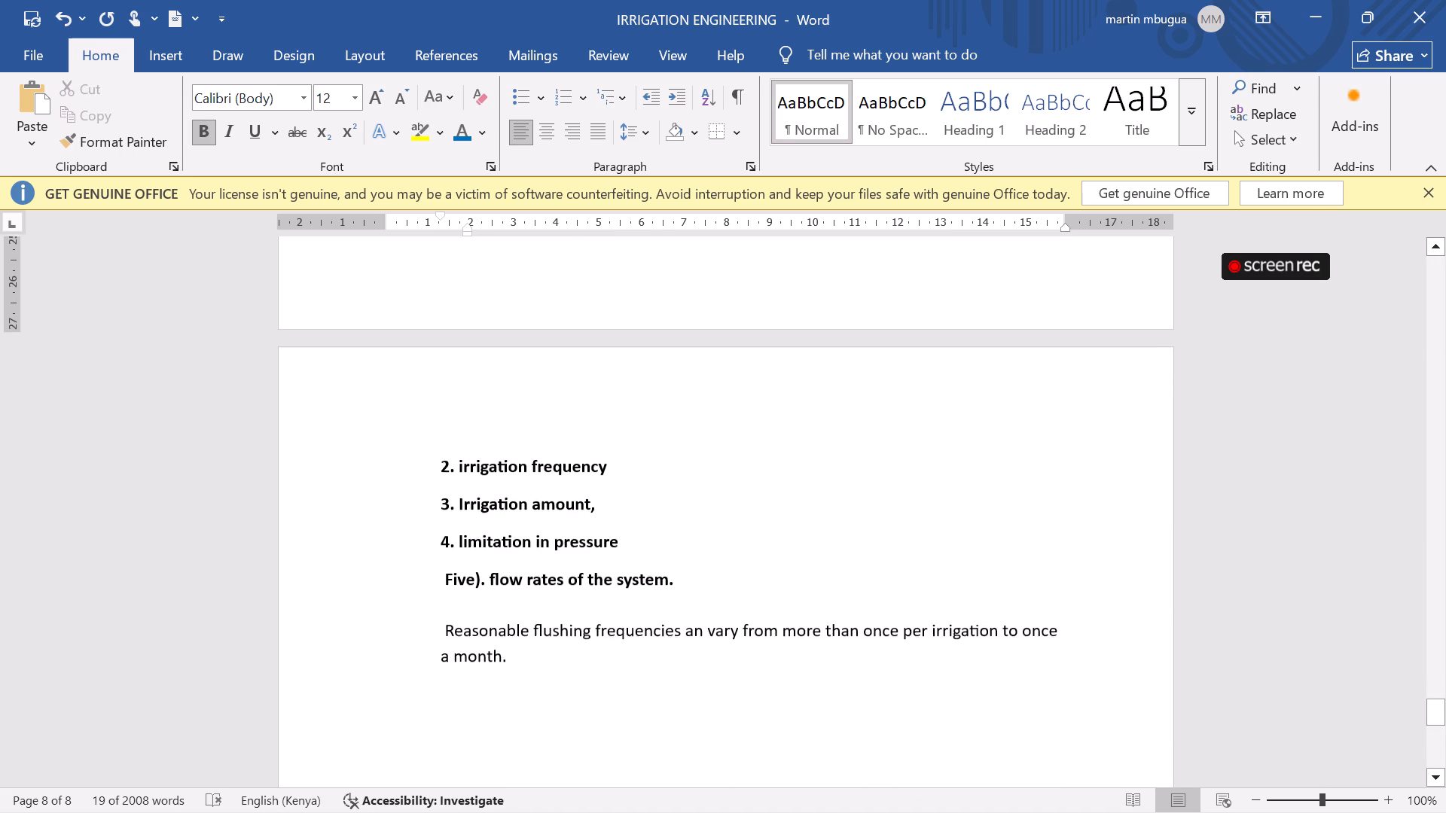
{"action": "scroll", "coordinate": [823, 640], "scroll_direction": "down", "scroll_amount": 2}
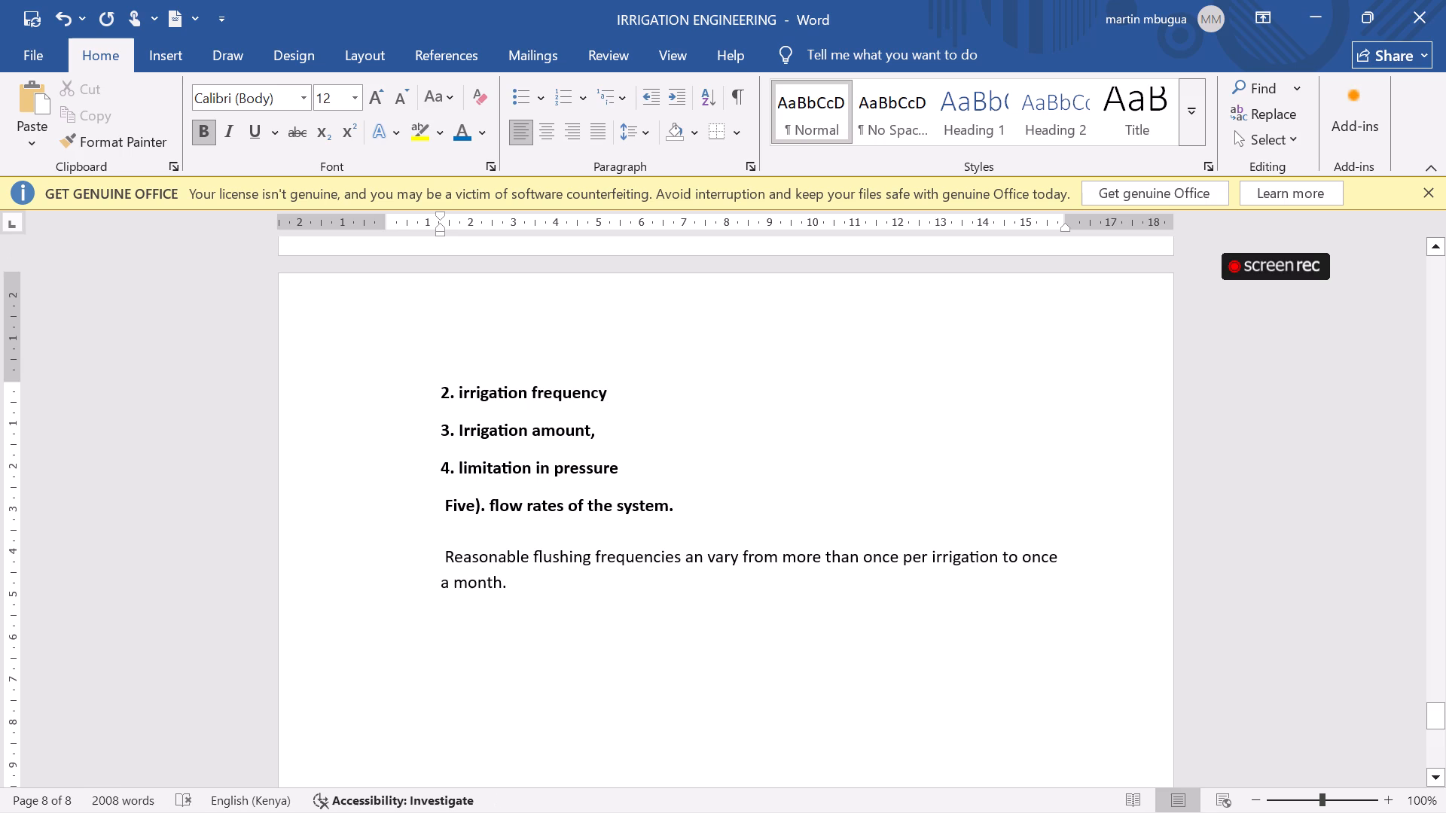
{"action": "left_click", "coordinate": [686, 555]}
{"action": "key", "text": "c"}
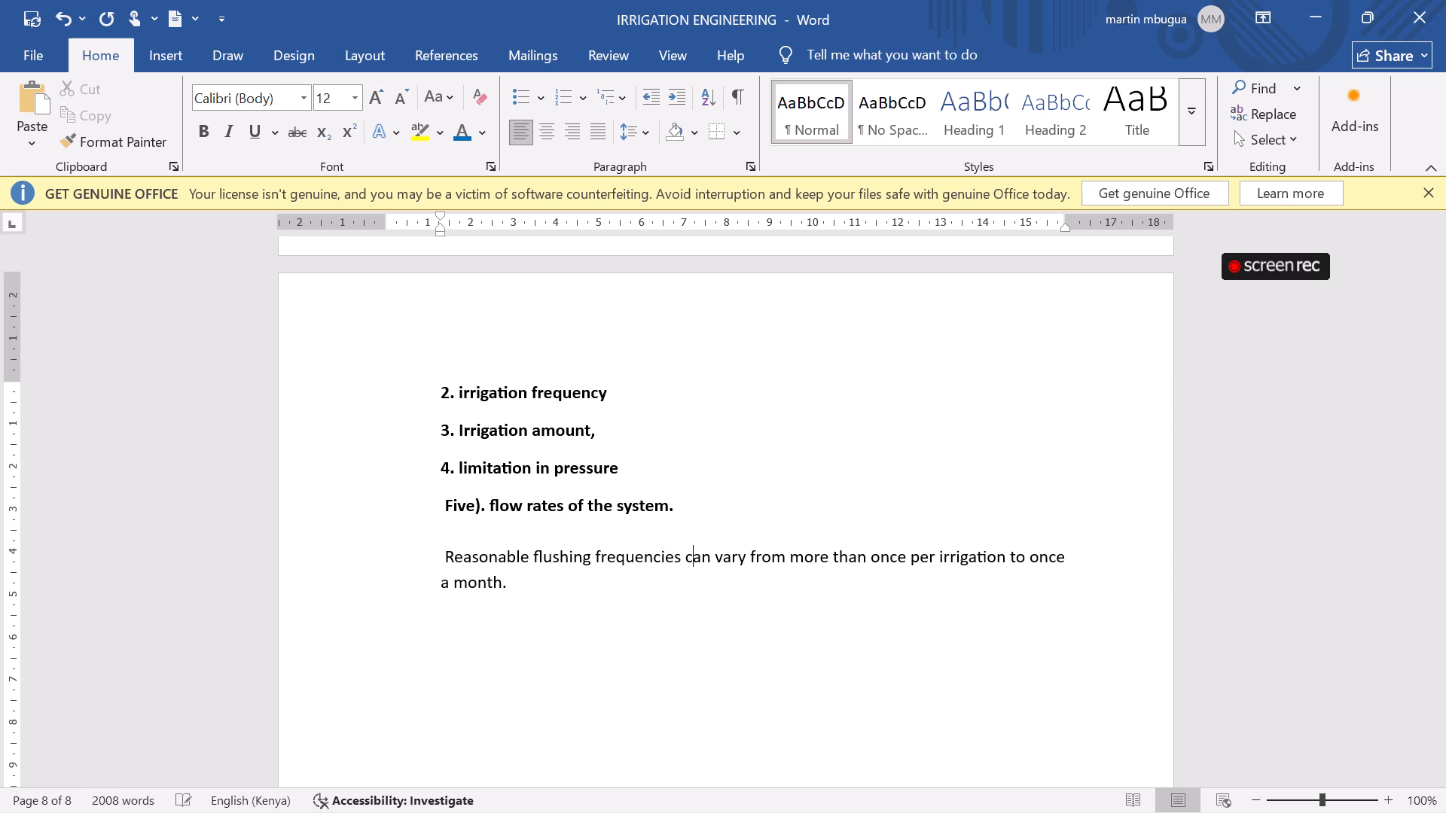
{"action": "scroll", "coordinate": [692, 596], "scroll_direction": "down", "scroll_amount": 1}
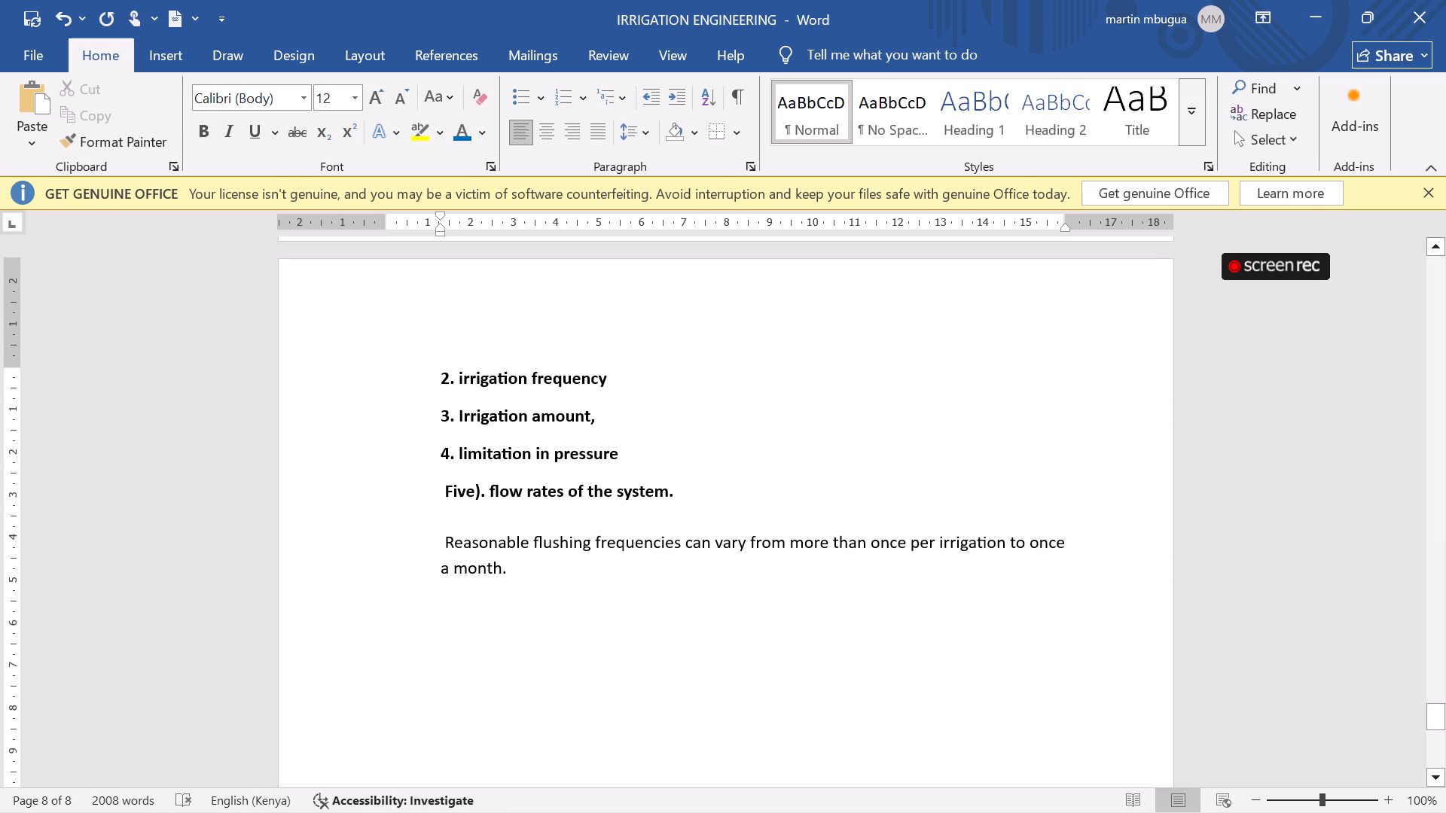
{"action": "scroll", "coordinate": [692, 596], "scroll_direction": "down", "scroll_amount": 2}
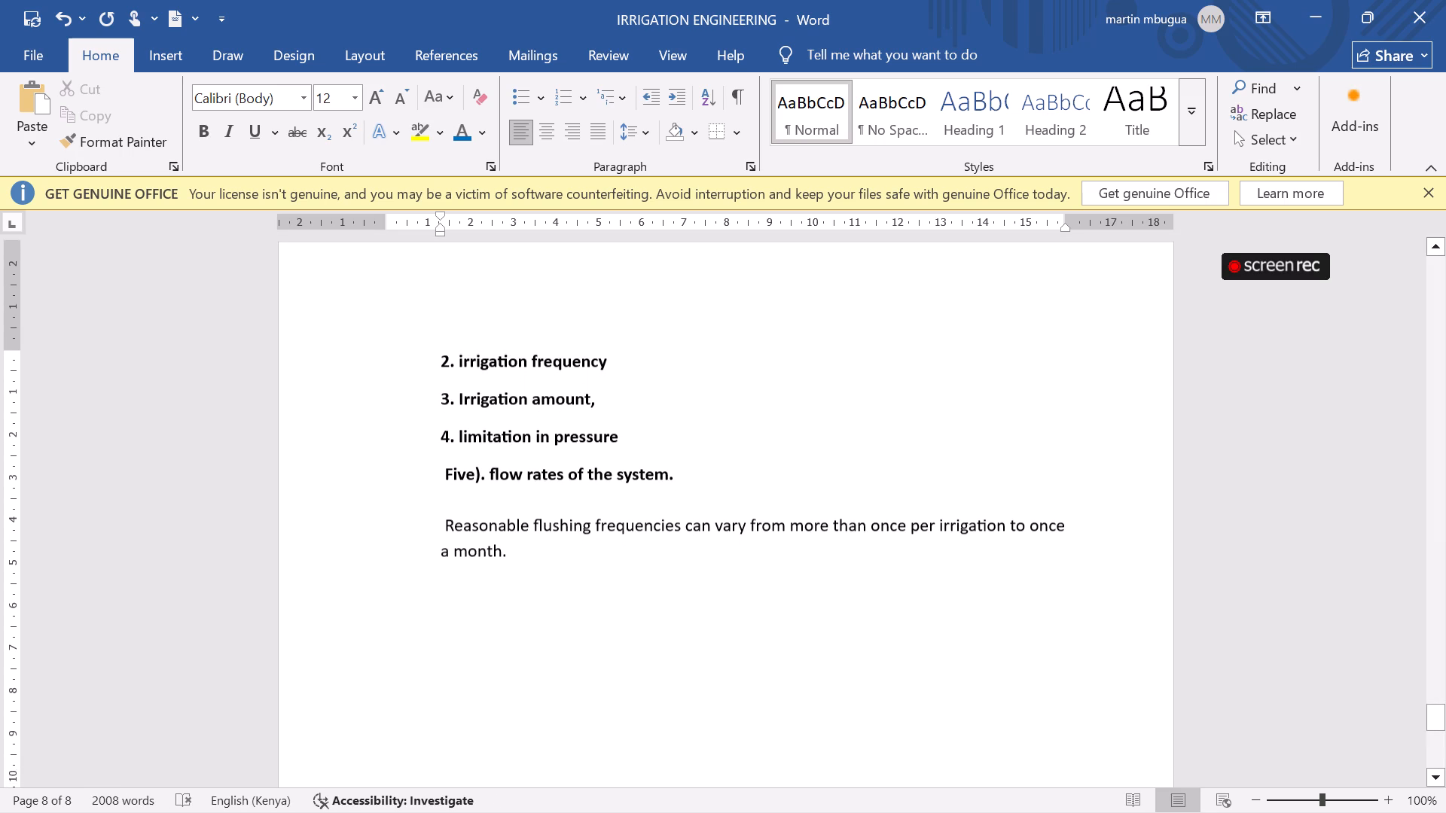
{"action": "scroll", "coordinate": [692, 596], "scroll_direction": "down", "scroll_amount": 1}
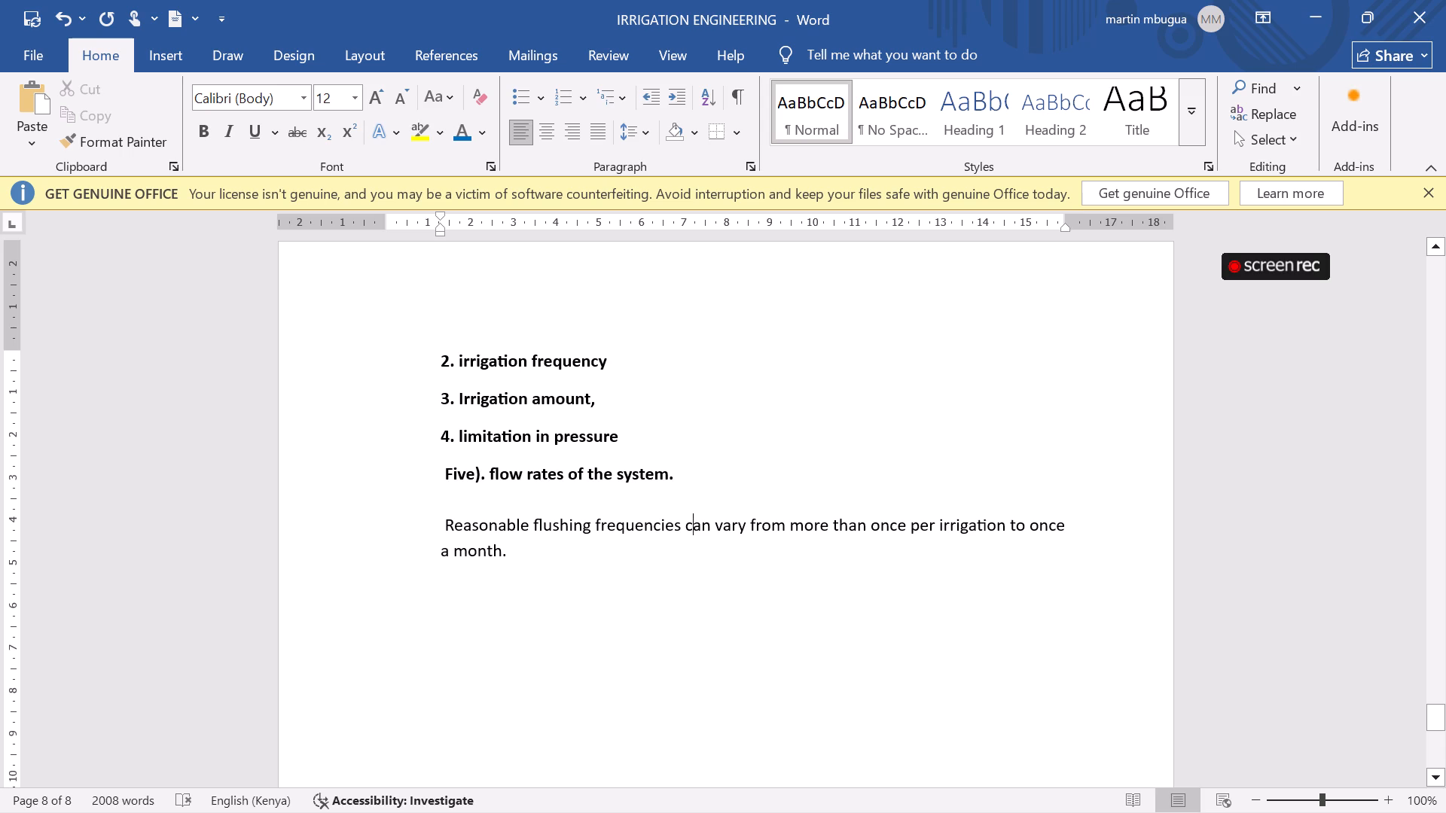
Review the formatted flushing text, from the paragraph on the lateral as a filter through the closing sentence on reasonable flushing frequencies.
{"action": "scroll", "coordinate": [642, 568], "scroll_direction": "down", "scroll_amount": 2}
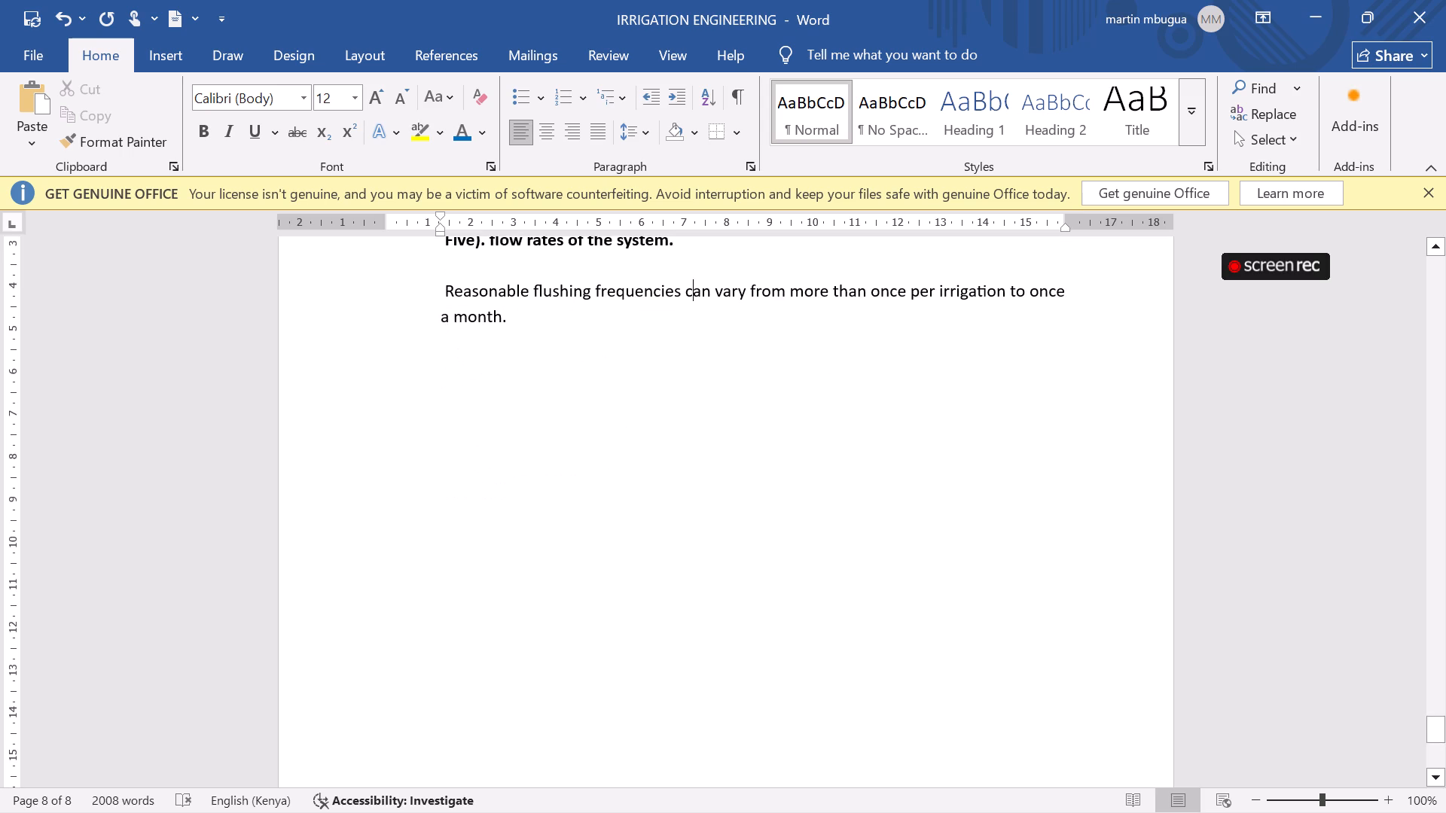
{"action": "scroll", "coordinate": [642, 568], "scroll_direction": "up", "scroll_amount": 4}
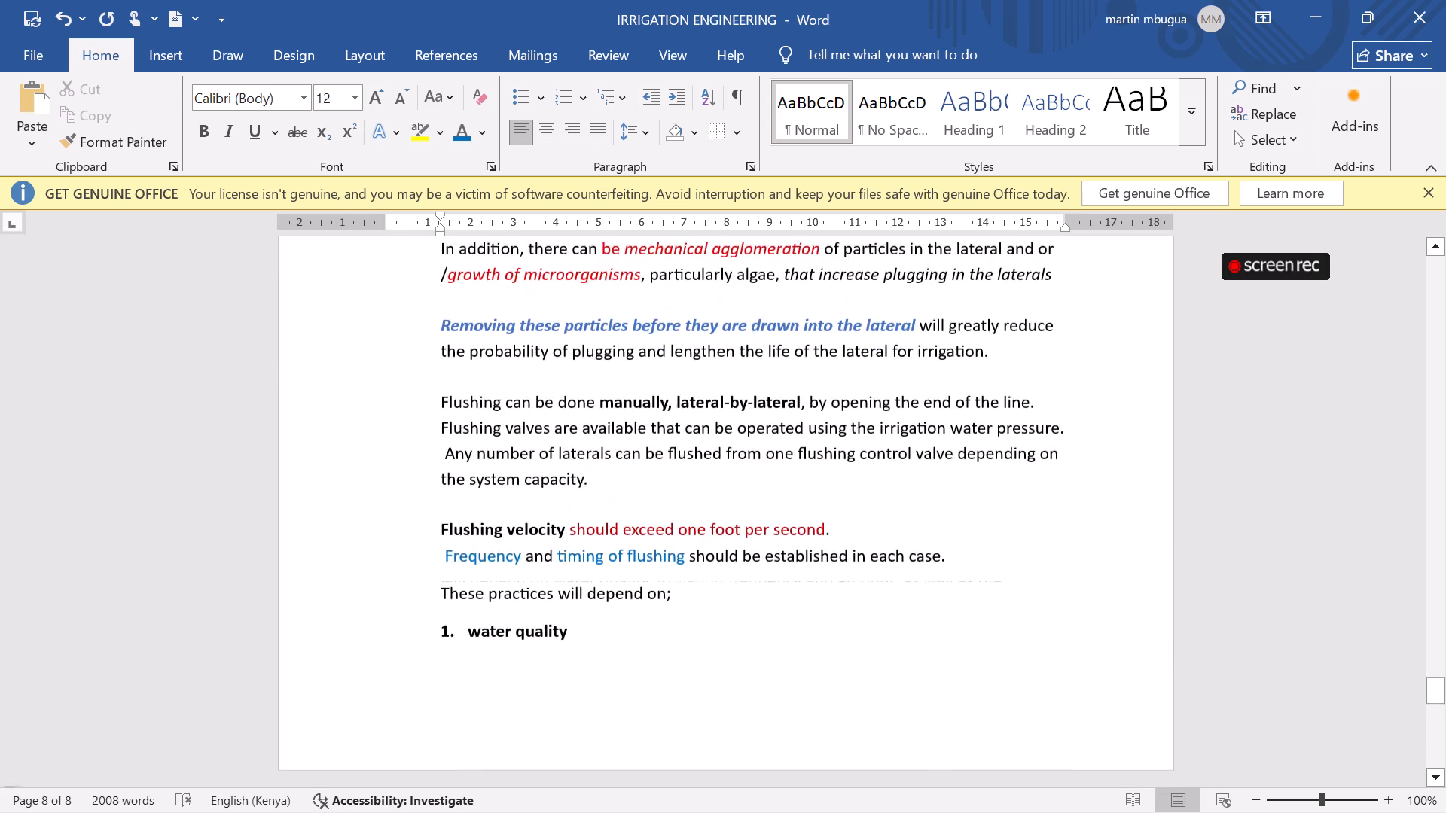
{"action": "scroll", "coordinate": [642, 568], "scroll_direction": "up", "scroll_amount": 2}
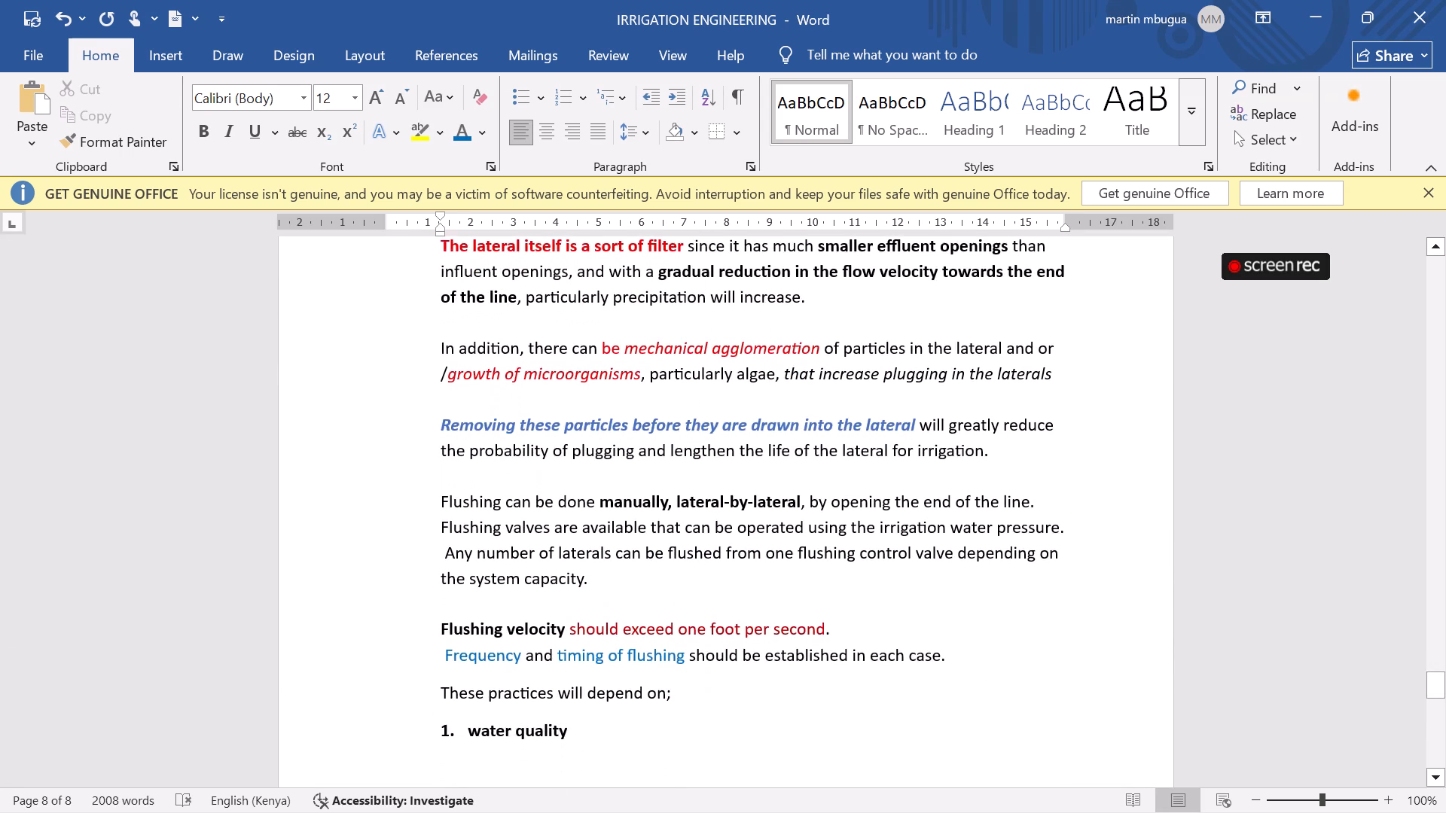
{"action": "scroll", "coordinate": [642, 568], "scroll_direction": "down", "scroll_amount": 3}
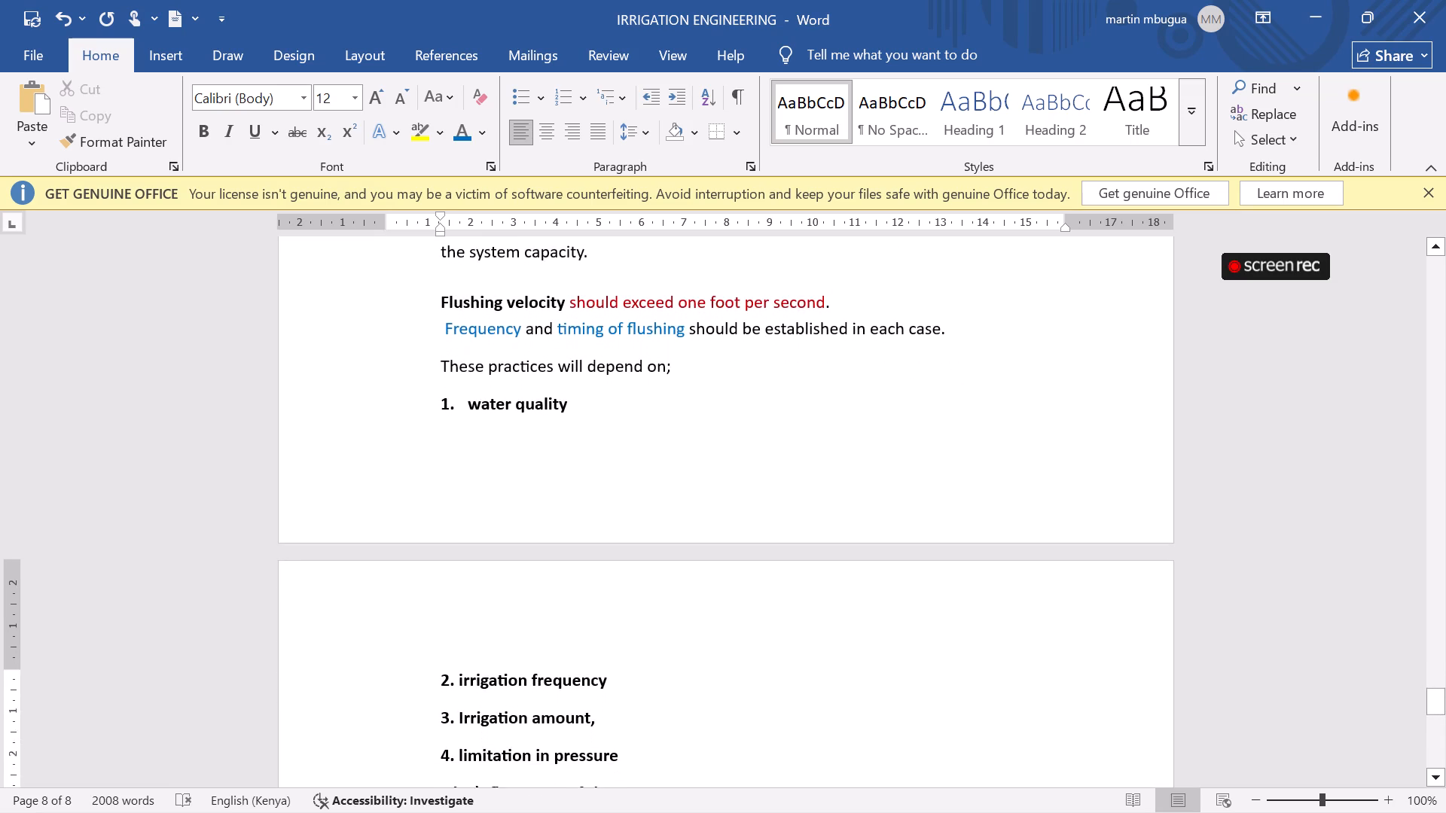
{"action": "scroll", "coordinate": [642, 568], "scroll_direction": "down", "scroll_amount": 2}
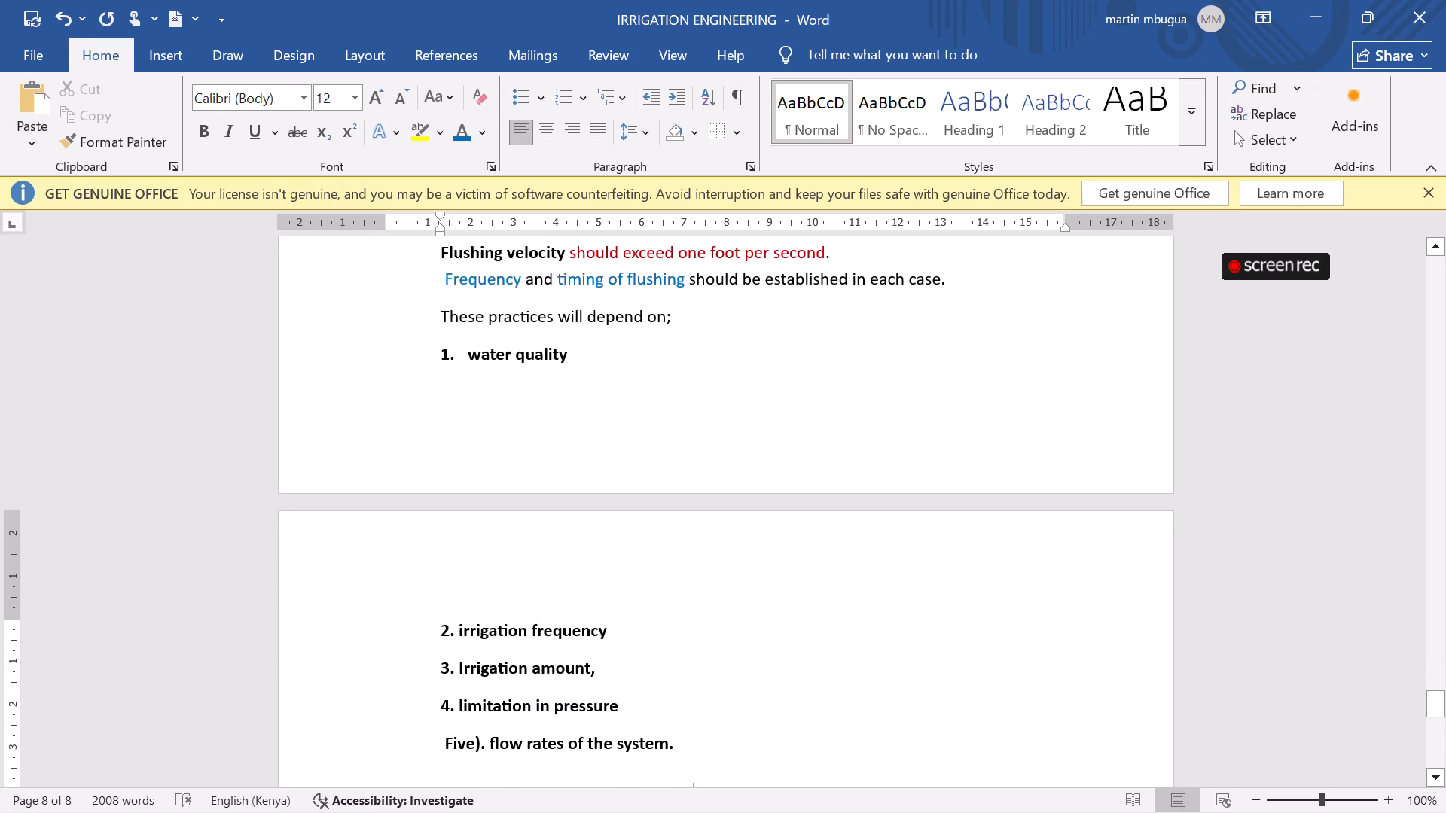
{"action": "scroll", "coordinate": [643, 549], "scroll_direction": "down", "scroll_amount": 3}
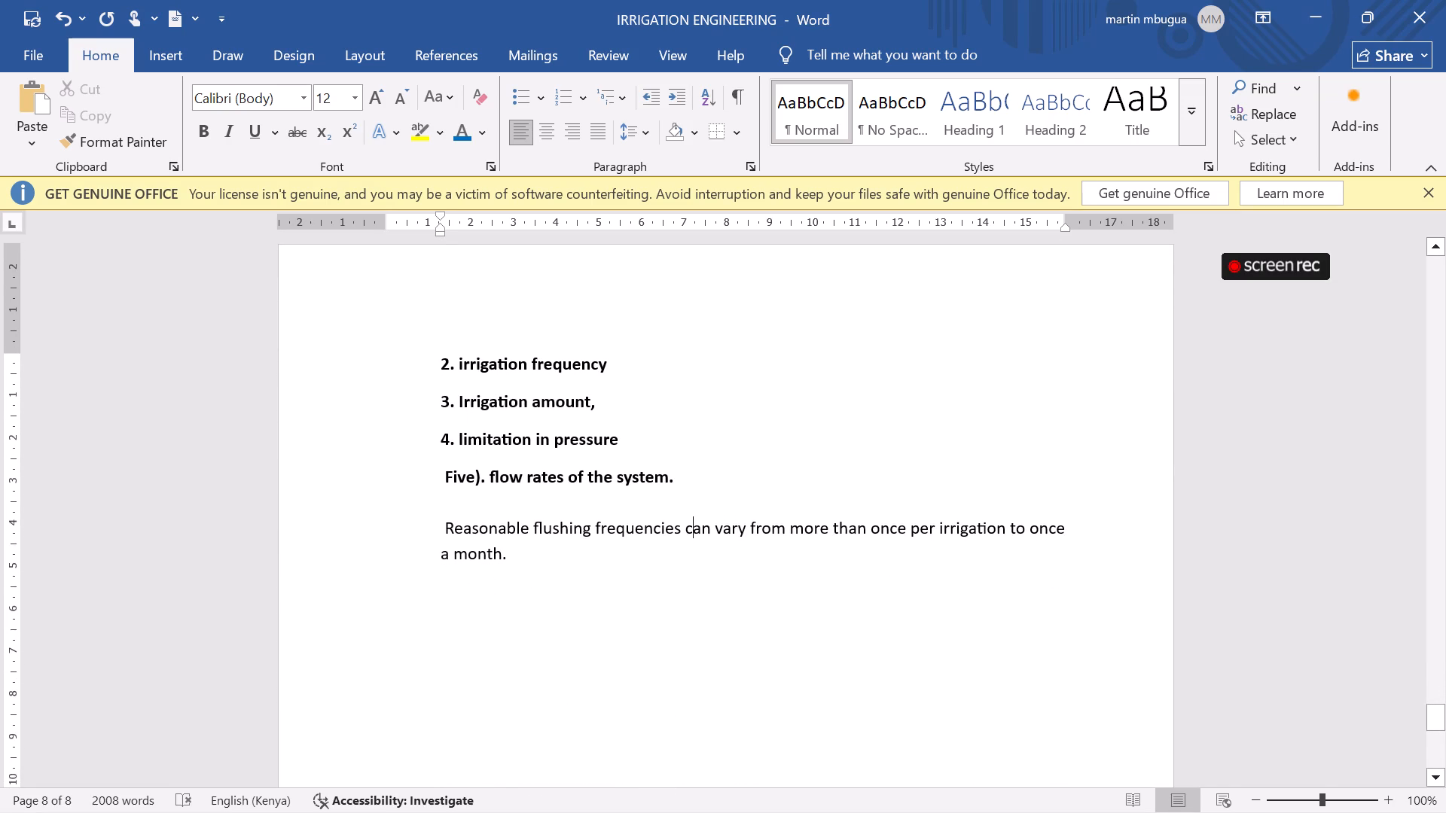
{"action": "scroll", "coordinate": [643, 549], "scroll_direction": "down", "scroll_amount": 1}
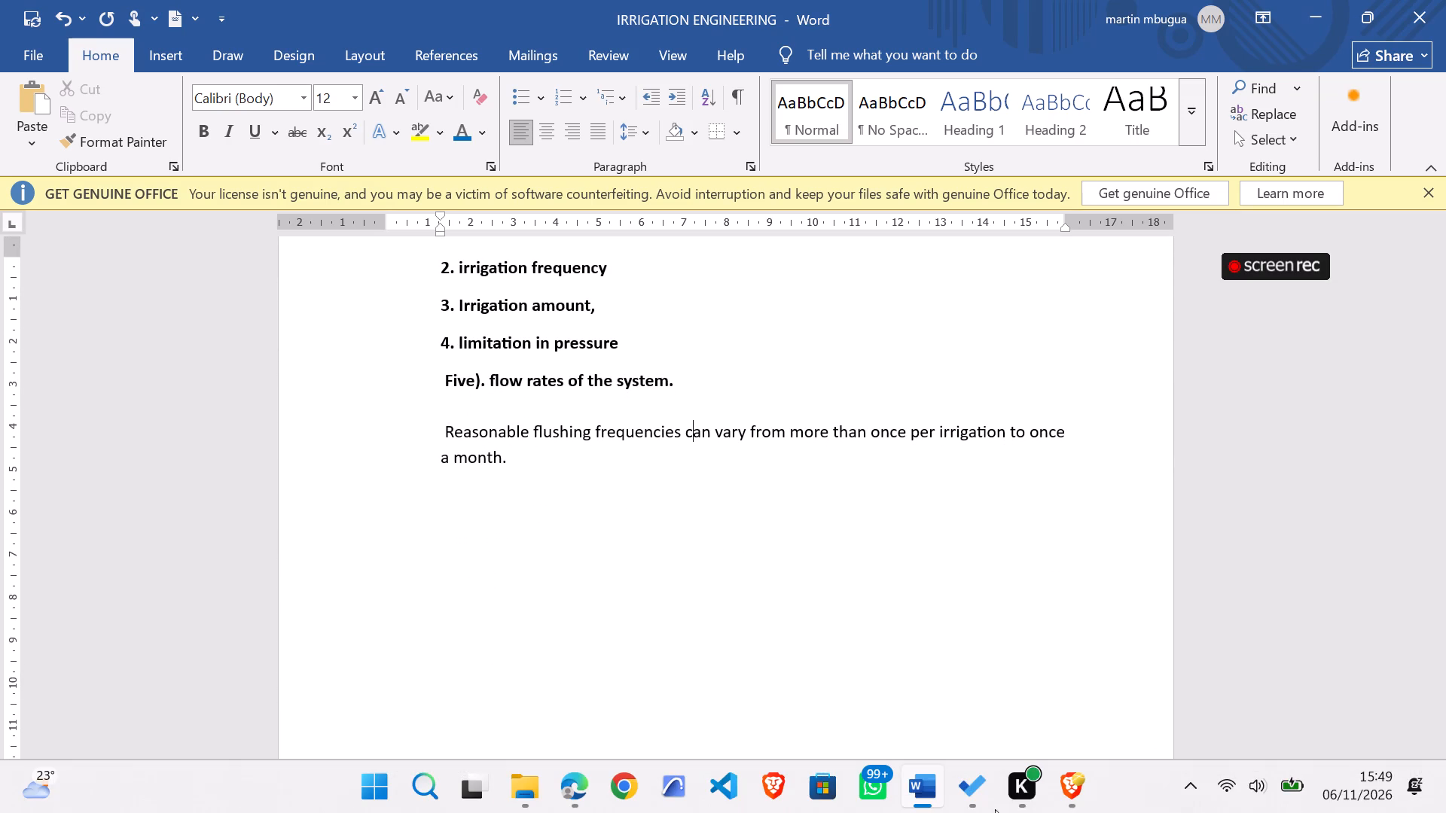